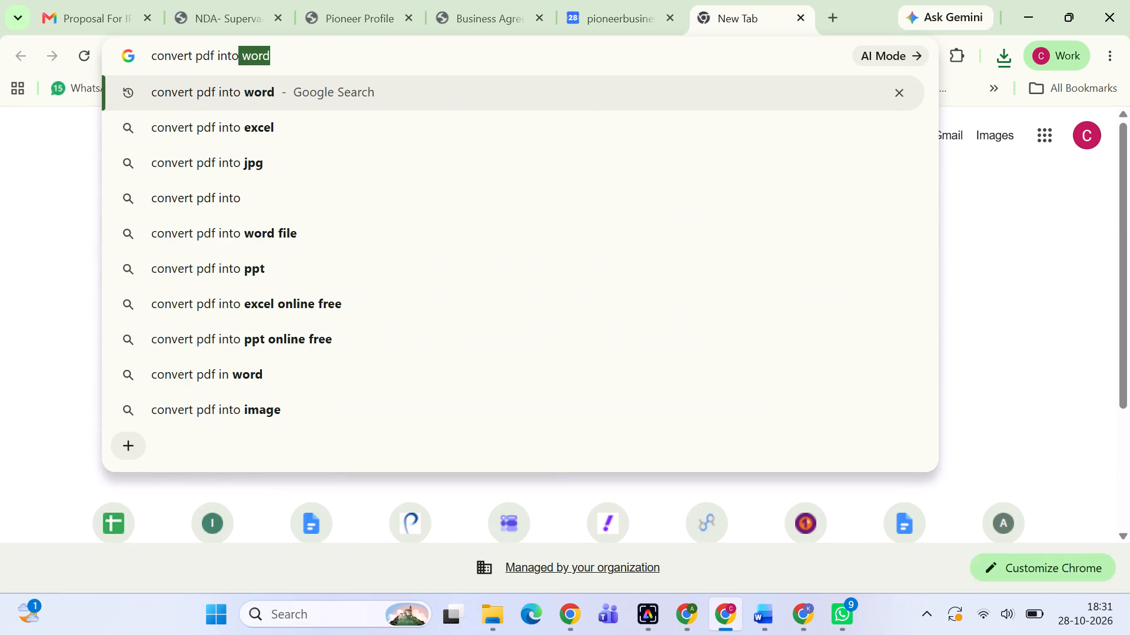
Search the web for "convert pdf into word" and open the iLovePDF PDF to Word converter.
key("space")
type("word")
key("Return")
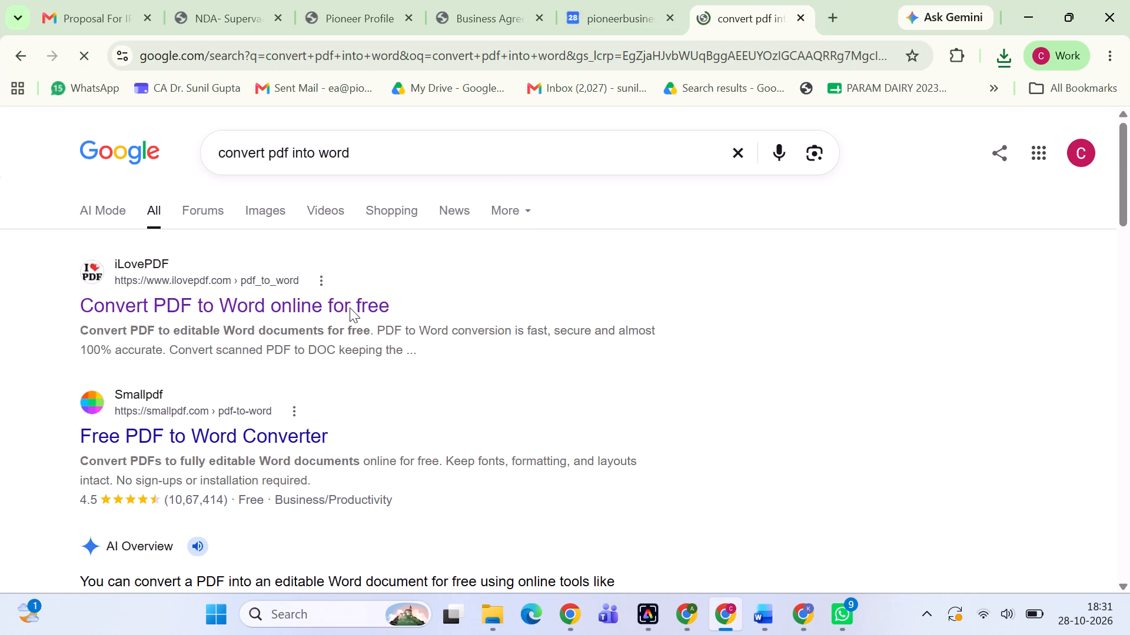
left_click(331, 300)
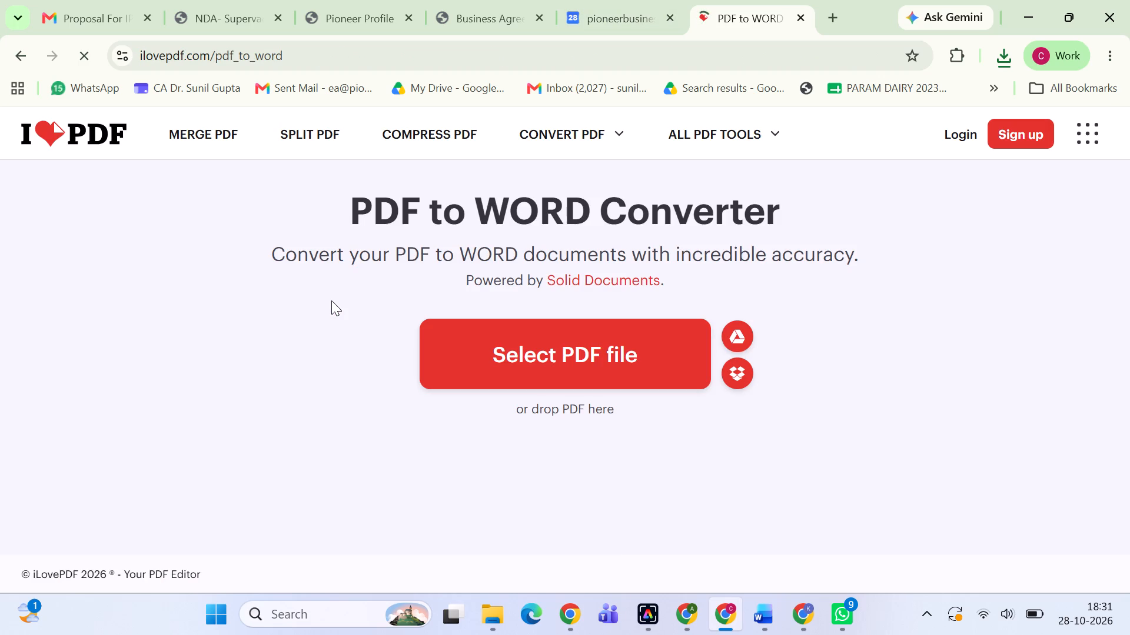
Upload the recent Desktop PDF "Business Agreement for IPO - Supervac Industries LLP" and convert it to Word with No OCR.
left_click(633, 369)
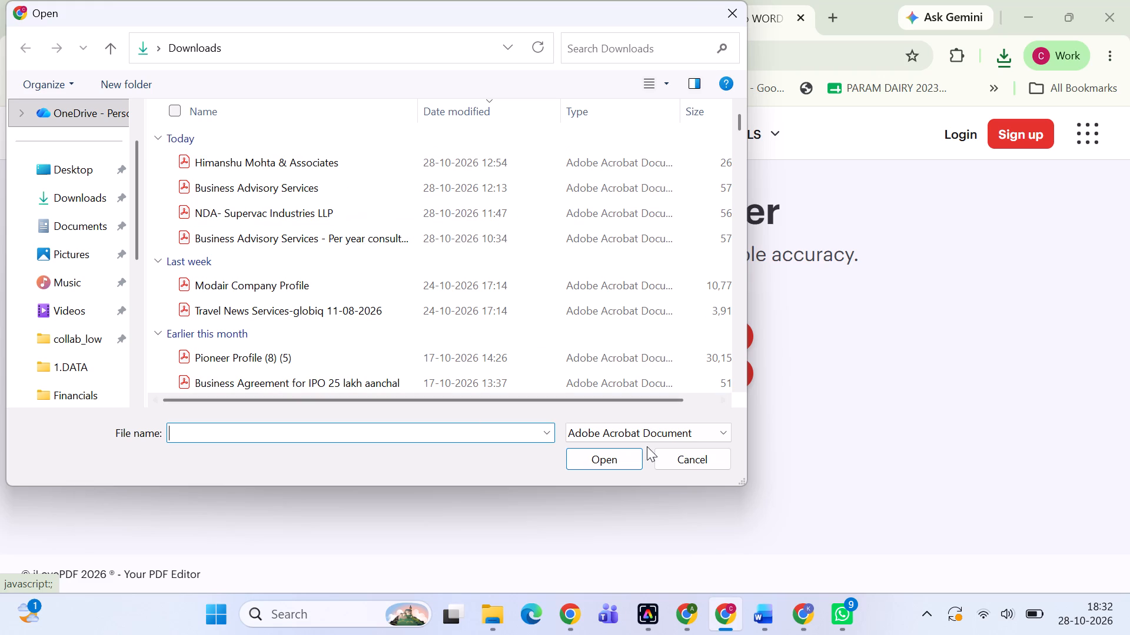
left_click(544, 431)
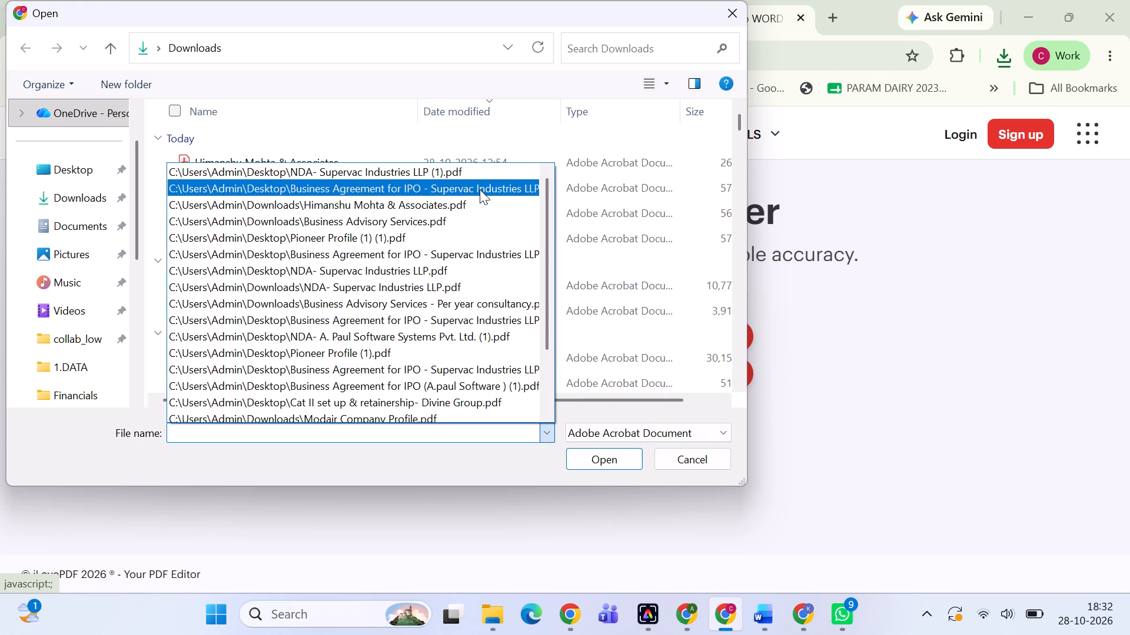
left_click(480, 189)
key("Return")
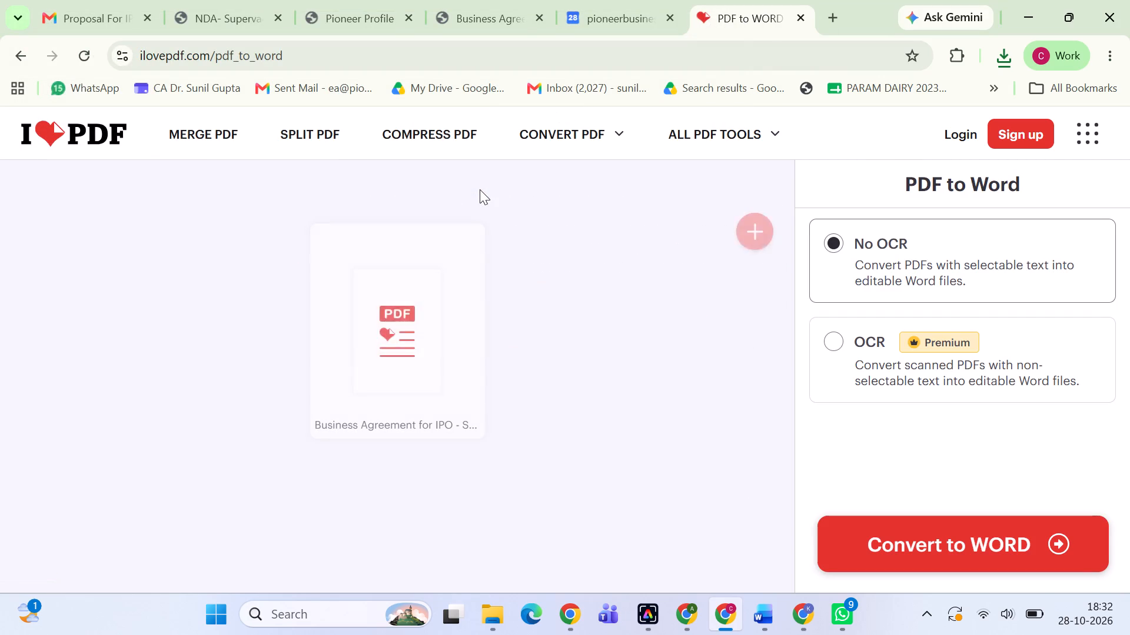
left_click(883, 528)
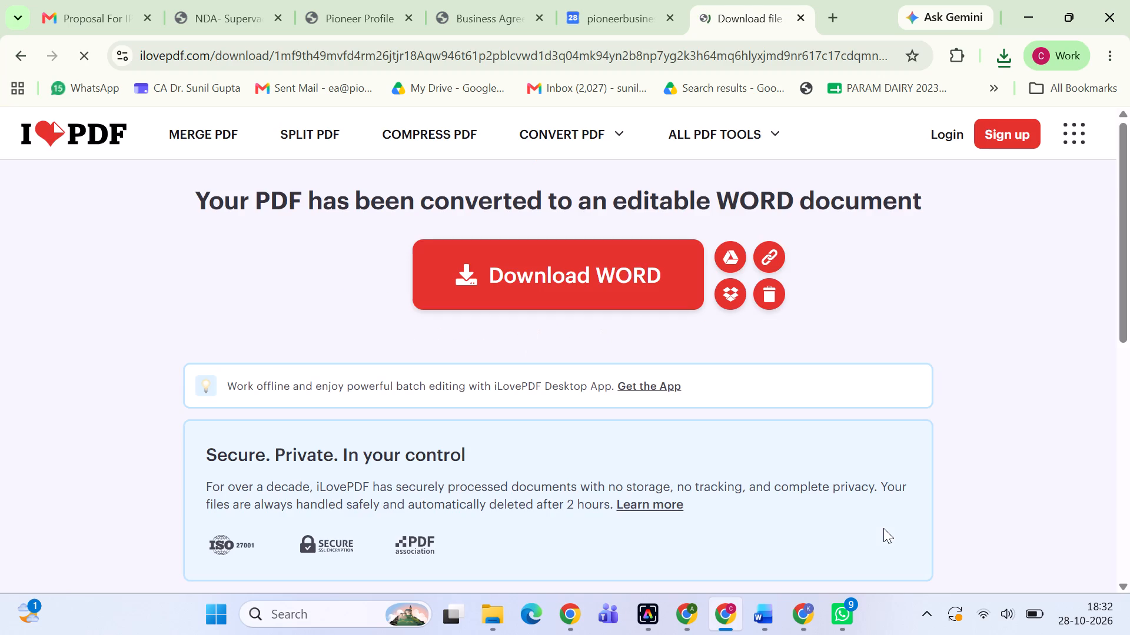
Download the converted Word document to the Desktop as "Business Agreement for IPO - Supervac Industries LLP (3)".
left_click(573, 281)
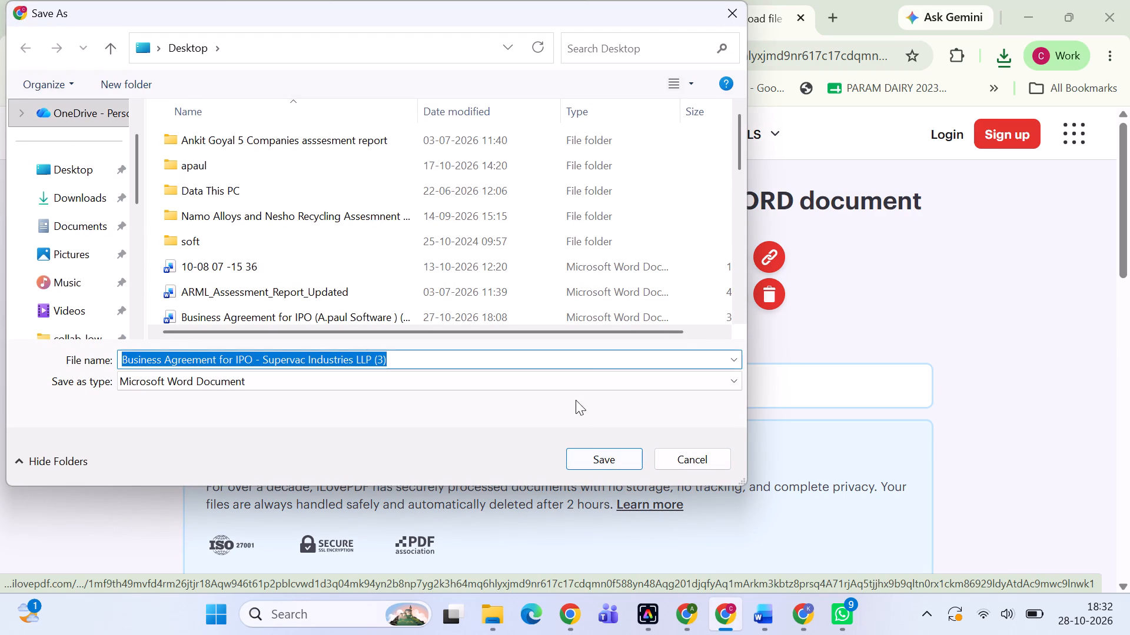
left_click(594, 451)
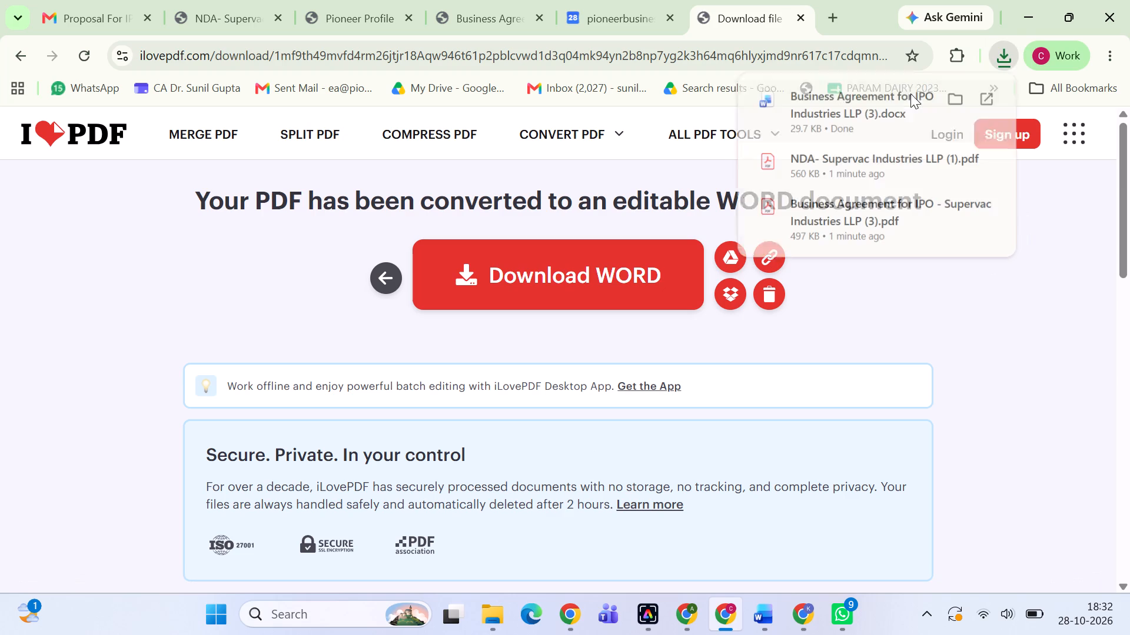
Open the downloaded agreement in Microsoft Word and enable editing.
double_click(831, 115)
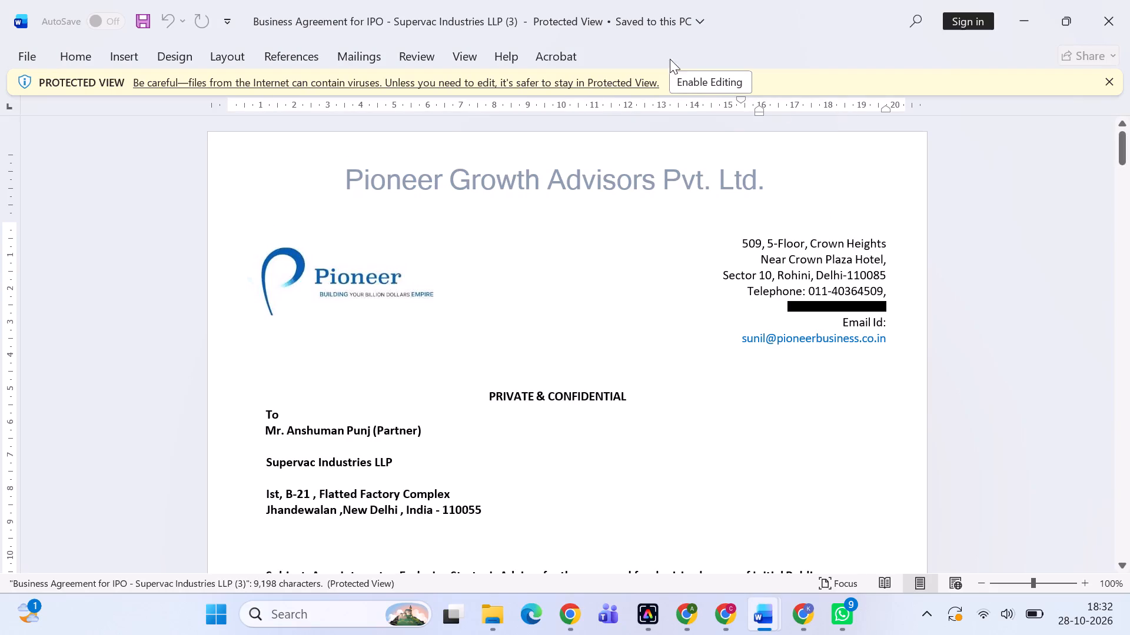
left_click(692, 75)
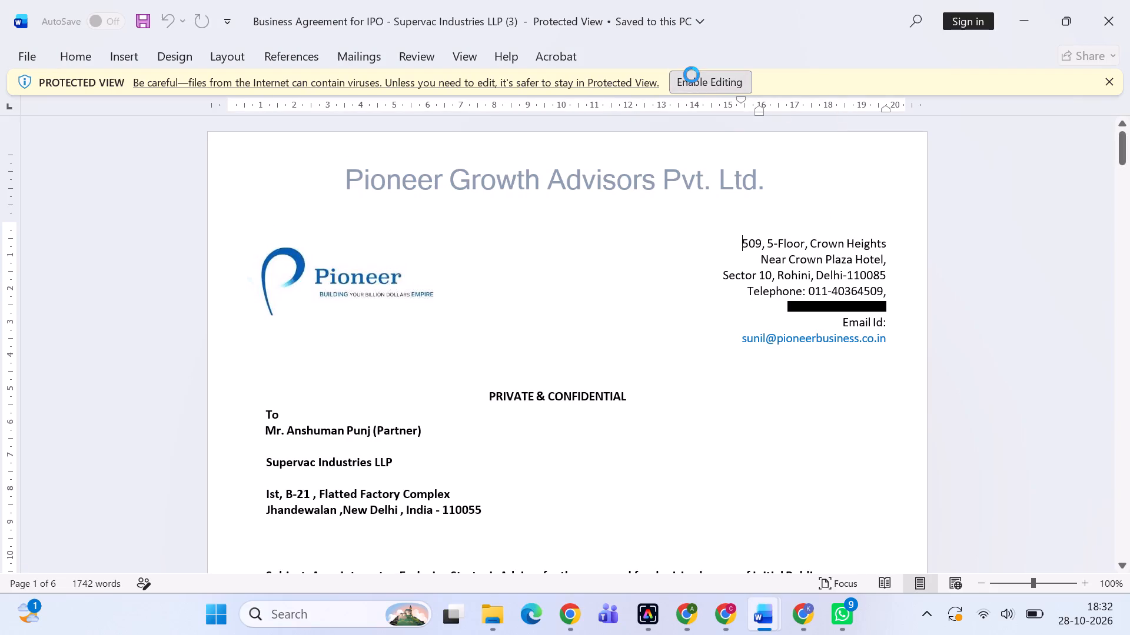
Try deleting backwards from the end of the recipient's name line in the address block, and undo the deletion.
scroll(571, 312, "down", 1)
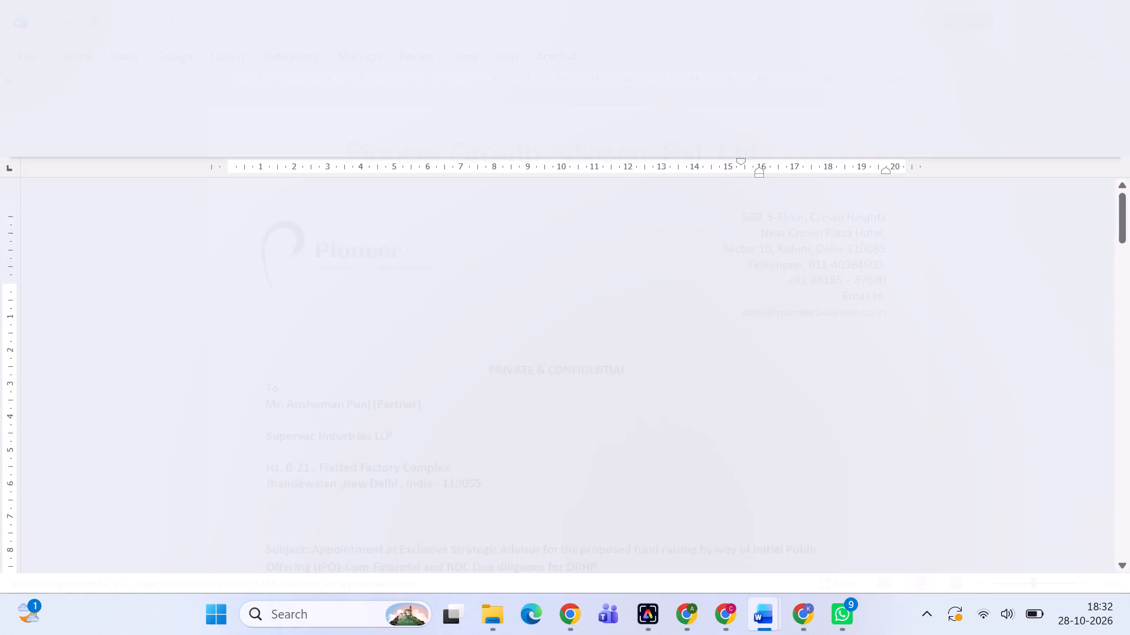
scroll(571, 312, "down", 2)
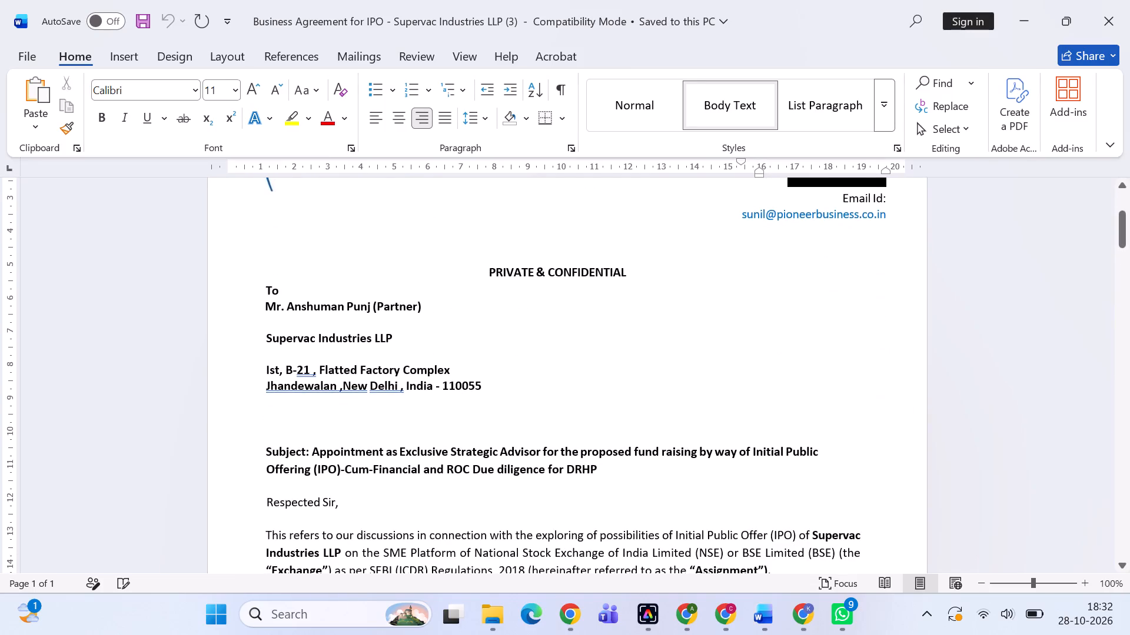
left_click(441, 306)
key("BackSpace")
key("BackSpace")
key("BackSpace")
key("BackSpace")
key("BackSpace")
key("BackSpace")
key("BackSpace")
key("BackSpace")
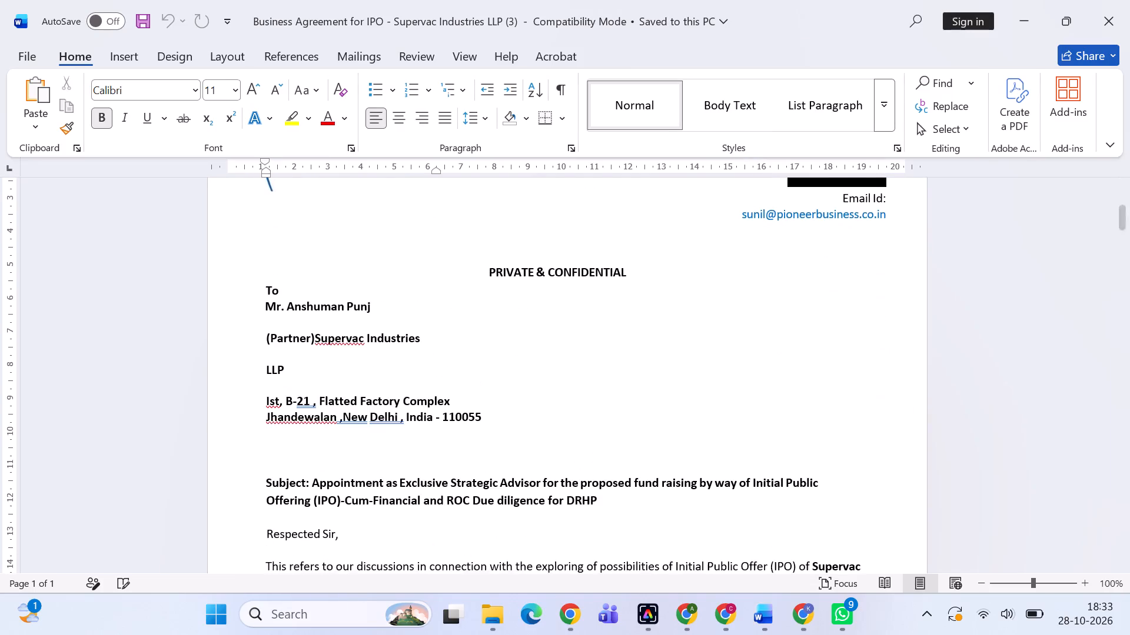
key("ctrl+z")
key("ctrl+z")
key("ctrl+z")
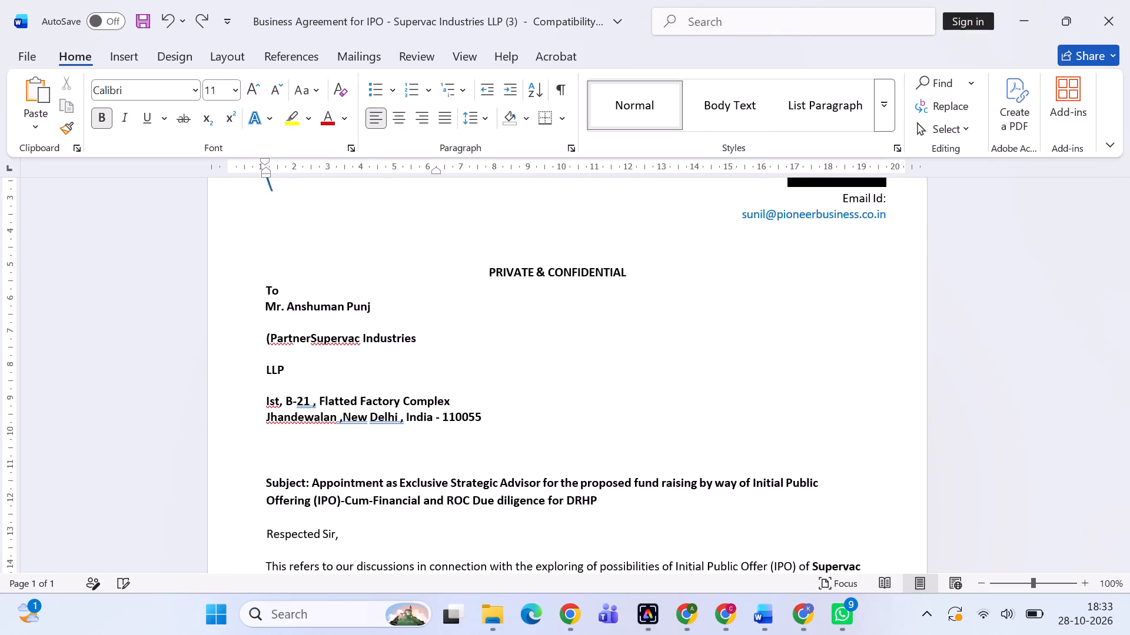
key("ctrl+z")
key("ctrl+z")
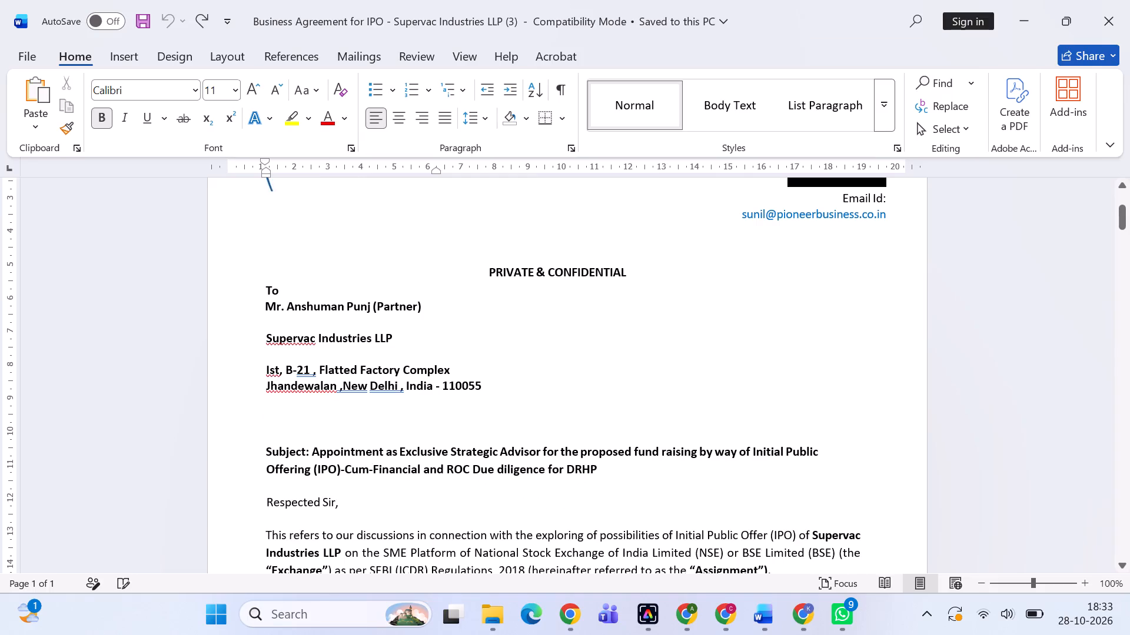
Replace the recipient's name and "(Partner)" designation under "To" with the new recipient's name.
left_click(421, 305)
left_click_drag(421, 305, 261, 313)
key("BackSpace")
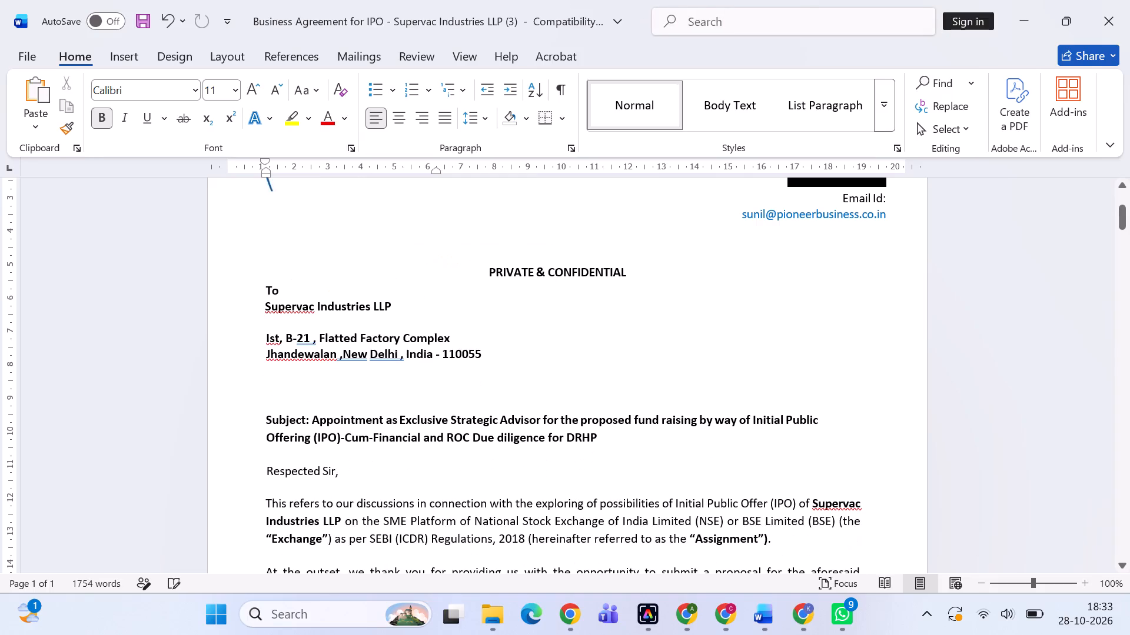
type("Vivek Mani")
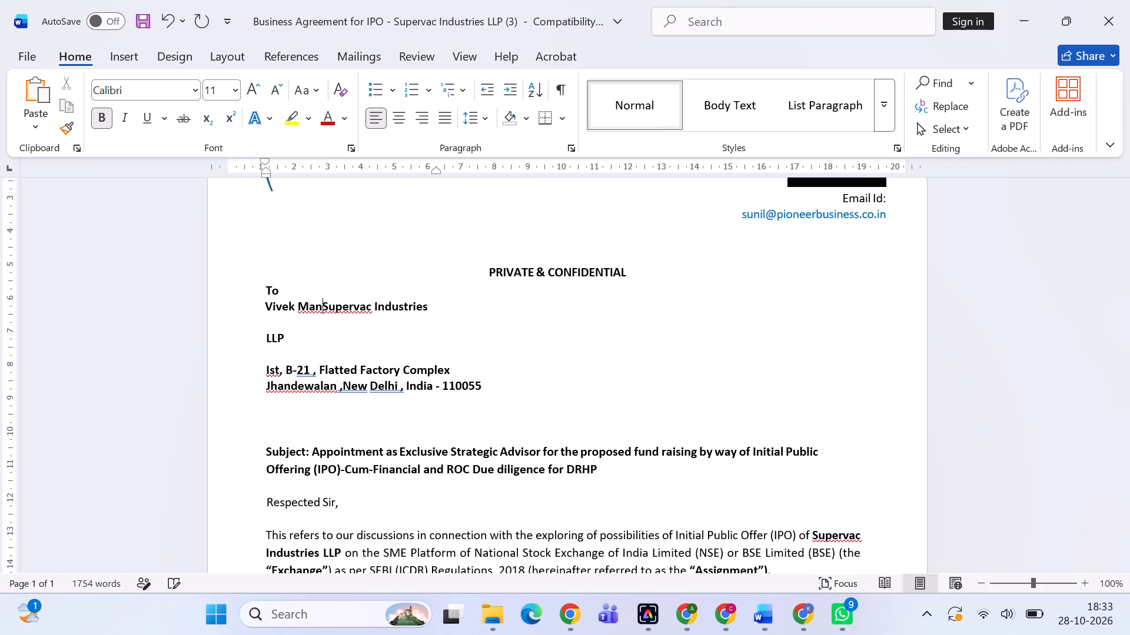
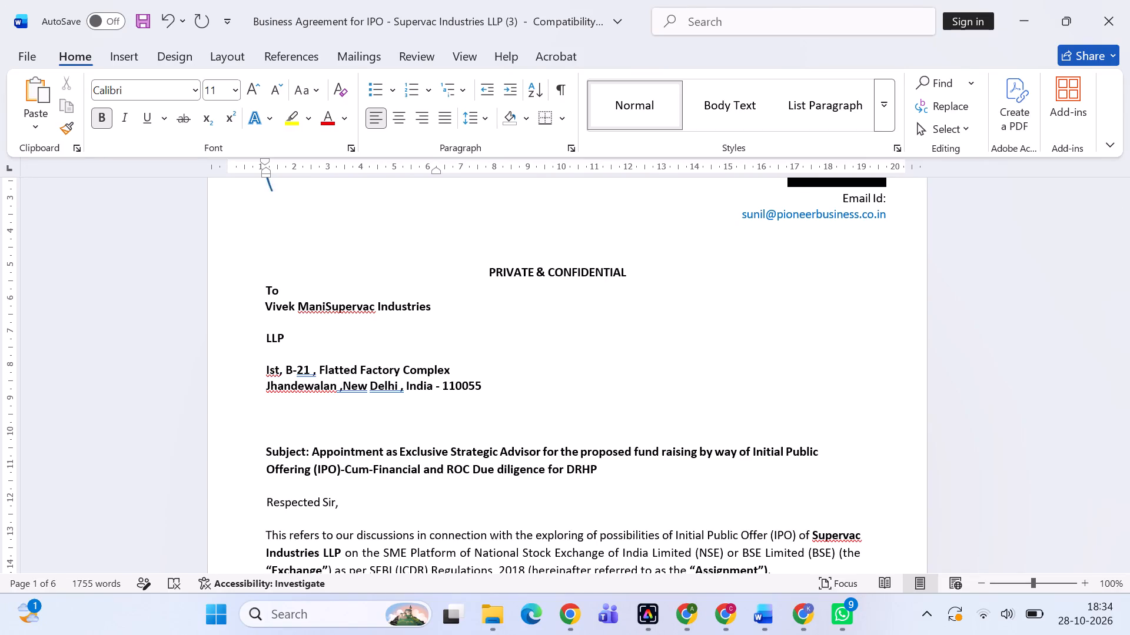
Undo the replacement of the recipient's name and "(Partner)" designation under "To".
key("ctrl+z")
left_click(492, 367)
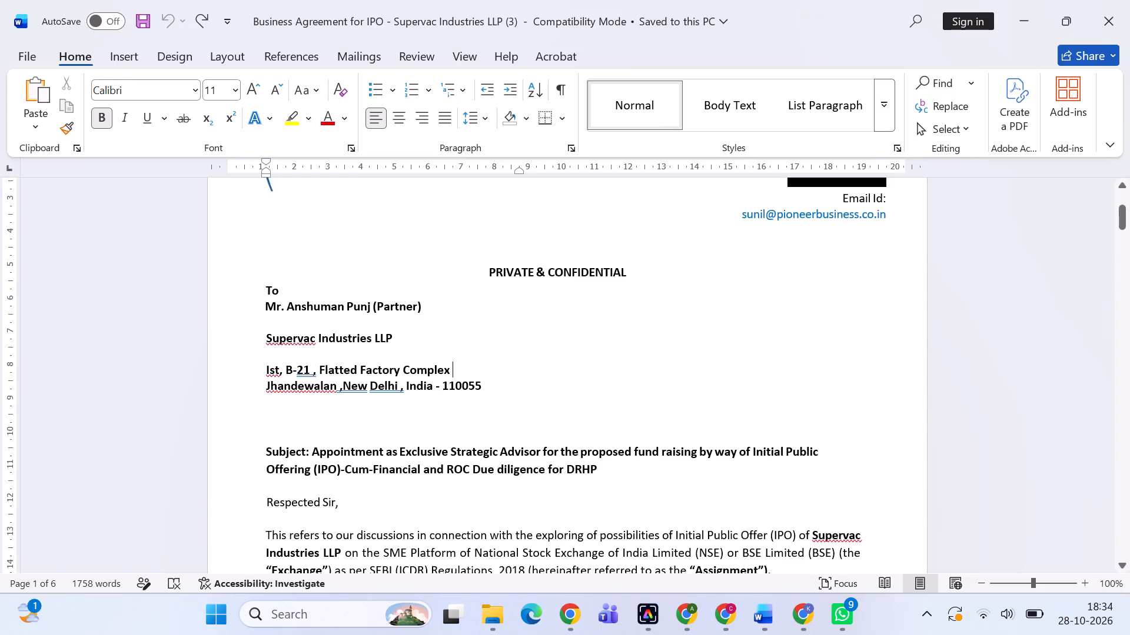
Replace Supervac Industries LLP below "For and on behalf of" in the "Approved by:" block with "Nithra Apps Pvt Ltd".
scroll(607, 444, "down", 1)
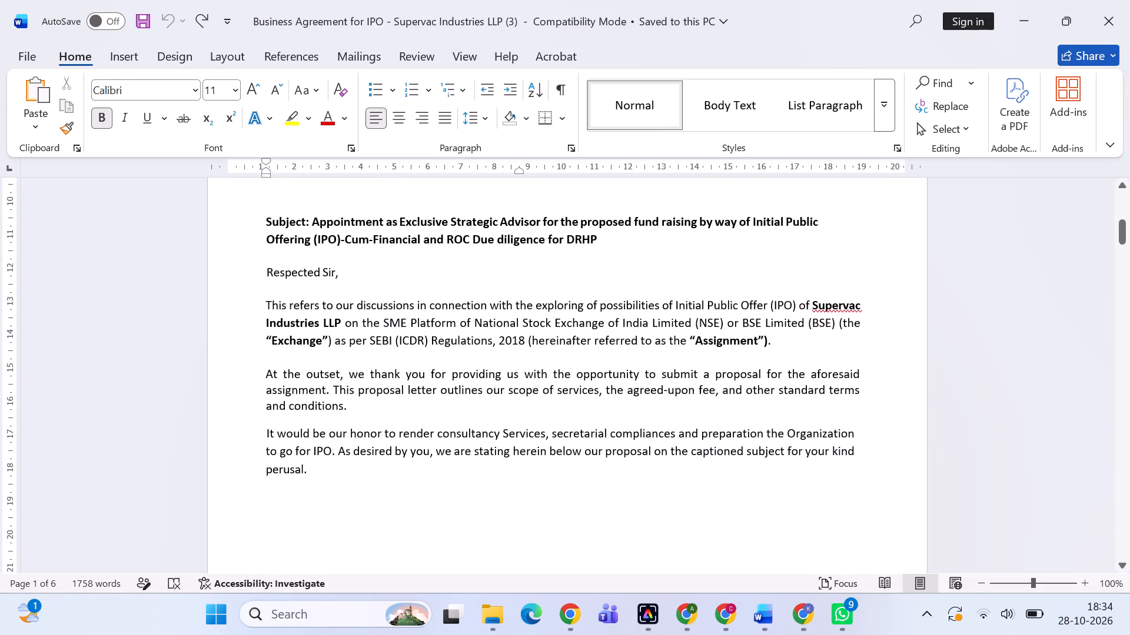
scroll(659, 382, "down", 20)
scroll(659, 382, "down", 20)
scroll(659, 382, "down", 20)
scroll(659, 382, "down", 3)
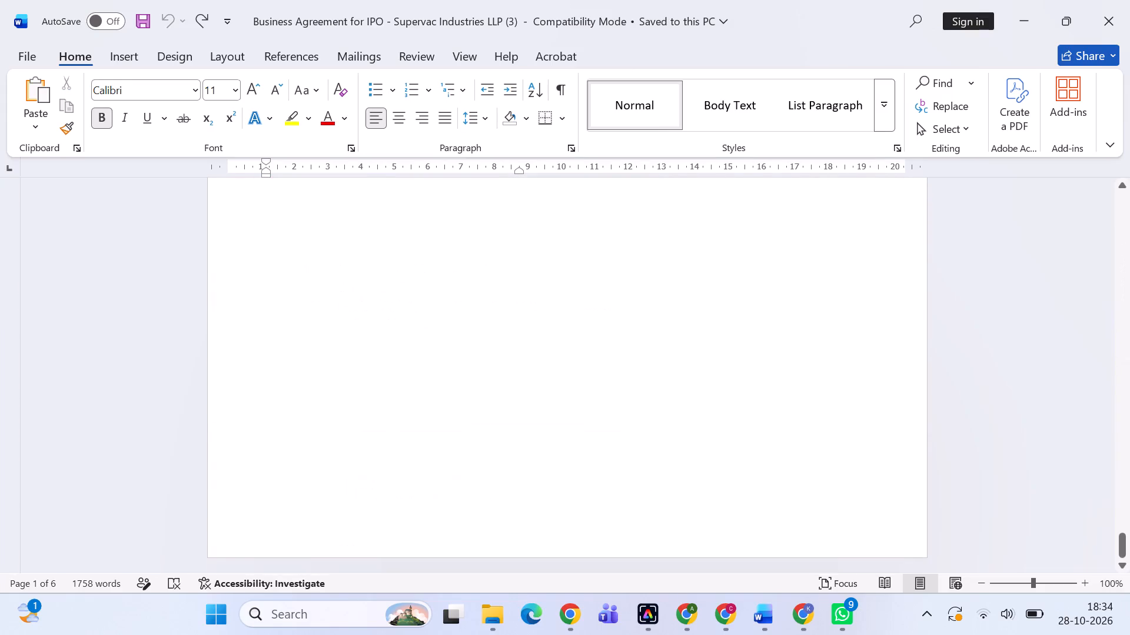
scroll(659, 382, "up", 4)
scroll(659, 382, "down", 8)
scroll(659, 382, "up", 2)
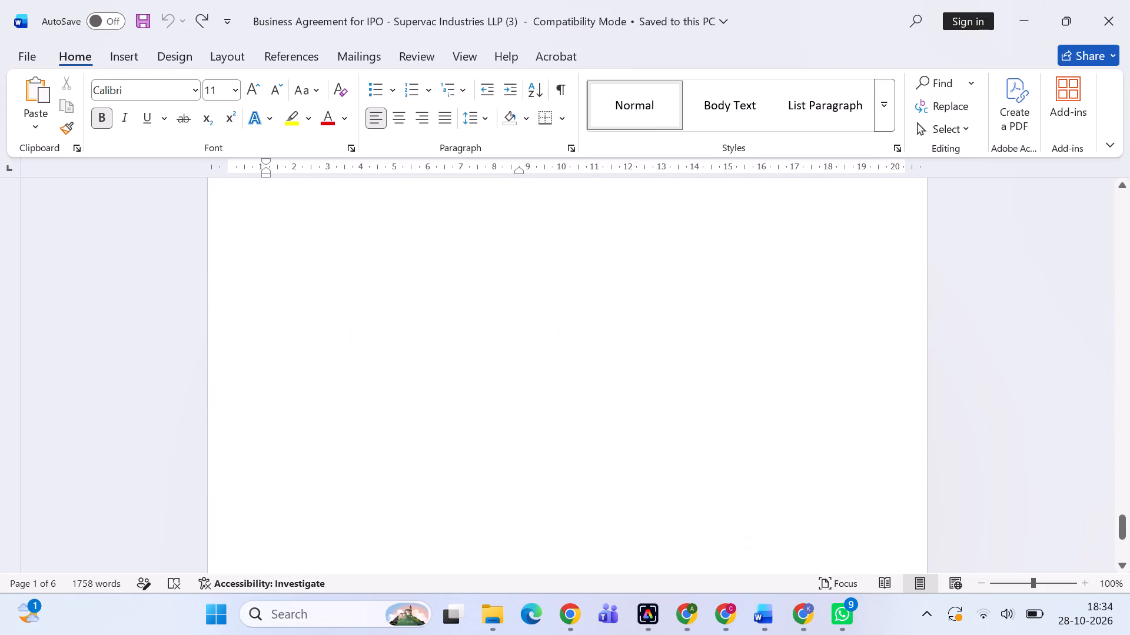
scroll(659, 382, "up", 2)
scroll(501, 407, "down", 1)
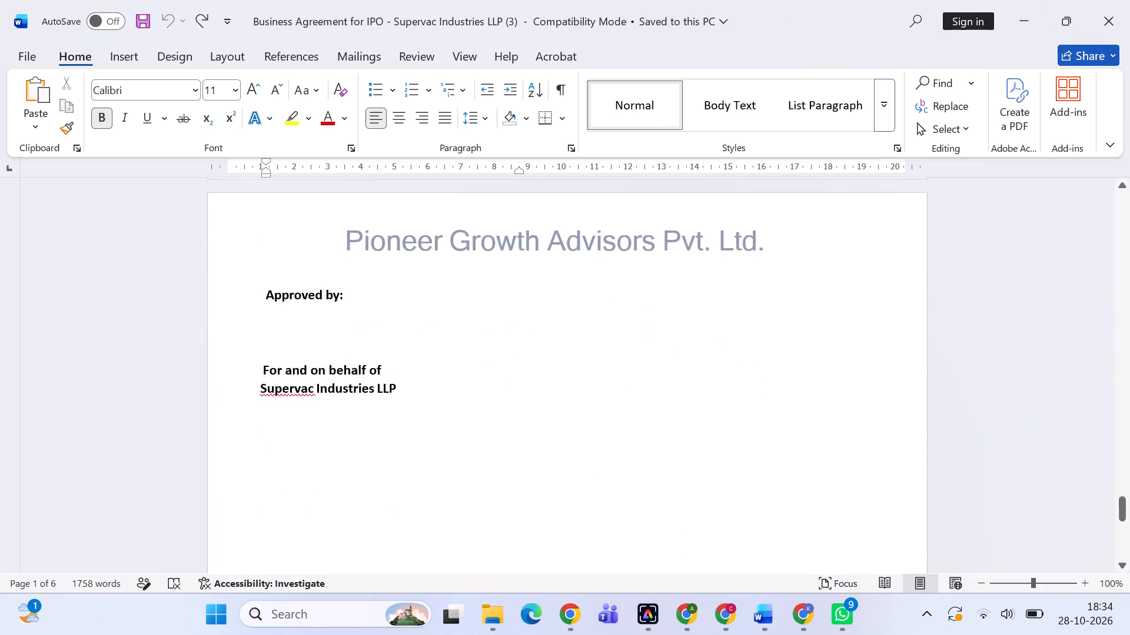
left_click(413, 391)
key("BackSpace")
key("BackSpace")
key("BackSpace")
key("BackSpace")
key("BackSpace")
key("BackSpace")
key("BackSpace")
key("BackSpace")
key("BackSpace")
key("BackSpace")
key("BackSpace")
key("BackSpace")
key("BackSpace")
key("BackSpace")
key("BackSpace")
key("BackSpace")
key("BackSpace")
key("BackSpace")
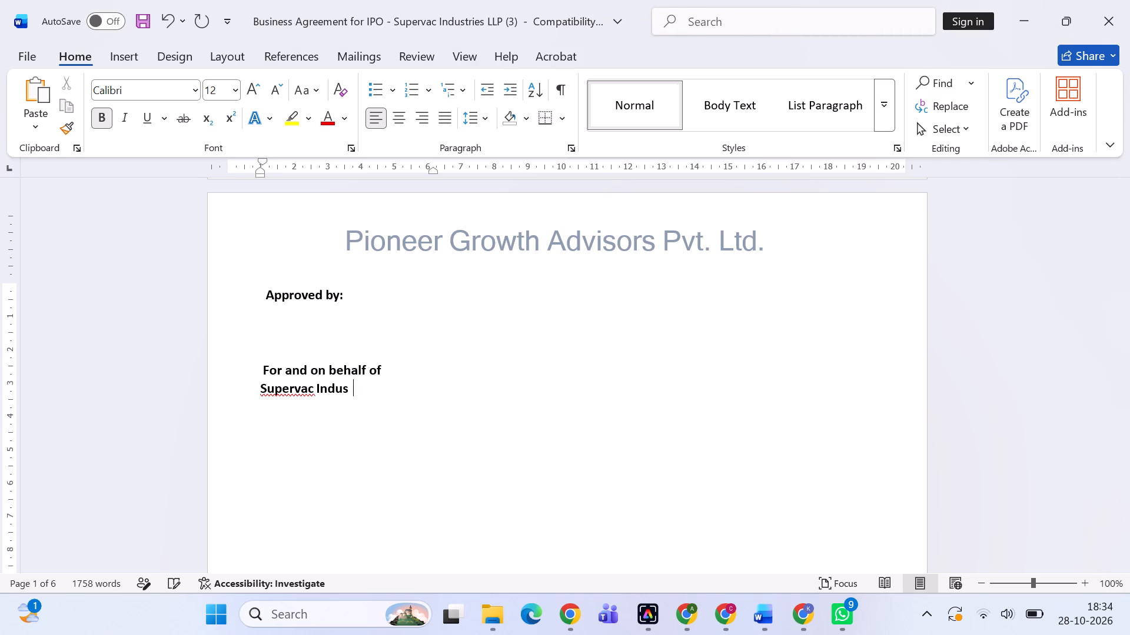
key("BackSpace")
key("BackSpace")
key("BackSpace")
key("BackSpace")
key("BackSpace")
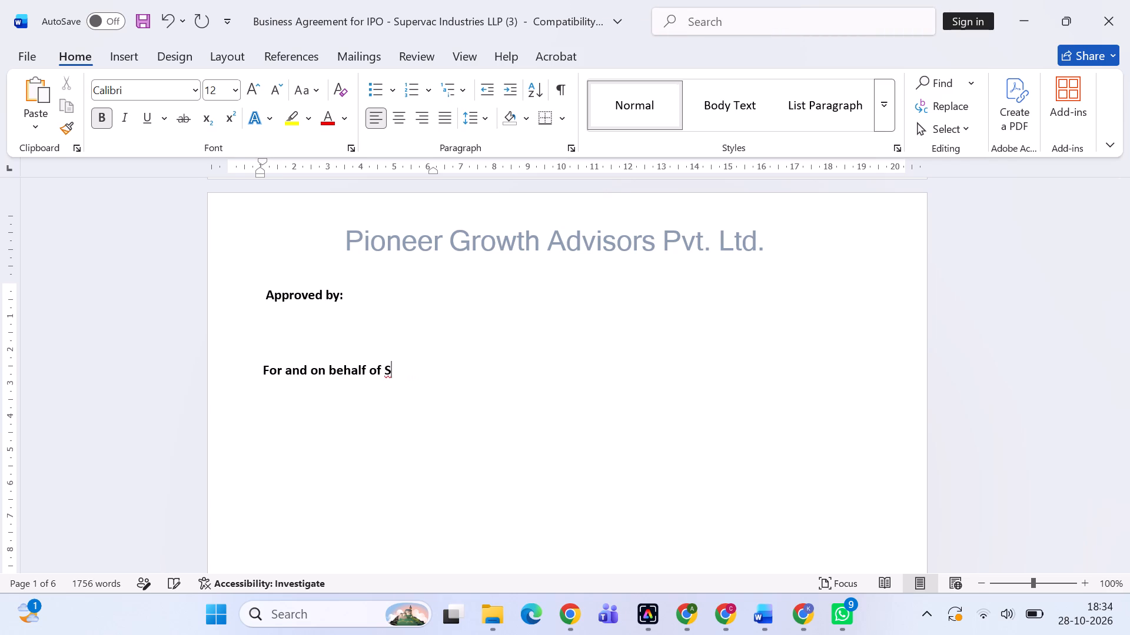
key("BackSpace")
key("shift+Return")
key("space")
type("Ni")
type("thra Apps Pvt Ltd")
left_click(496, 461)
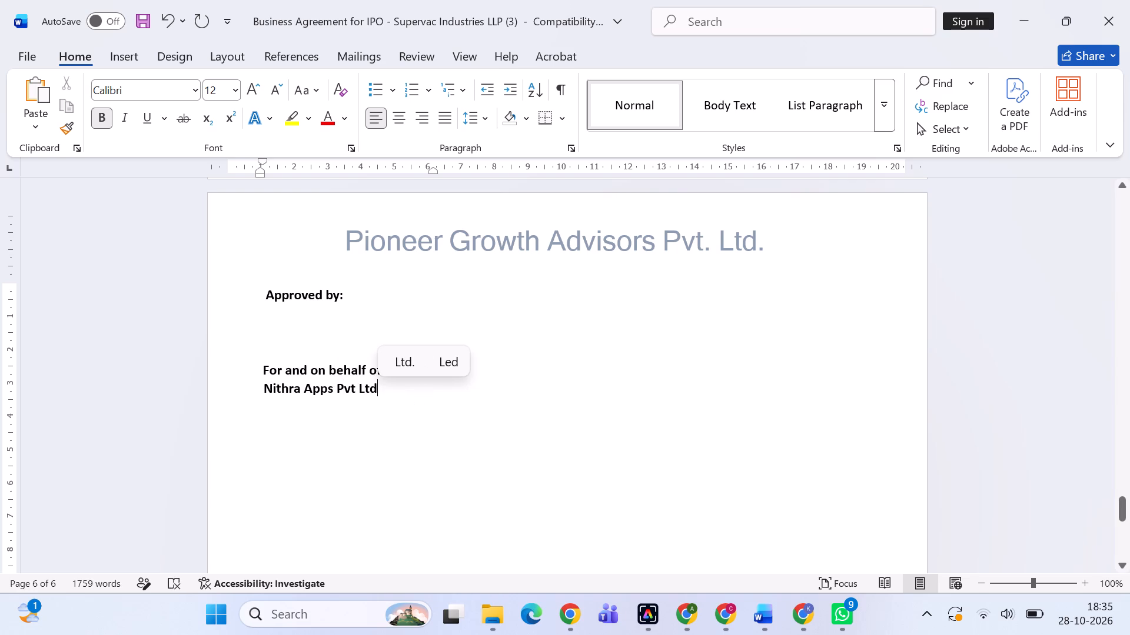
Clear the company name Supervac Industries LLP from its line in the address block under "To".
scroll(577, 425, "up", 1)
left_click(533, 382)
scroll(533, 382, "up", 2)
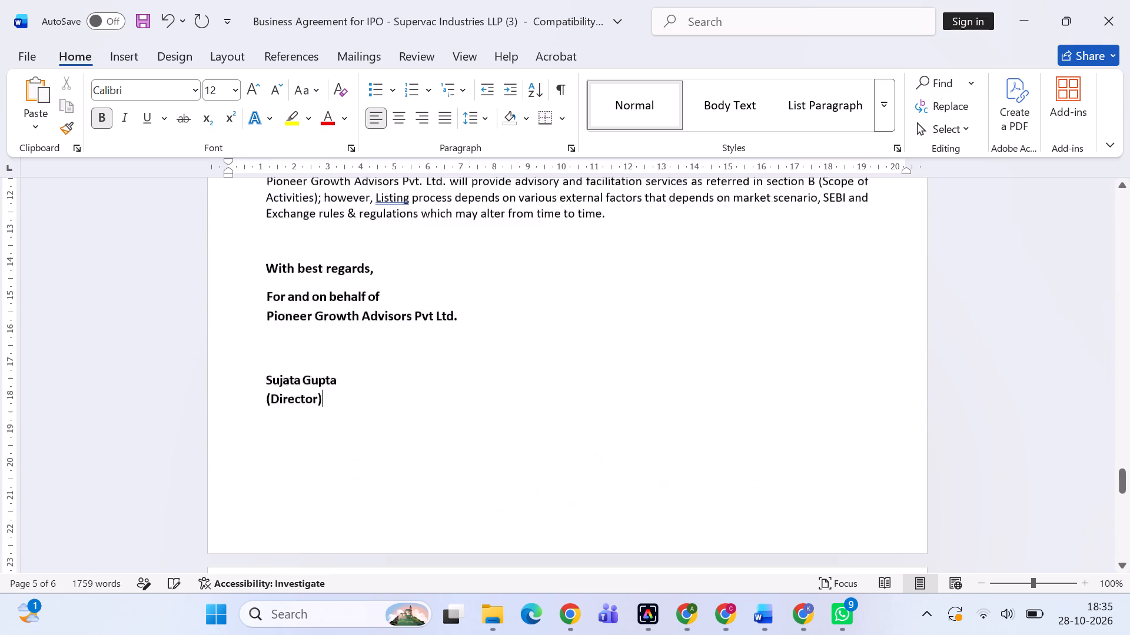
scroll(533, 382, "up", 3)
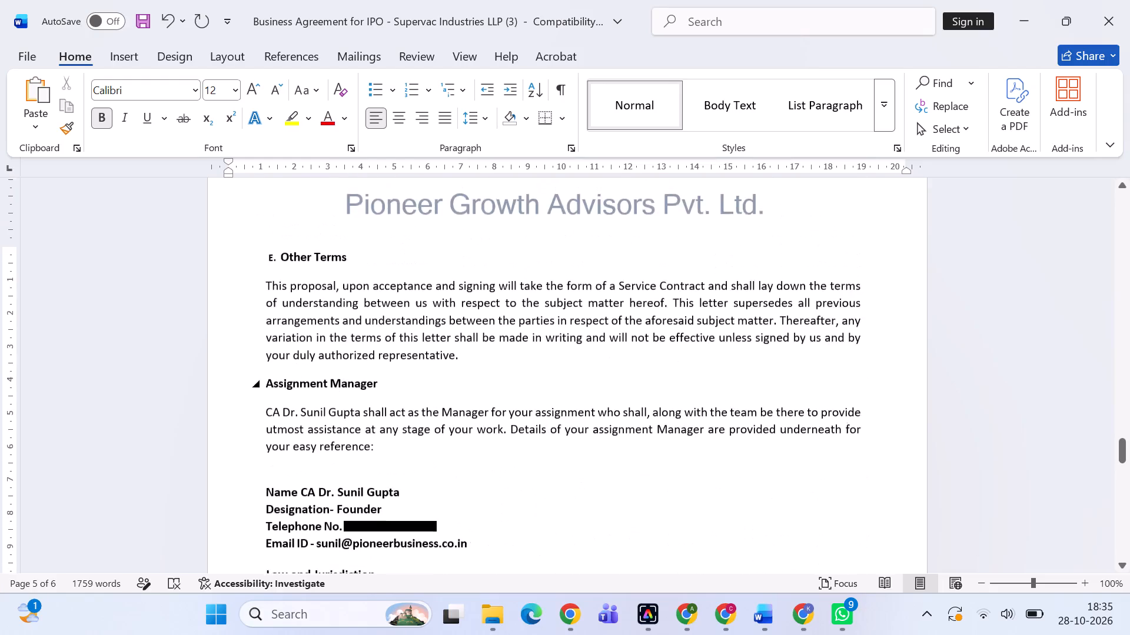
scroll(533, 382, "up", 3)
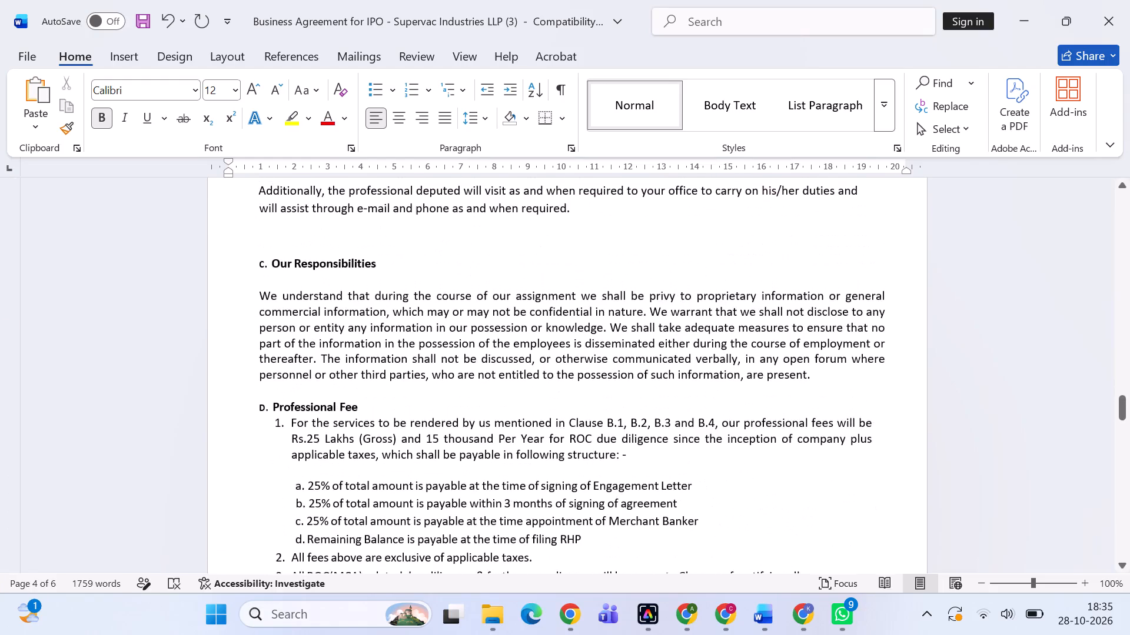
scroll(533, 382, "up", 2)
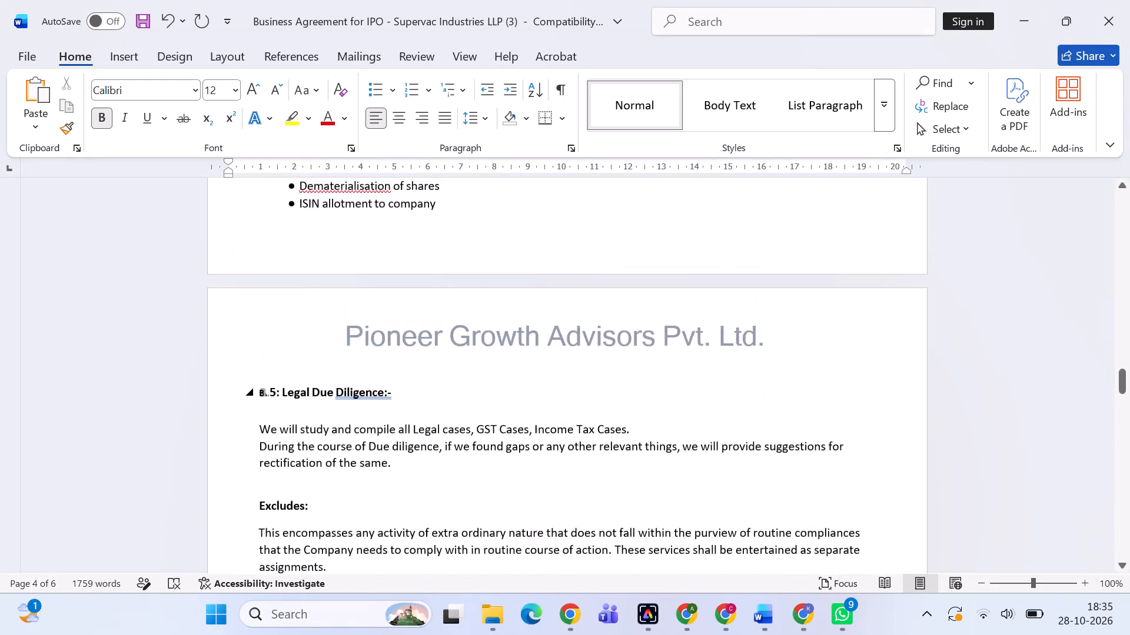
scroll(533, 382, "up", 3)
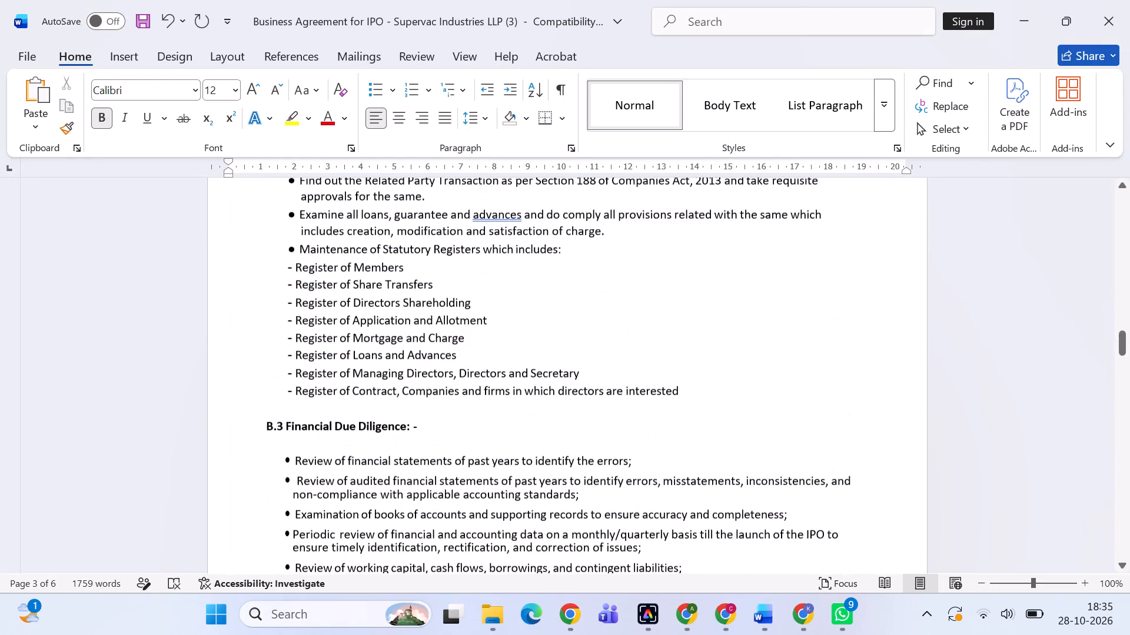
scroll(473, 394, "up", 3)
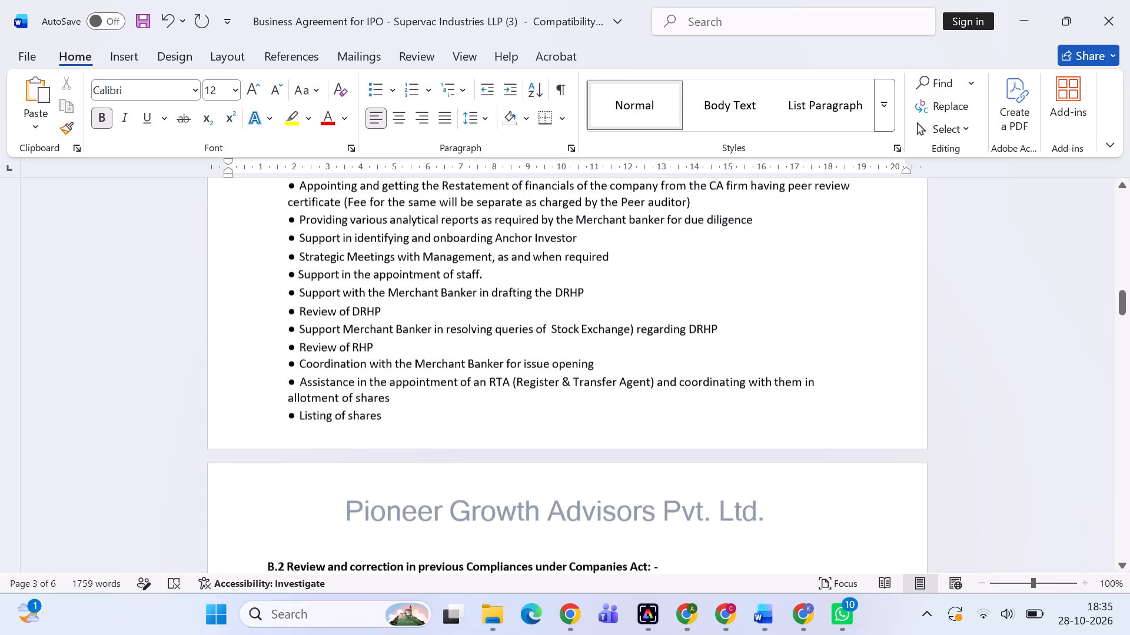
scroll(473, 394, "up", 1)
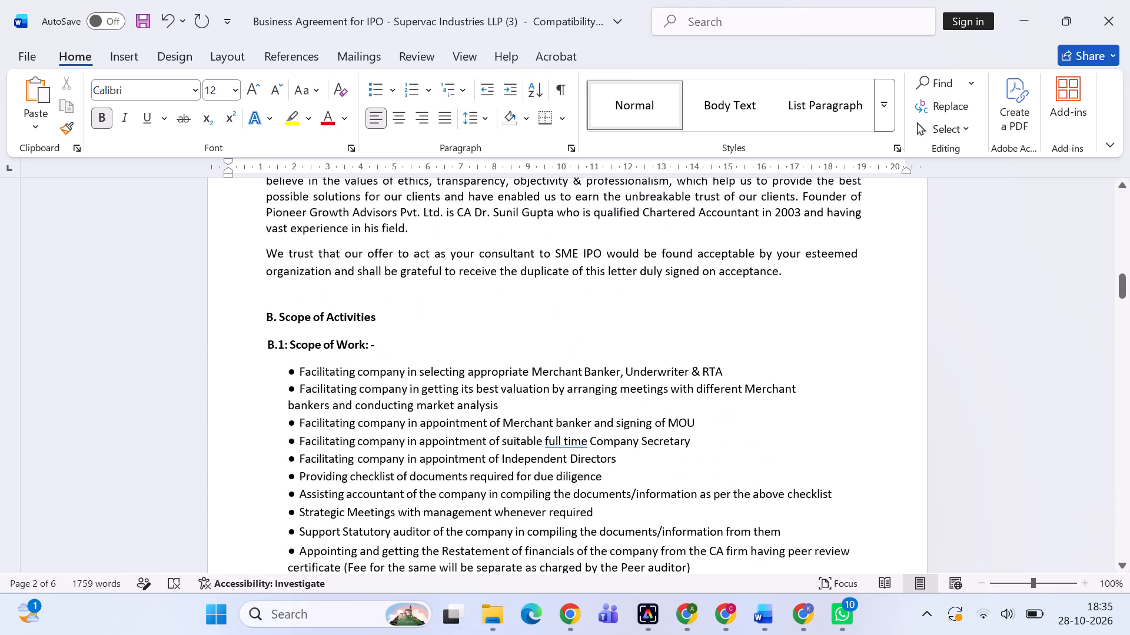
scroll(519, 329, "up", 1)
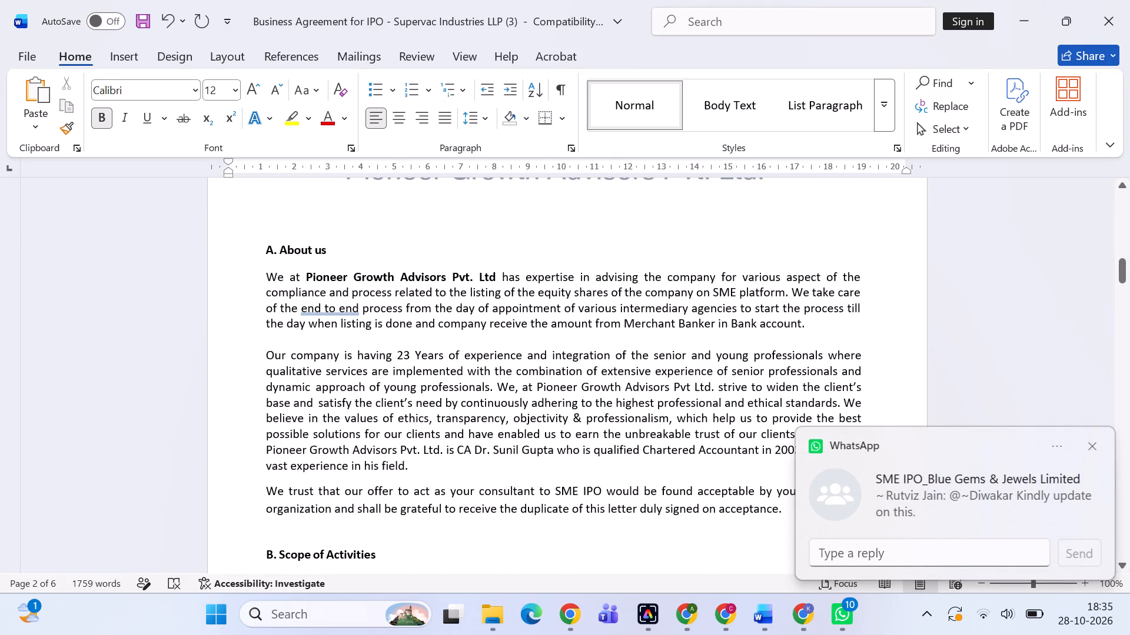
left_click(1090, 446)
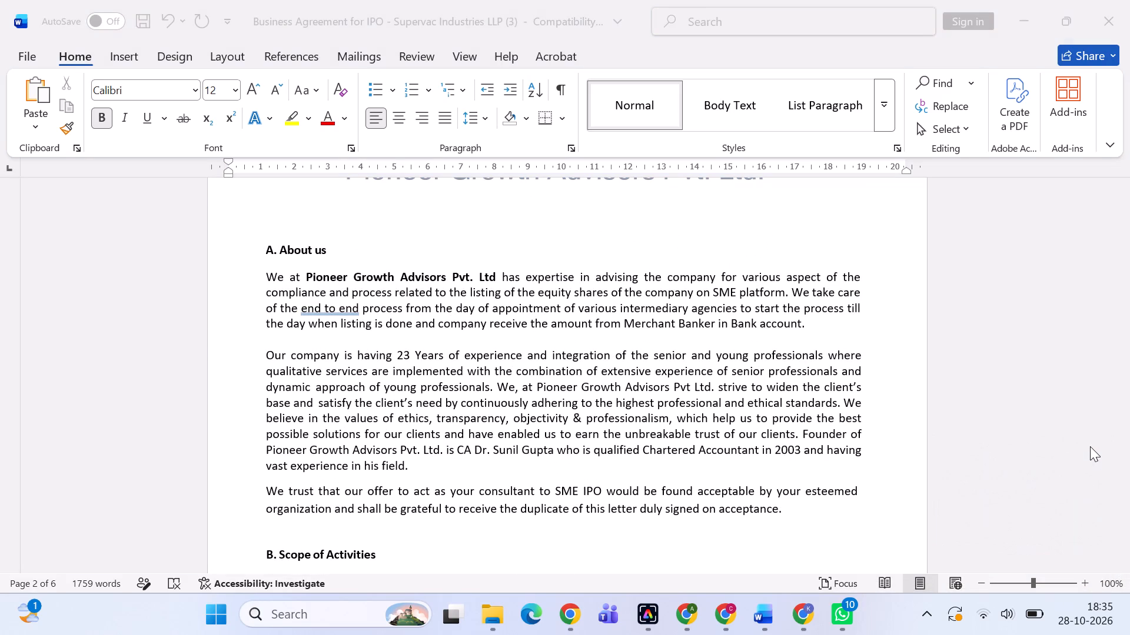
scroll(804, 353, "up", 1)
scroll(679, 325, "up", 1)
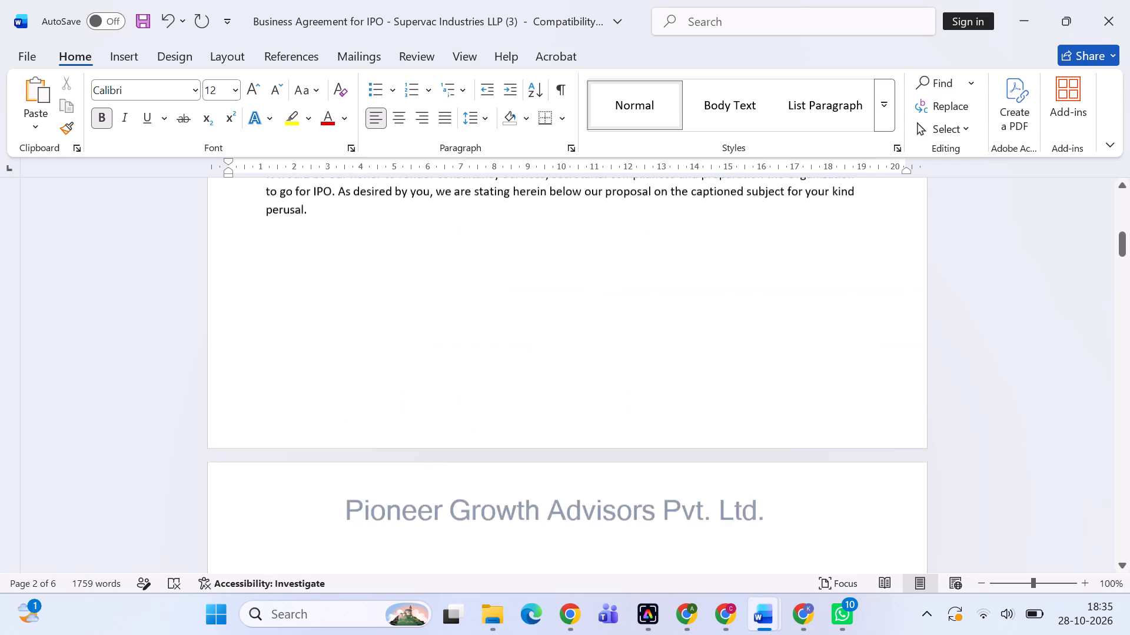
scroll(679, 325, "up", 2)
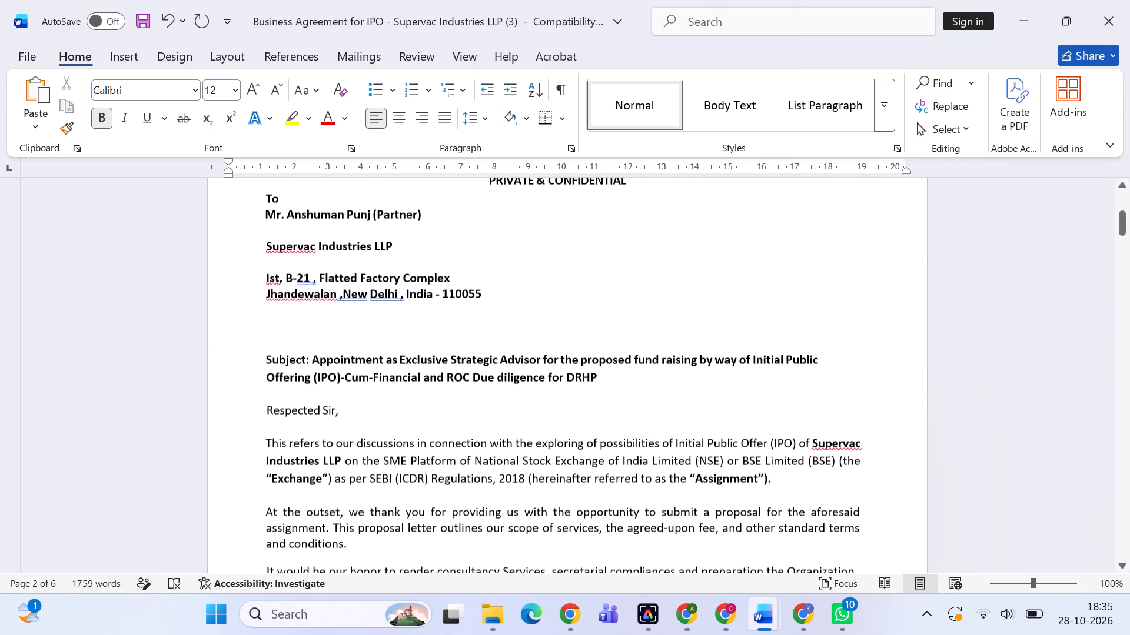
scroll(679, 325, "up", 1)
left_click(400, 298)
key("BackSpace")
key("BackSpace")
key("BackSpace")
key("BackSpace")
key("BackSpace")
key("BackSpace")
key("BackSpace")
key("BackSpace")
key("BackSpace")
key("BackSpace")
key("BackSpace")
key("BackSpace")
key("BackSpace")
key("BackSpace")
key("BackSpace")
key("BackSpace")
key("BackSpace")
key("BackSpace")
key("BackSpace")
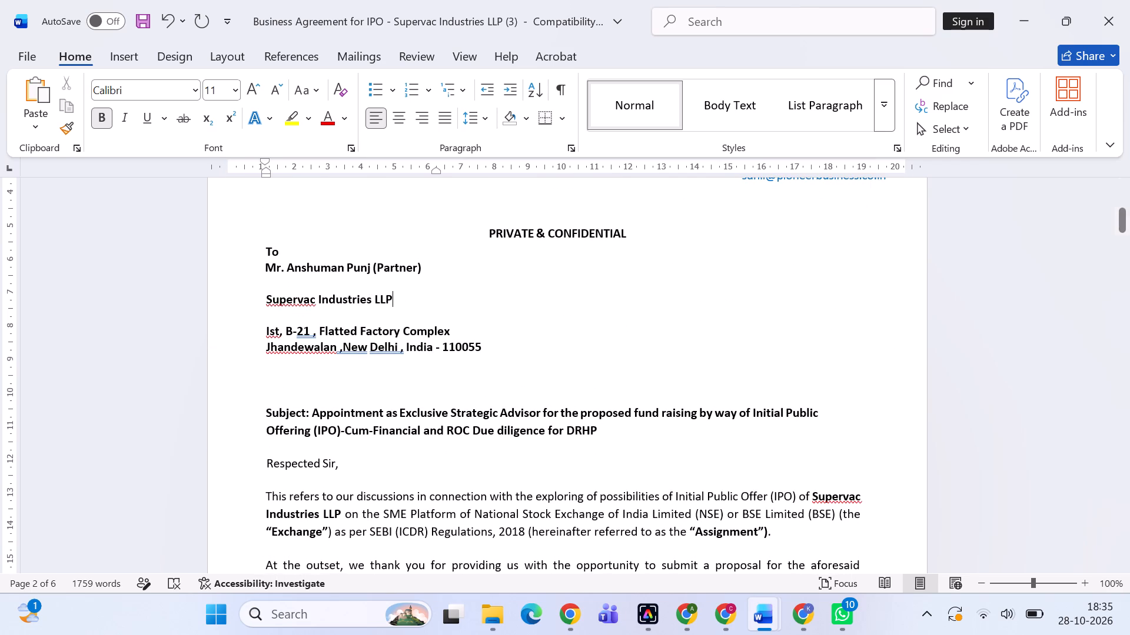
key("BackSpace")
key("BackSpace")
key("BackSpace")
key("BackSpace")
key("BackSpace")
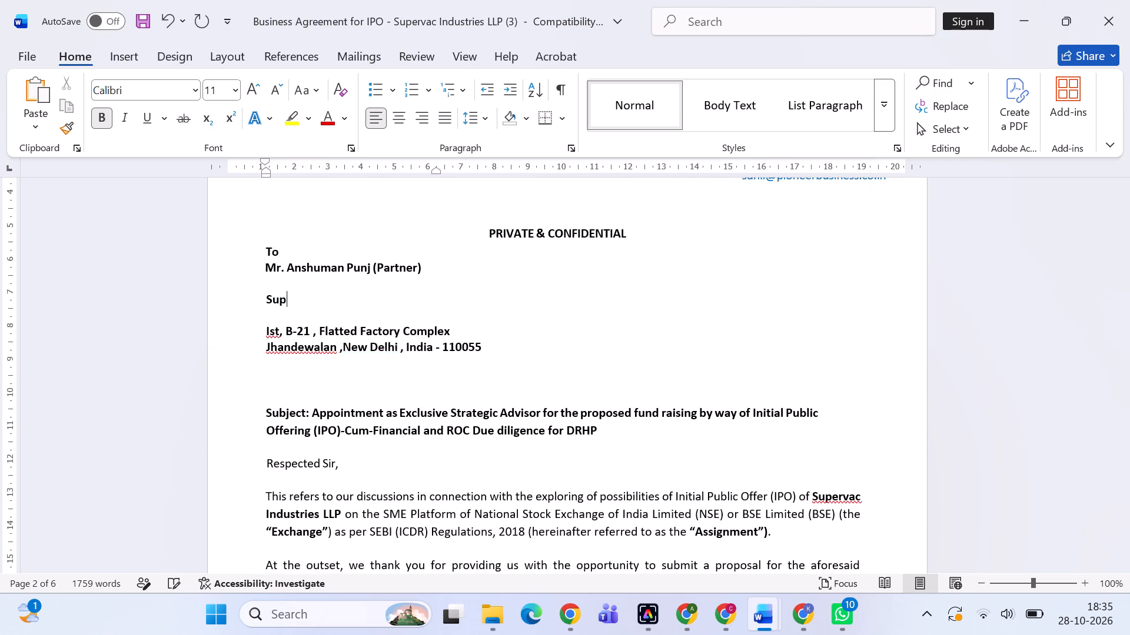
key("BackSpace")
key("BackSpace")
key("BackSpace")
key("shift+Return")
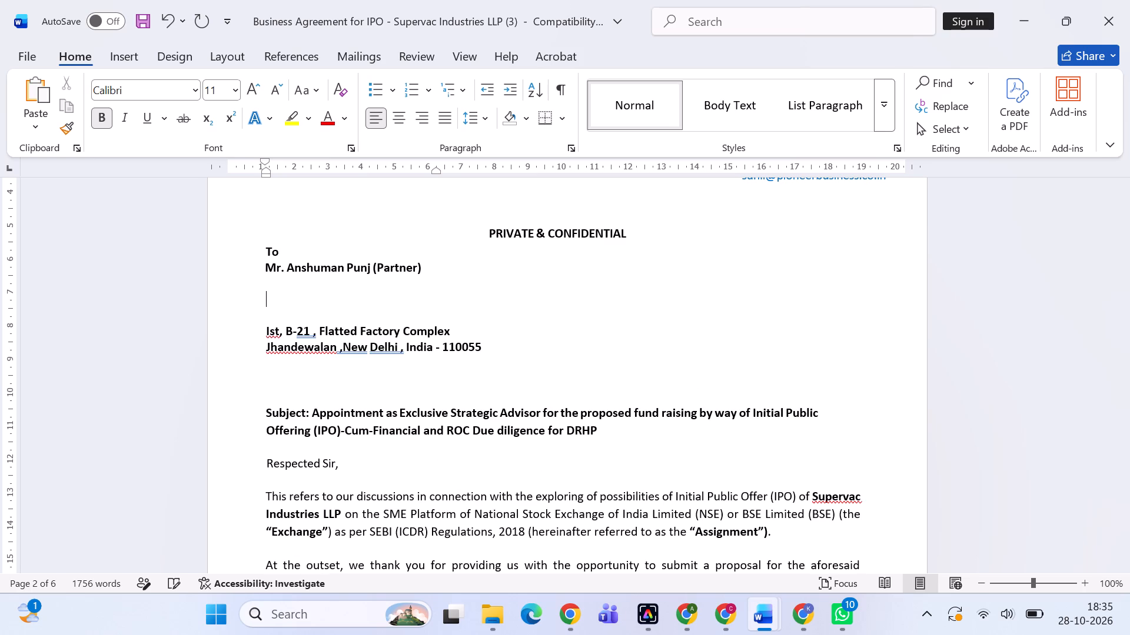
Enter "Nithra Apps Pvt Ltd" as the company name on the empty line of the address block under "To".
type("Nithra Apps Pvt l")
key("BackSpace")
type("Ltd")
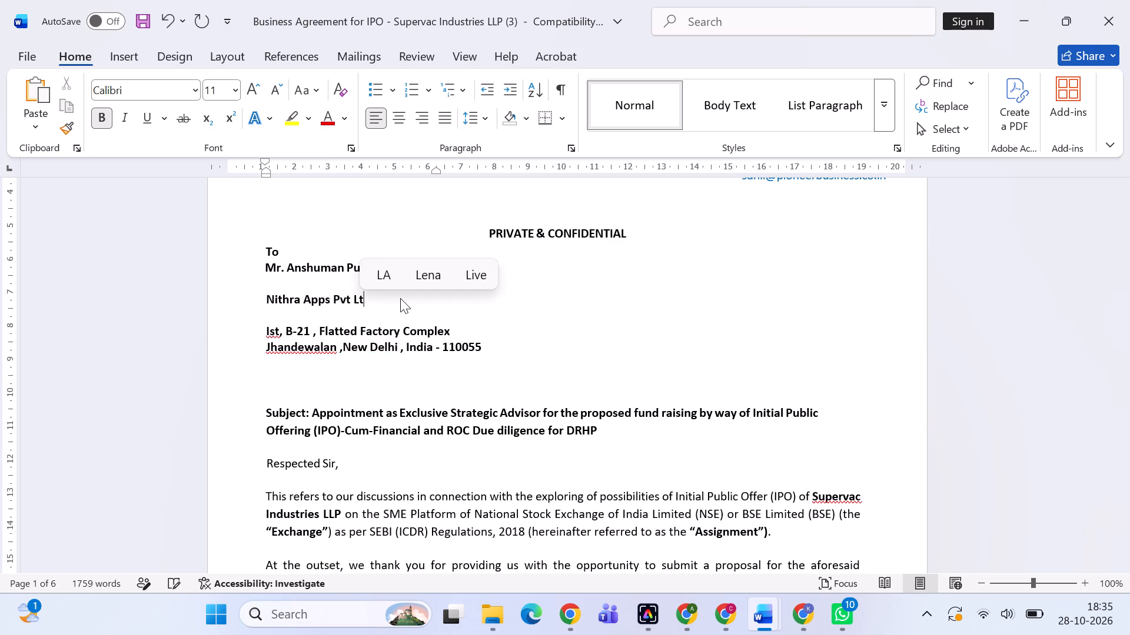
key("space")
left_click(491, 358)
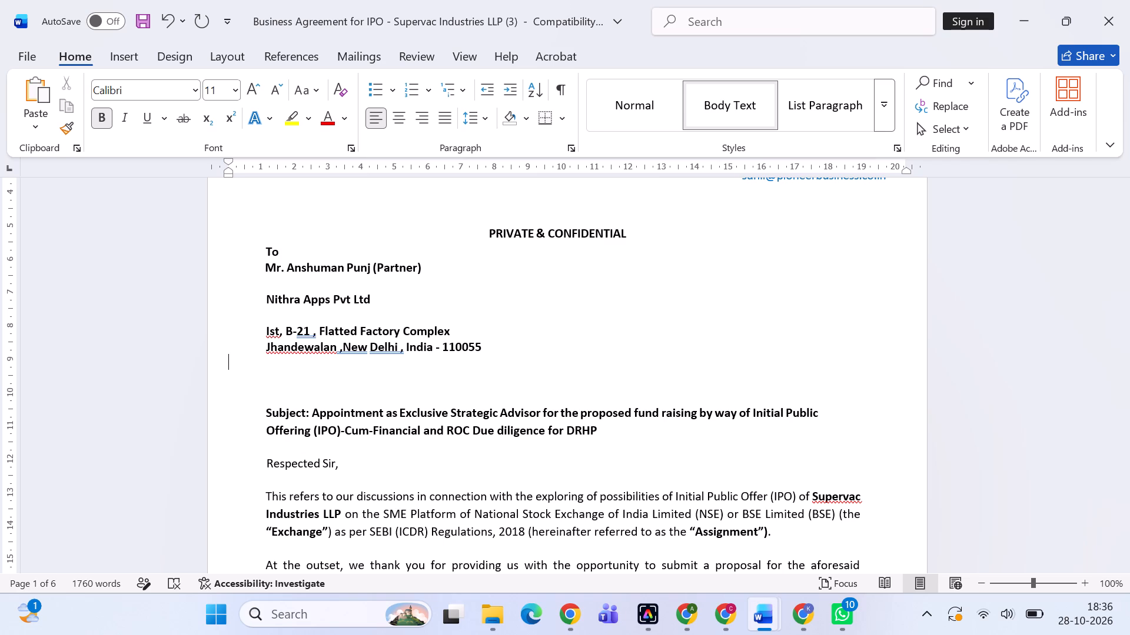
Replace "Supervac Industries LLP" in the opening paragraph with "Nithra Apps Pvt Ltd", leaving a single space after it.
left_click(340, 513)
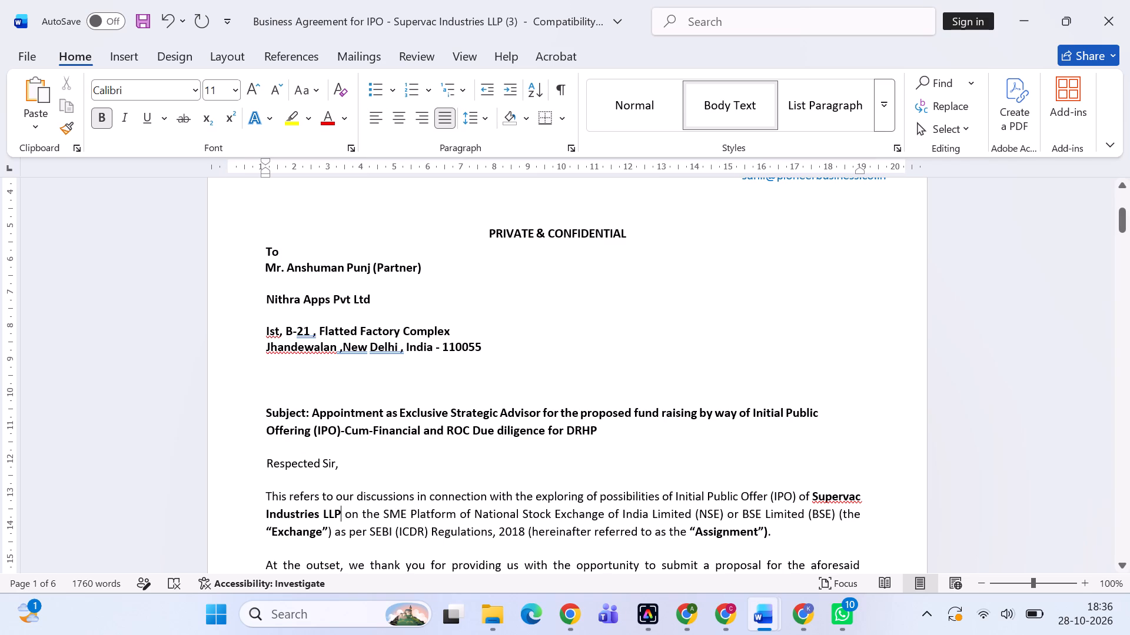
key("BackSpace")
key("BackSpace")
key("BackSpace")
key("BackSpace")
key("BackSpace")
key("BackSpace")
key("BackSpace")
key("BackSpace")
key("BackSpace")
key("BackSpace")
key("BackSpace")
key("BackSpace")
key("BackSpace")
key("BackSpace")
key("BackSpace")
key("BackSpace")
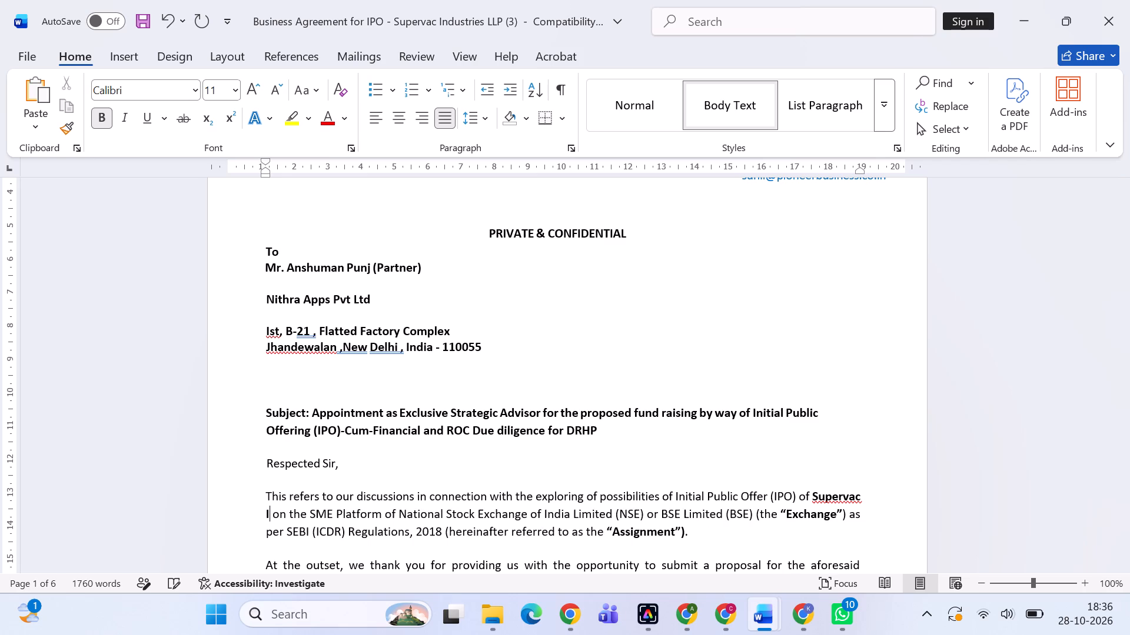
key("BackSpace")
key("BackSpace")
key("BackSpace")
key("BackSpace")
key("BackSpace")
key("BackSpace")
key("BackSpace")
key("BackSpace")
key("BackSpace")
key("BackSpace")
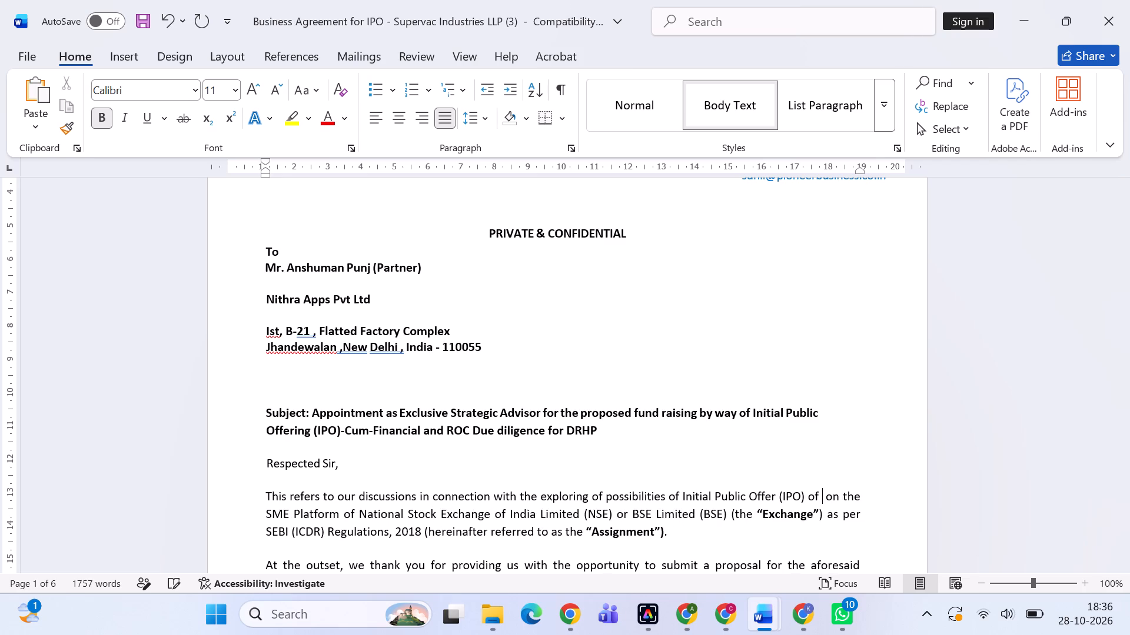
type("Nithra Apps Pvt Ltd")
key("space")
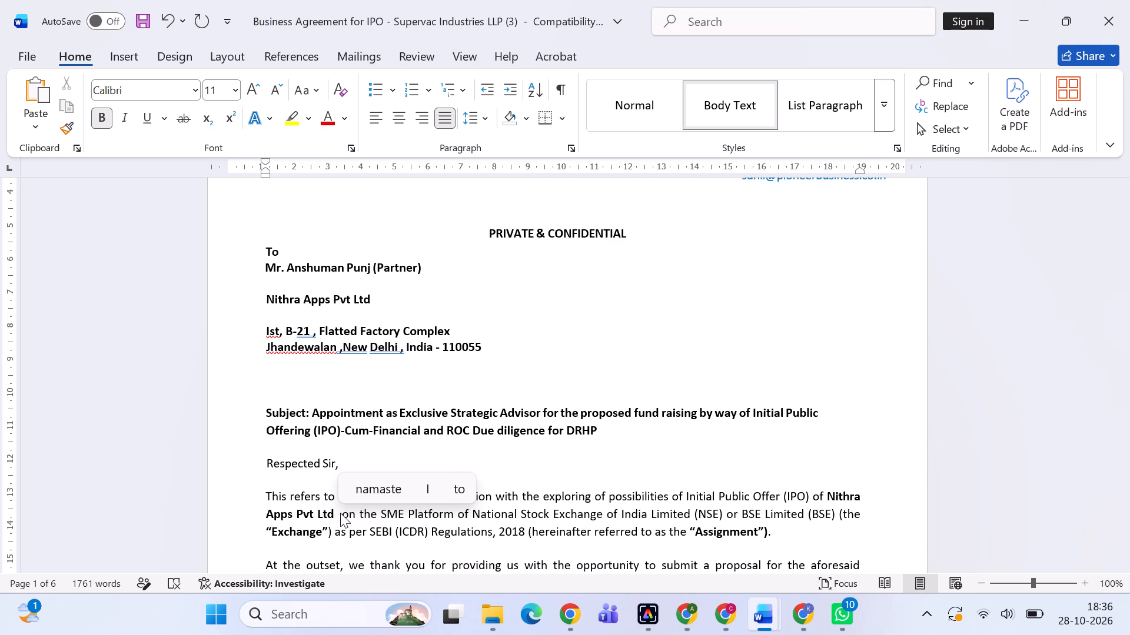
left_click(589, 477)
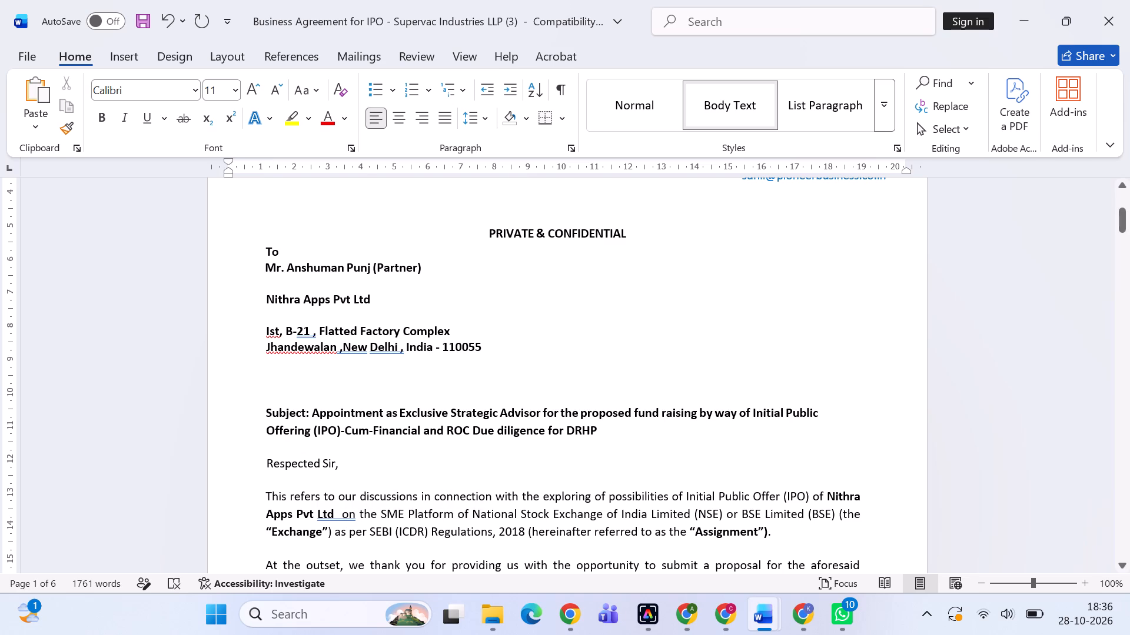
left_click(343, 511)
key("BackSpace")
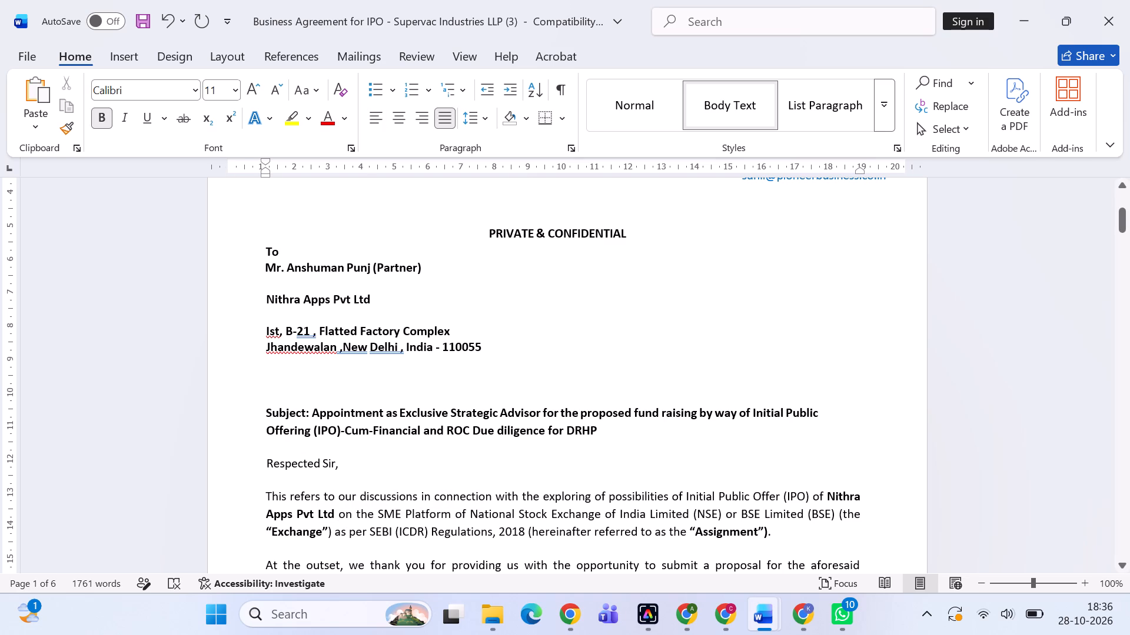
Replace the recipient's name and "(Partner)" designation under "To" with "( Director )".
left_click(434, 270)
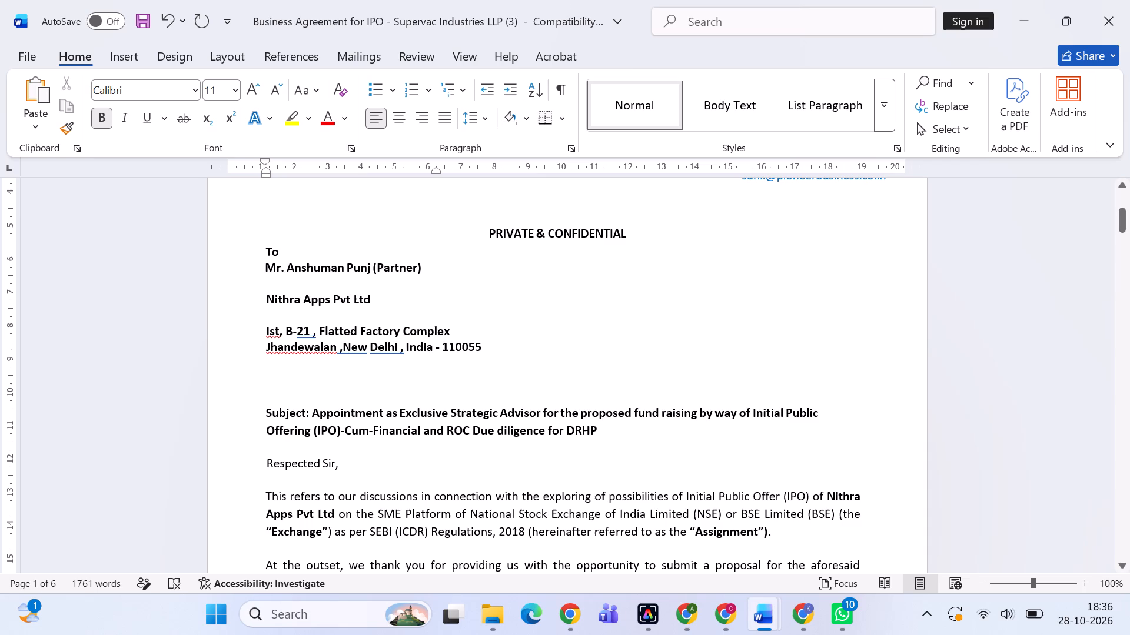
key("BackSpace")
key("BackSpace")
key("BackSpace")
key("BackSpace")
key("BackSpace")
key("BackSpace")
key("BackSpace")
key("BackSpace")
key("BackSpace")
key("BackSpace")
key("BackSpace")
key("BackSpace")
key("BackSpace")
key("BackSpace")
key("BackSpace")
key("BackSpace")
key("BackSpace")
key("BackSpace")
key("BackSpace")
key("BackSpace")
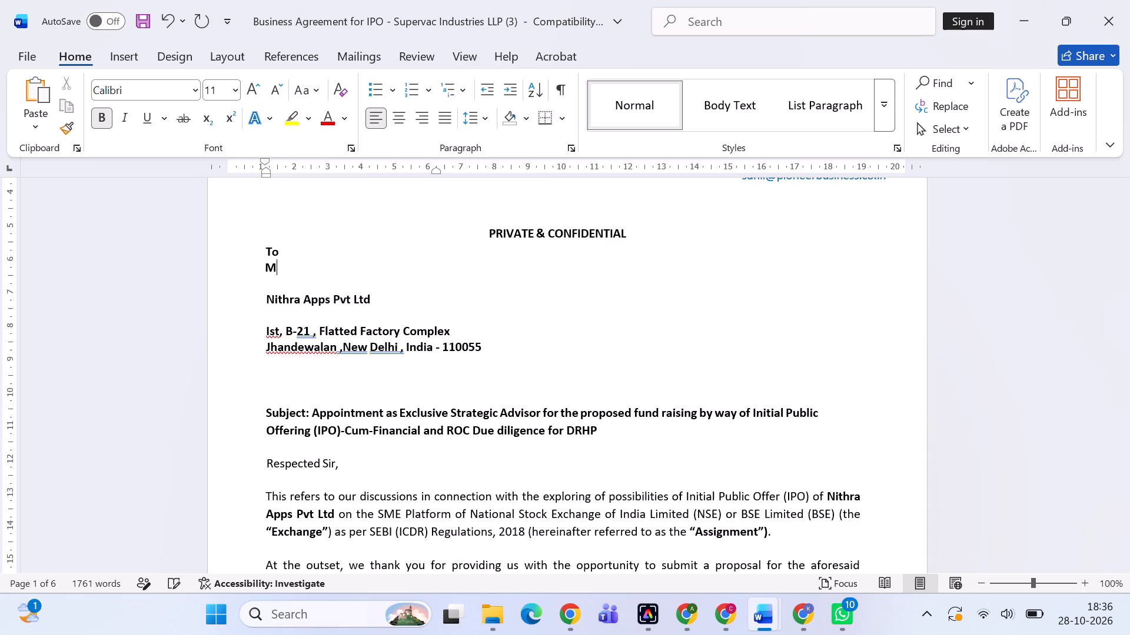
key("BackSpace")
type("( Director )")
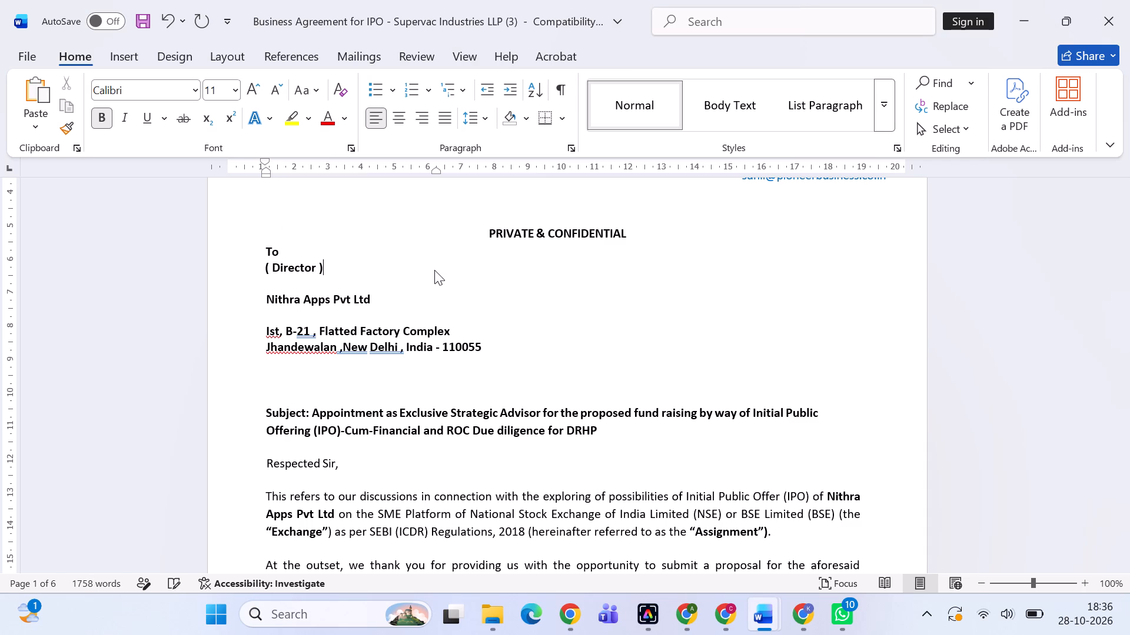
Delete the two street address lines below the company name and the surplus blank lines before the subject.
left_click_drag(486, 348, 270, 332)
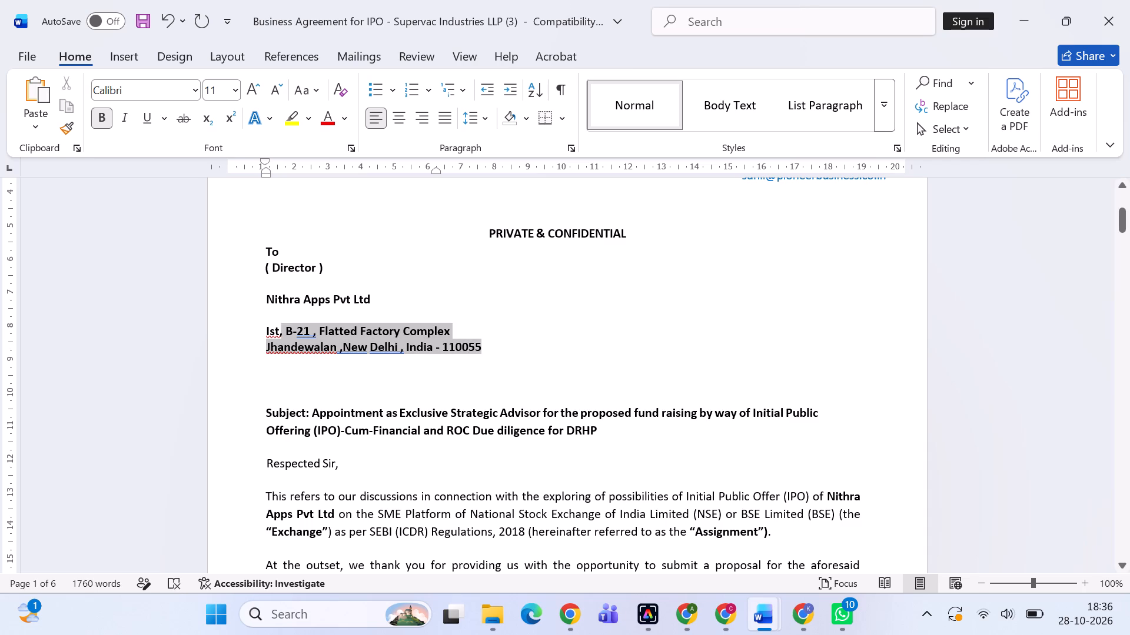
left_click_drag(270, 332, 261, 331)
key("BackSpace")
left_click(320, 332)
key("BackSpace")
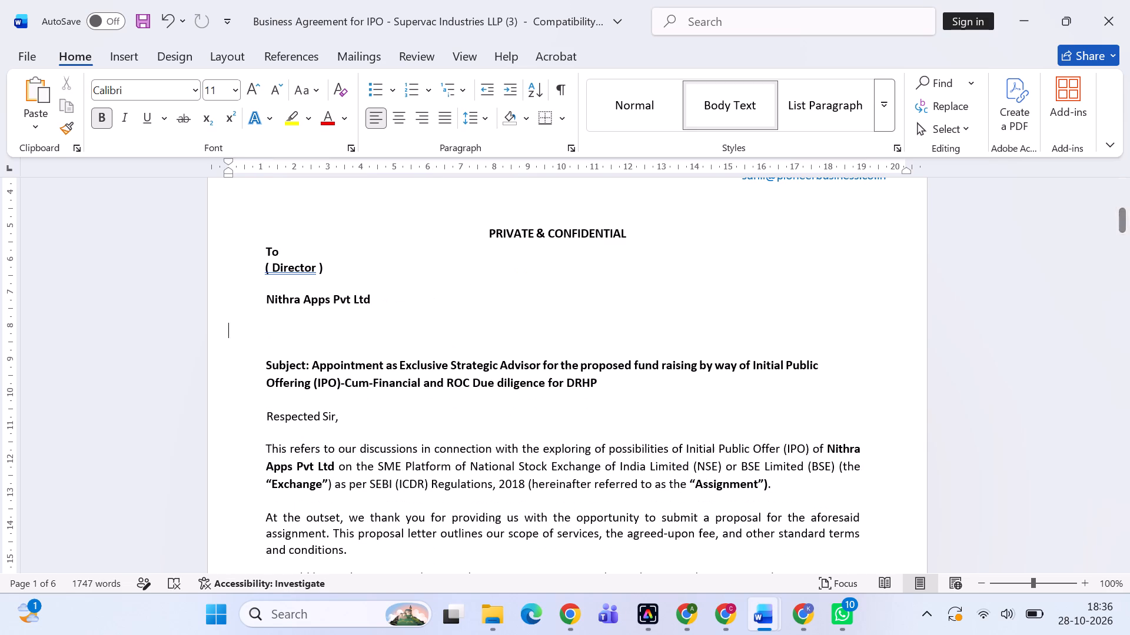
left_click(327, 332)
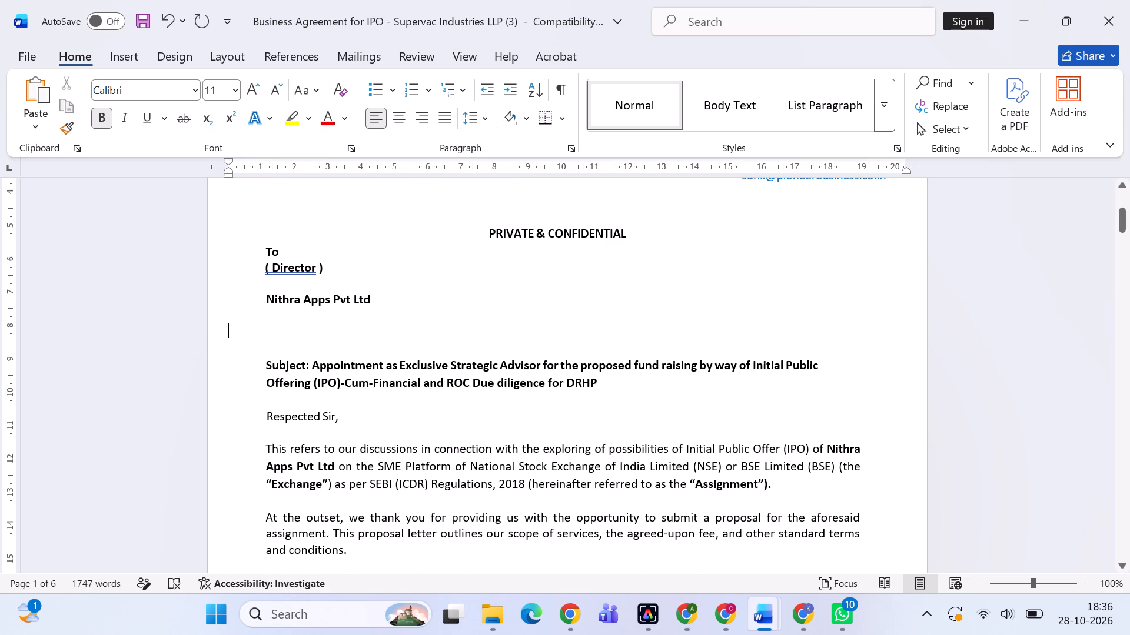
key("BackSpace")
key("BackSpace")
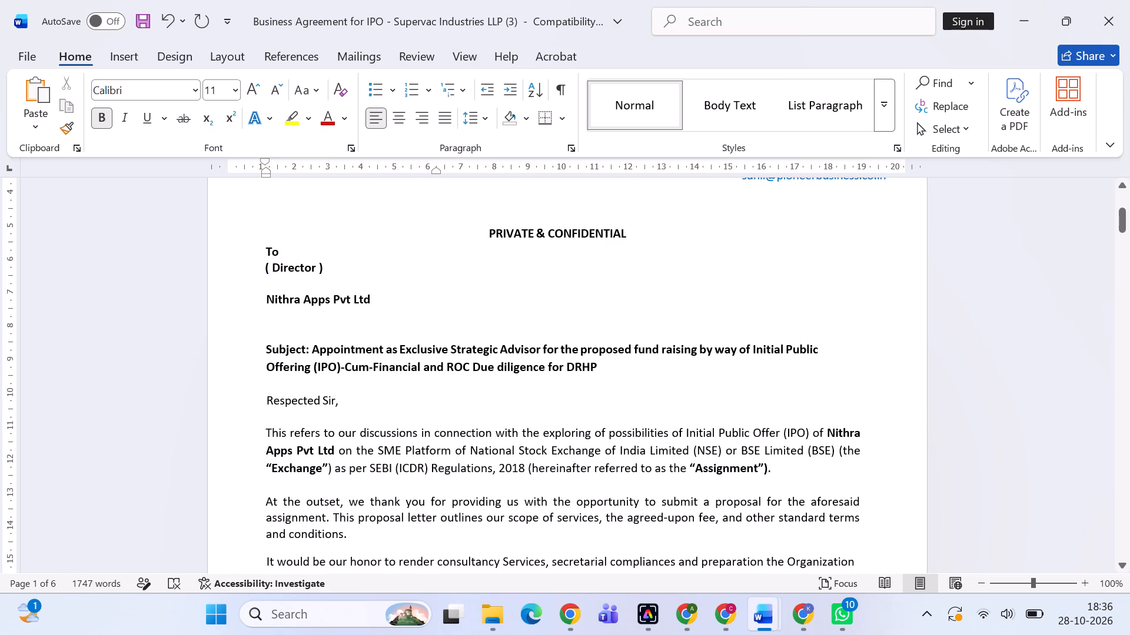
left_click(303, 330)
key("BackSpace")
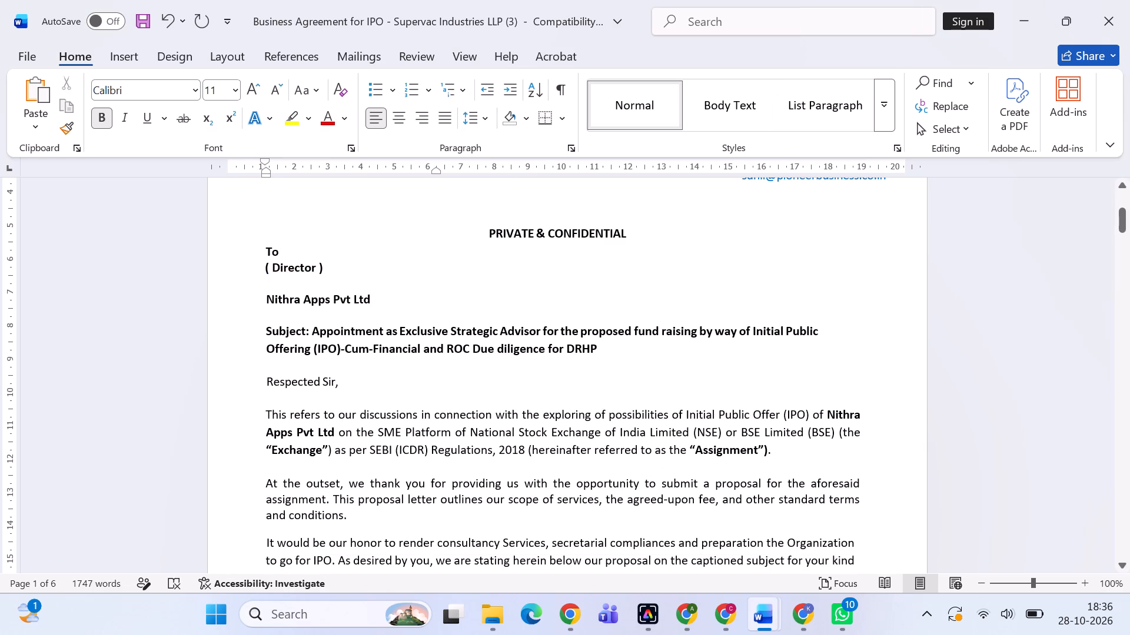
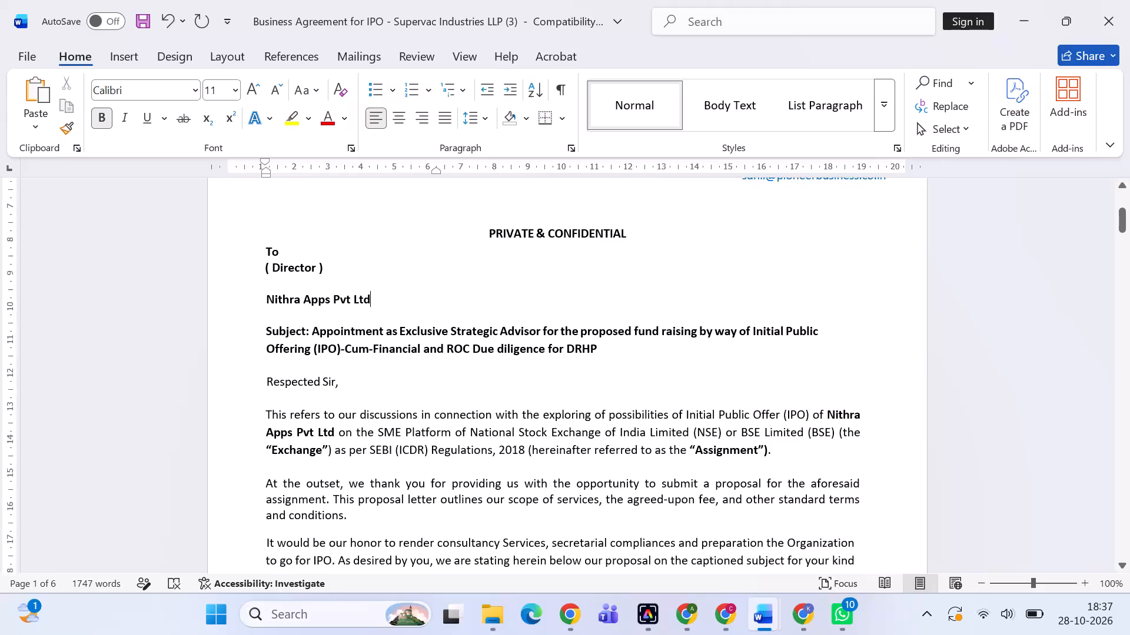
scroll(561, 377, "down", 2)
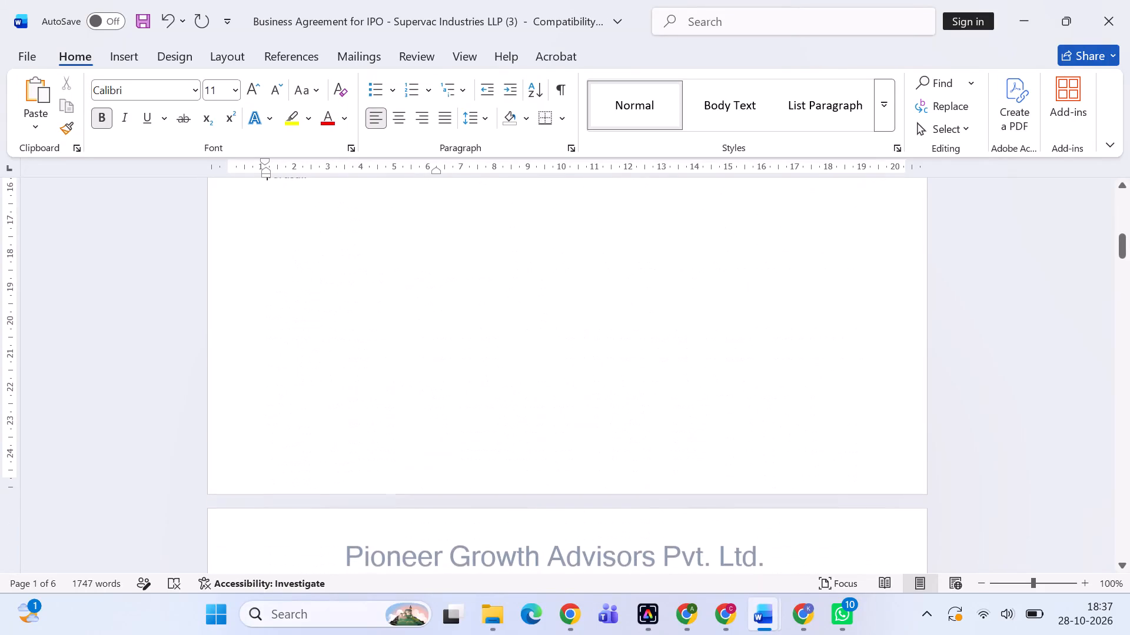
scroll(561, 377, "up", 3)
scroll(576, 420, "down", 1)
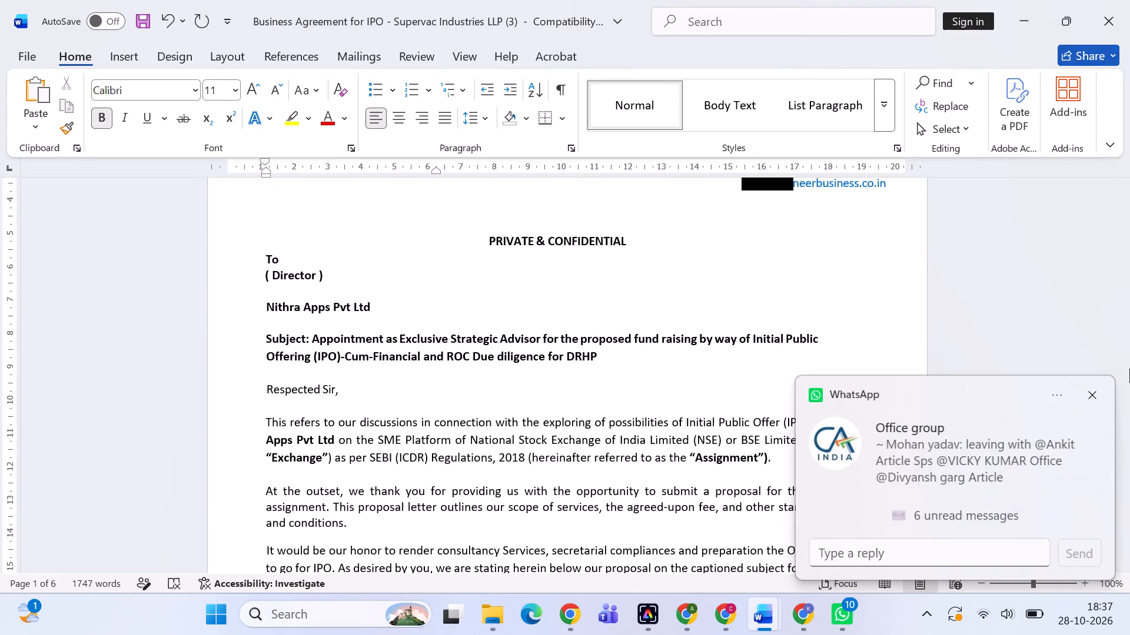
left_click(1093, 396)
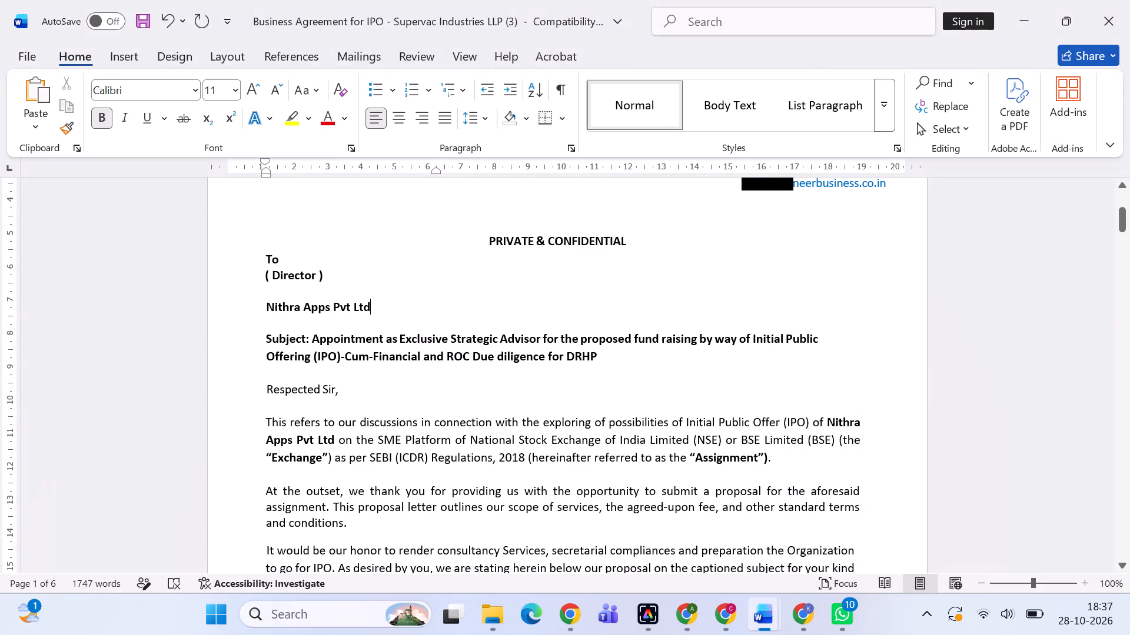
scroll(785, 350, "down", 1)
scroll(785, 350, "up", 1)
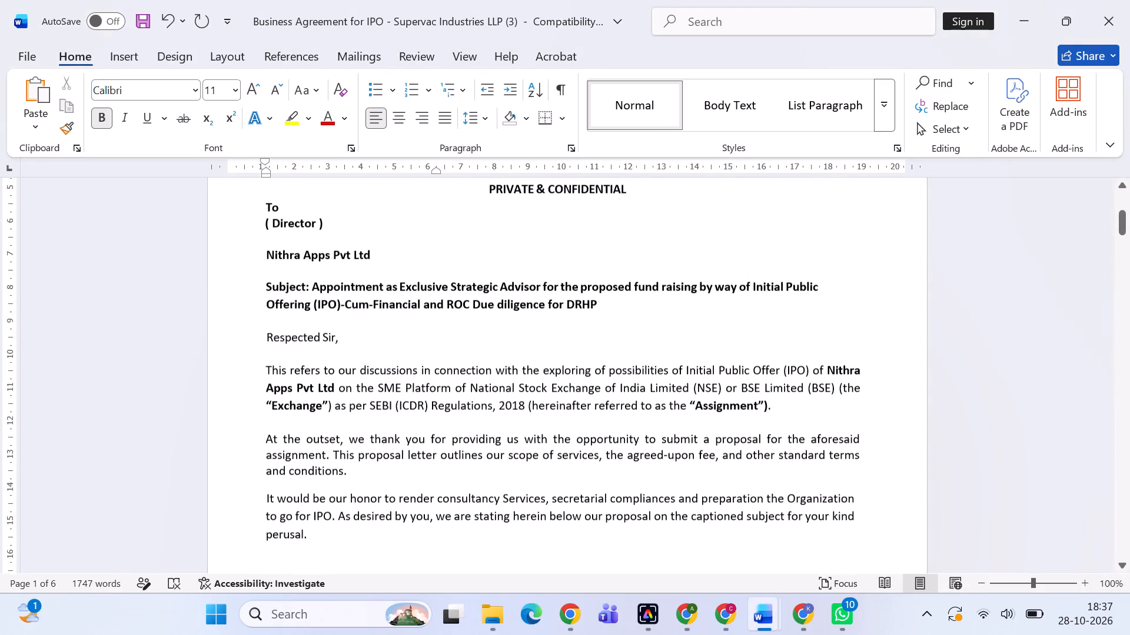
Switch from the agreement to the Chrome window of the Work profile.
left_click(681, 634)
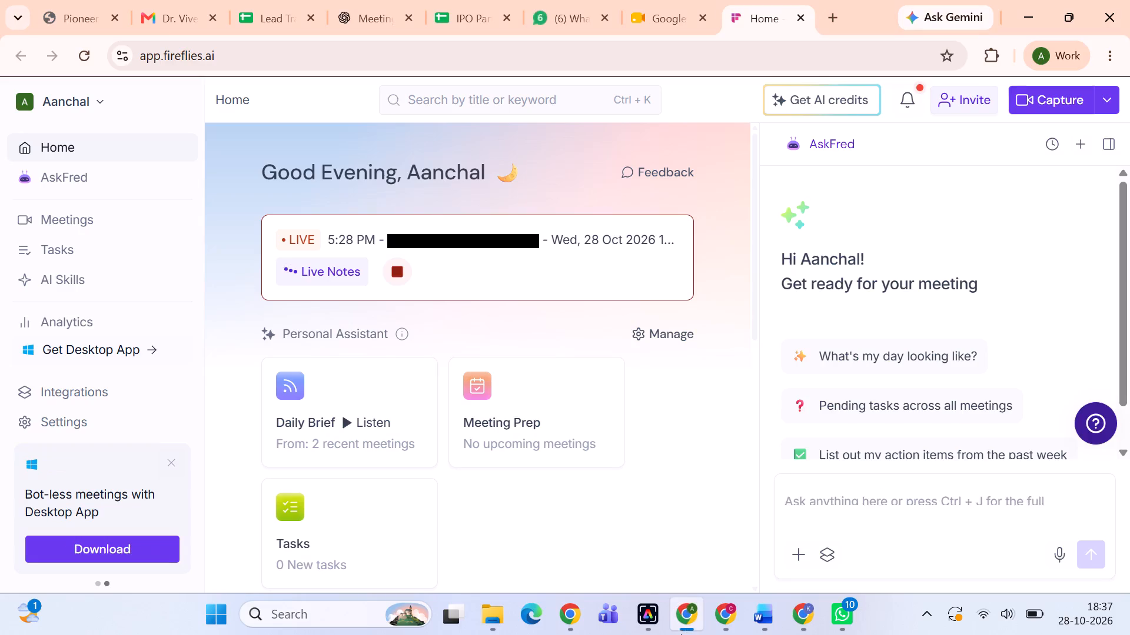
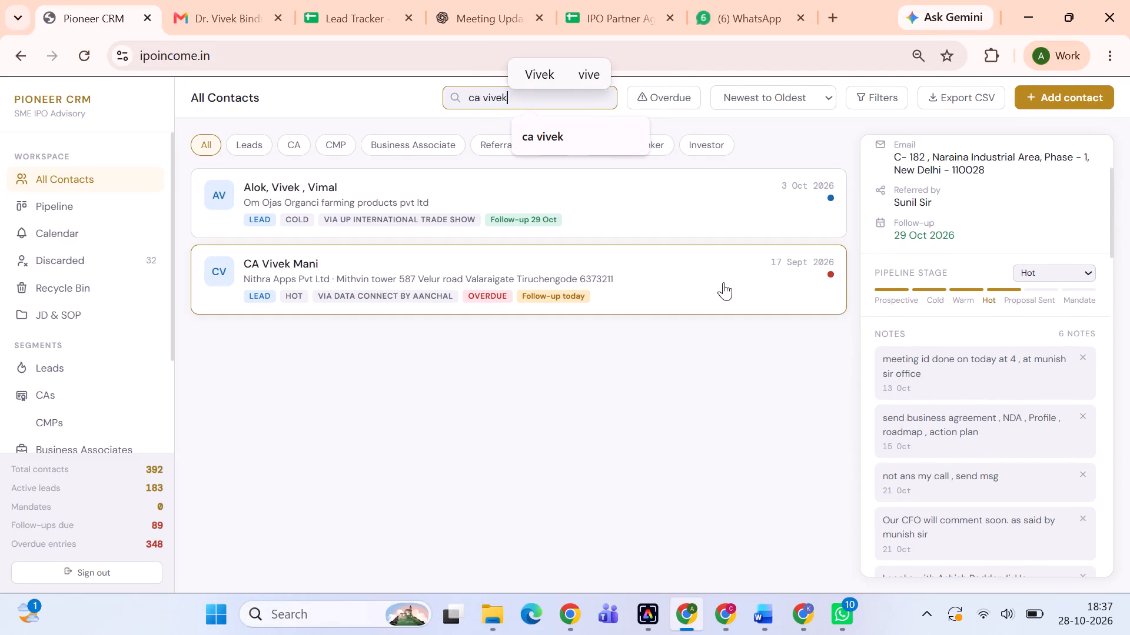
Review the Nithra Apps Pvt Ltd contact record, covering its company address, contact details, notes and attached files.
scroll(996, 364, "down", 1)
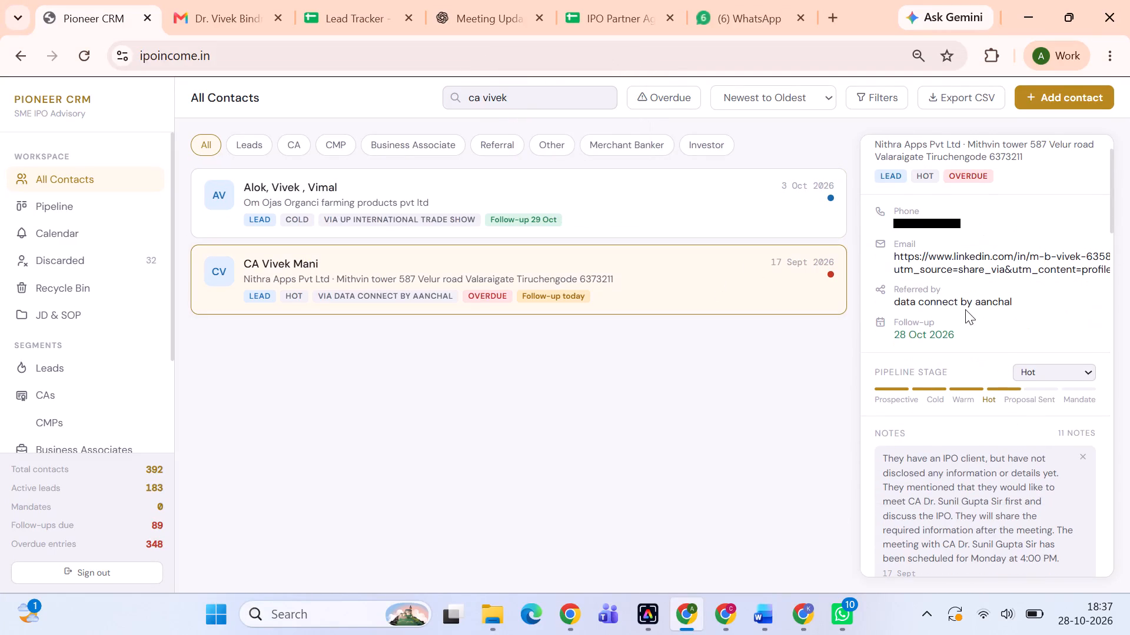
scroll(965, 309, "up", 1)
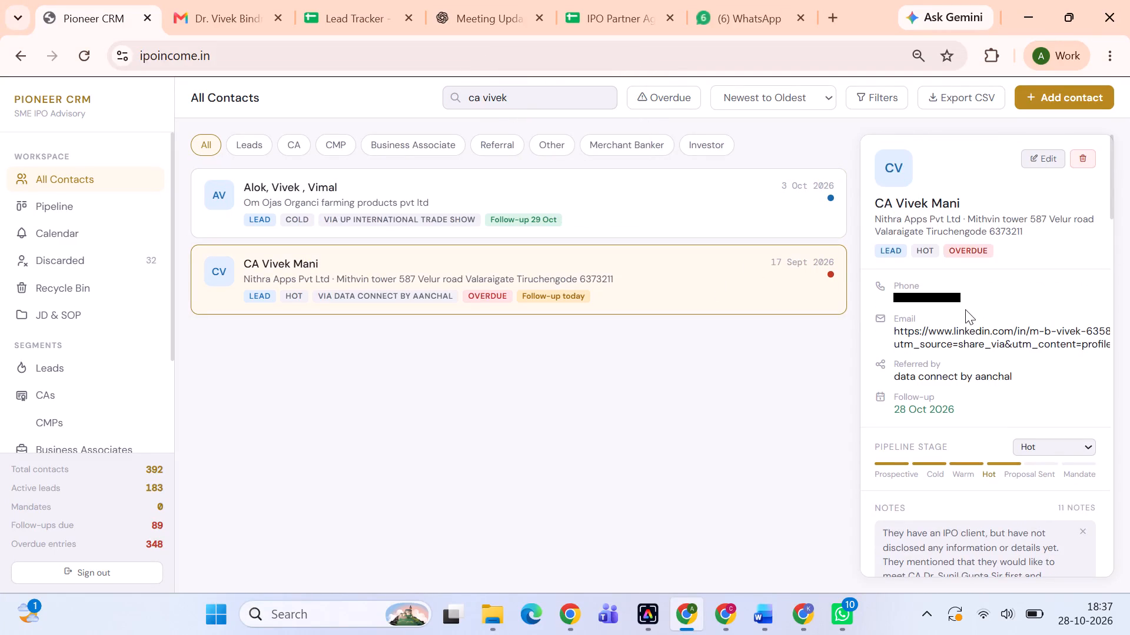
scroll(965, 309, "down", 2)
scroll(965, 309, "up", 1)
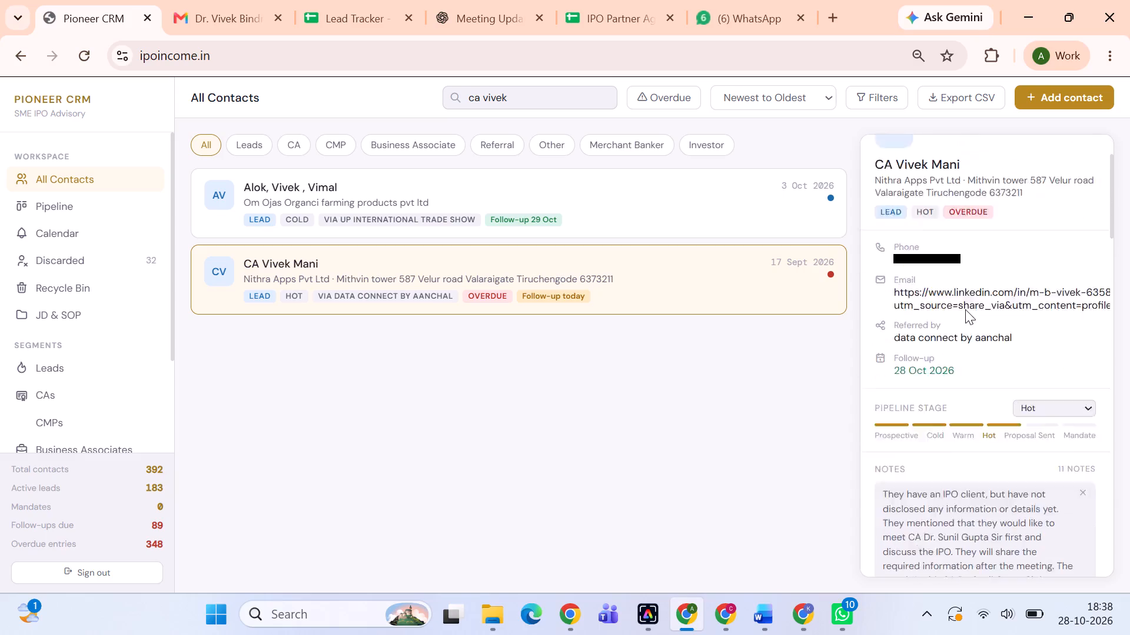
scroll(977, 377, "down", 5)
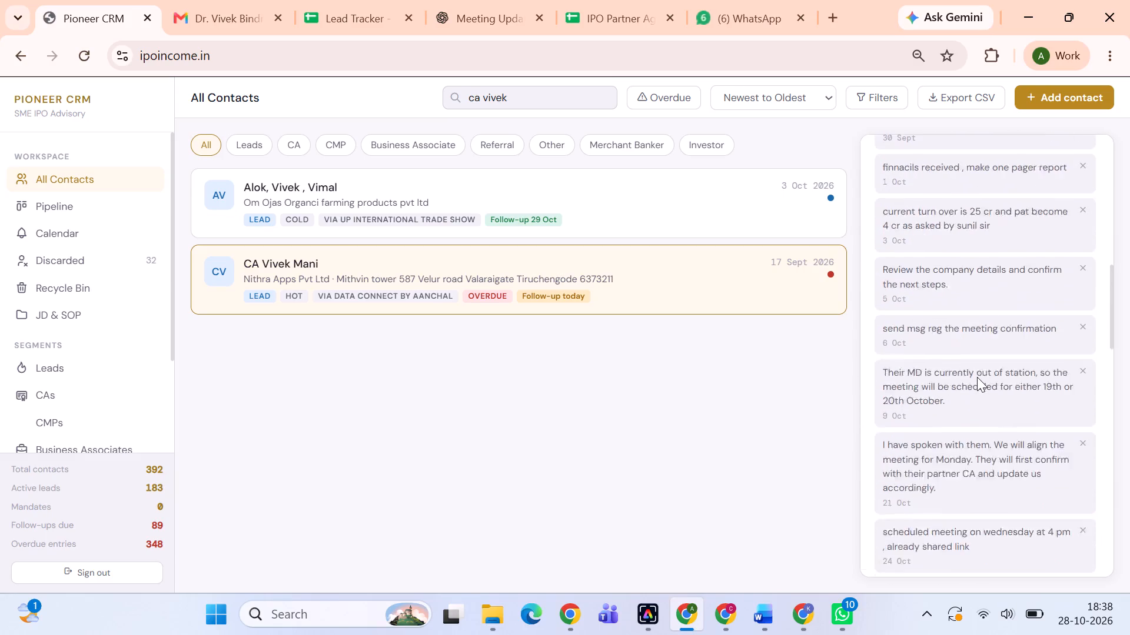
scroll(977, 377, "down", 3)
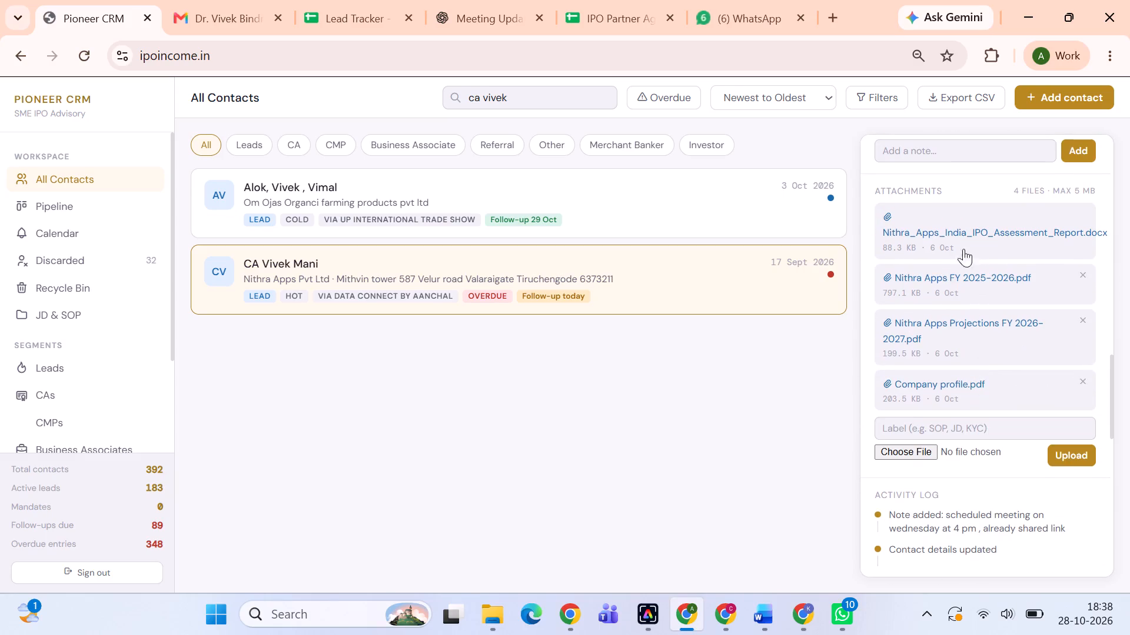
Check the client's full company name in the attached Nithra Apps FY 2025-2026 PDF, and close the preview.
left_click(954, 270)
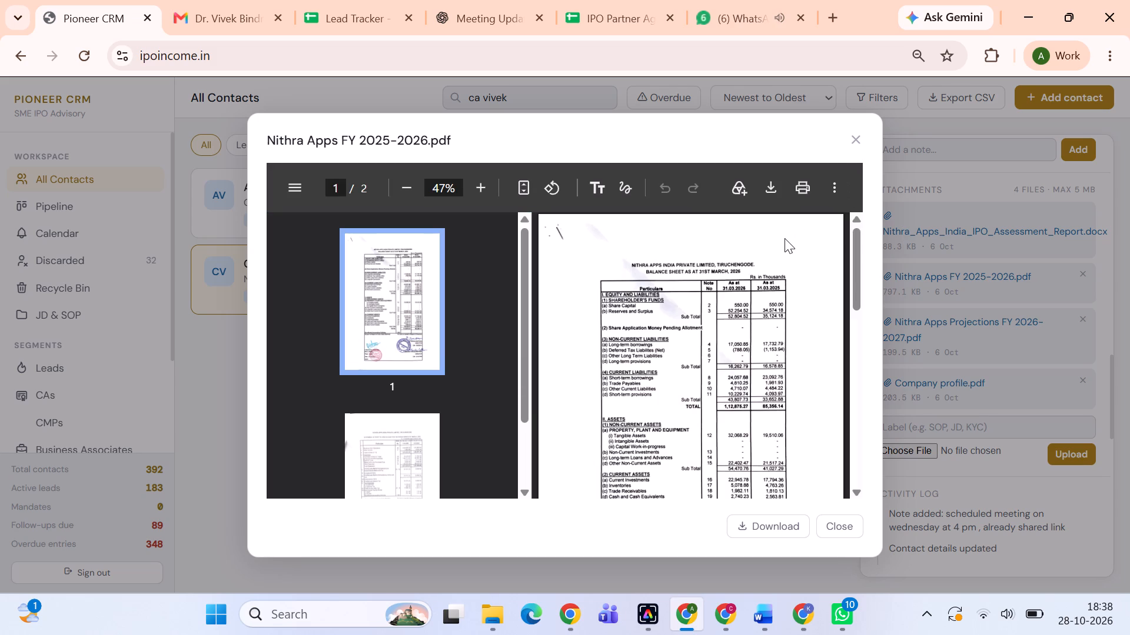
left_click(851, 140)
Switch to the business agreement in Word and change the company name under "( Director )" to "Nithra Apps India Pvt Ltd".
left_click(759, 625)
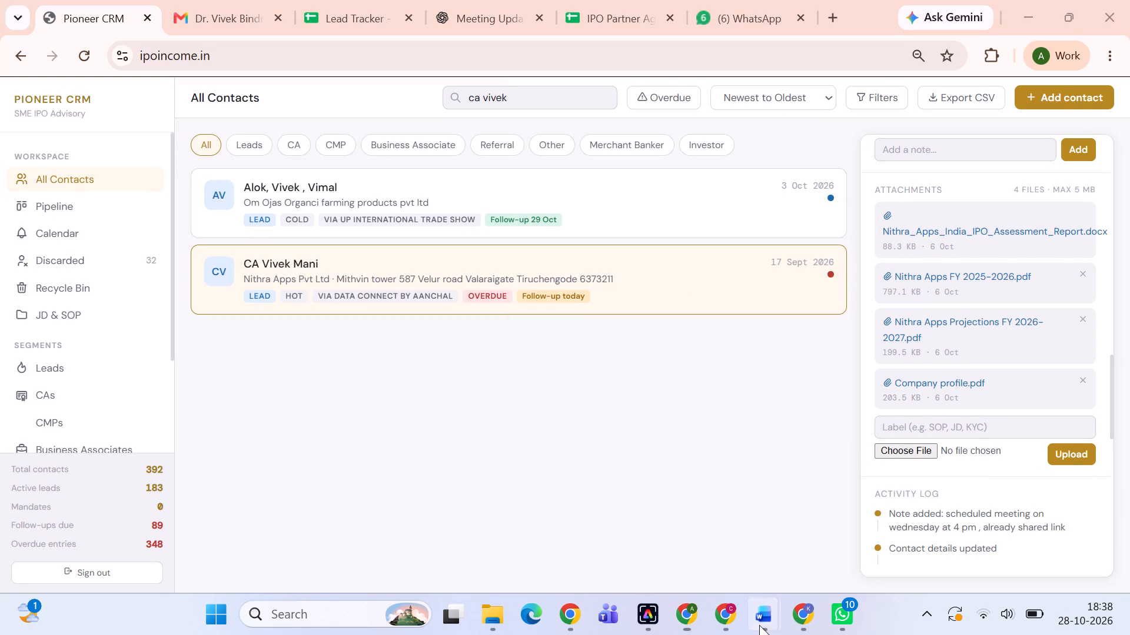
left_click(1007, 522)
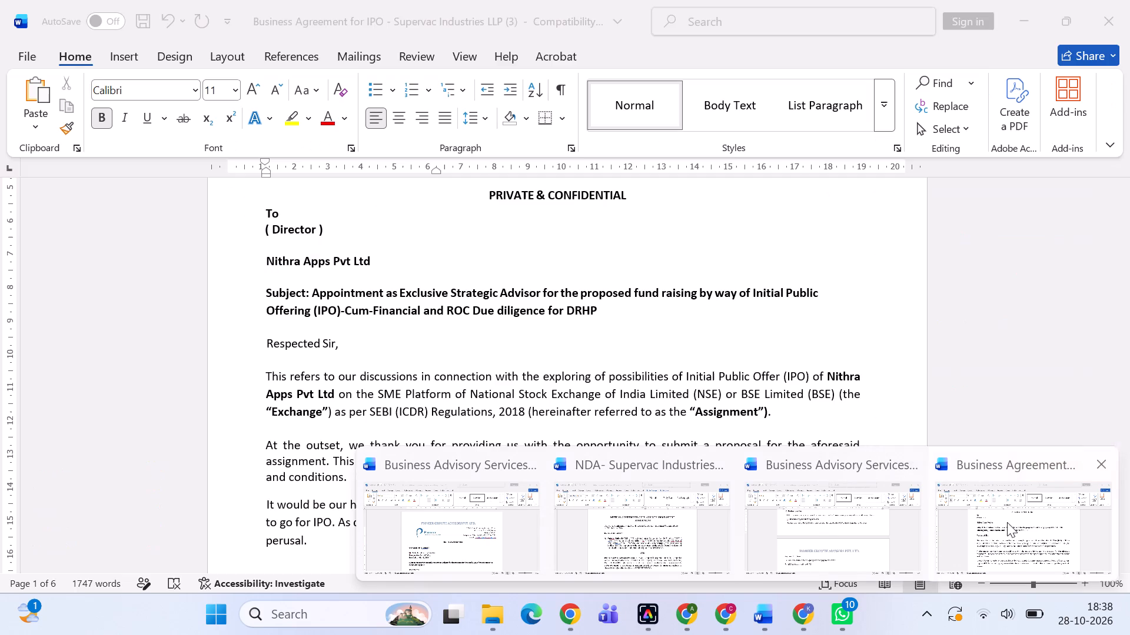
key("BackSpace")
key("BackSpace")
key("BackSpace")
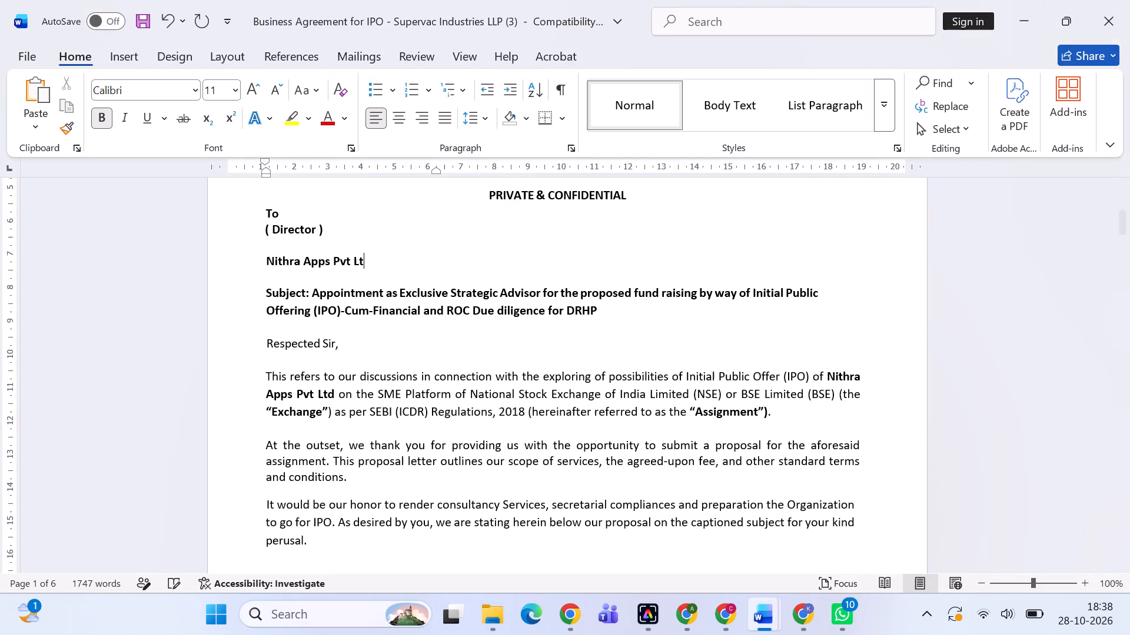
key("BackSpace")
key("BackSpace")
key("BackSpace")
key("BackSpace")
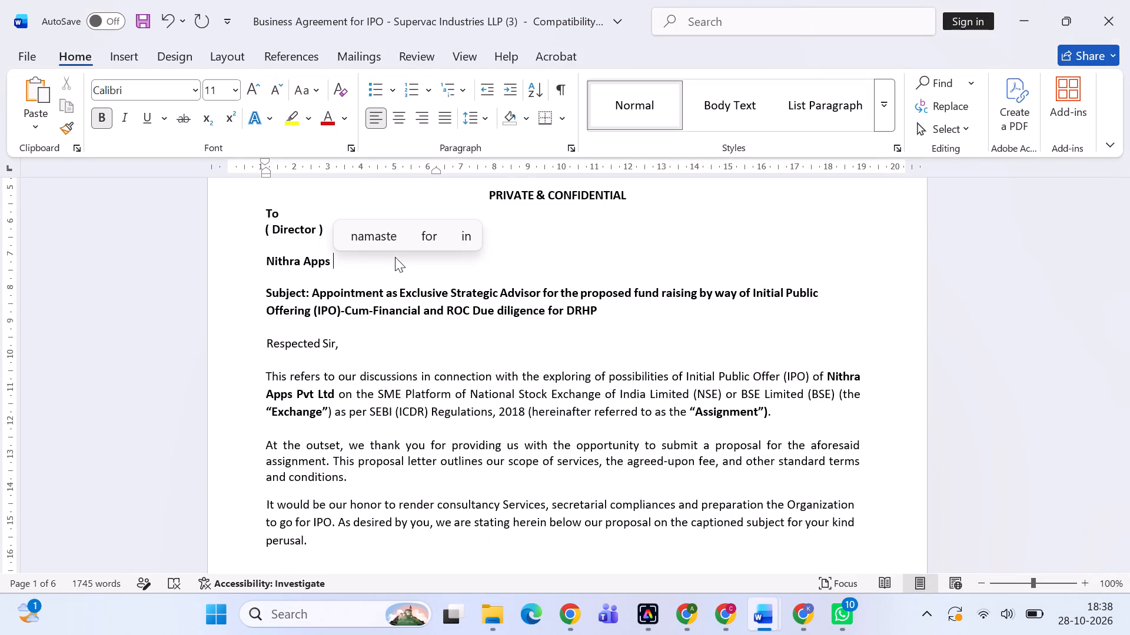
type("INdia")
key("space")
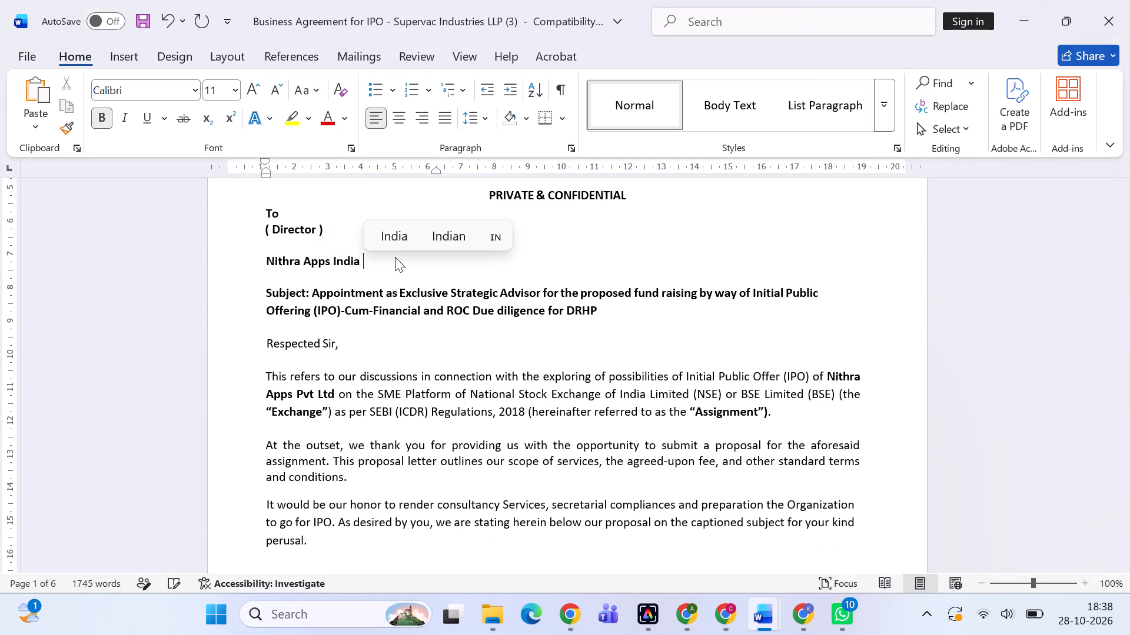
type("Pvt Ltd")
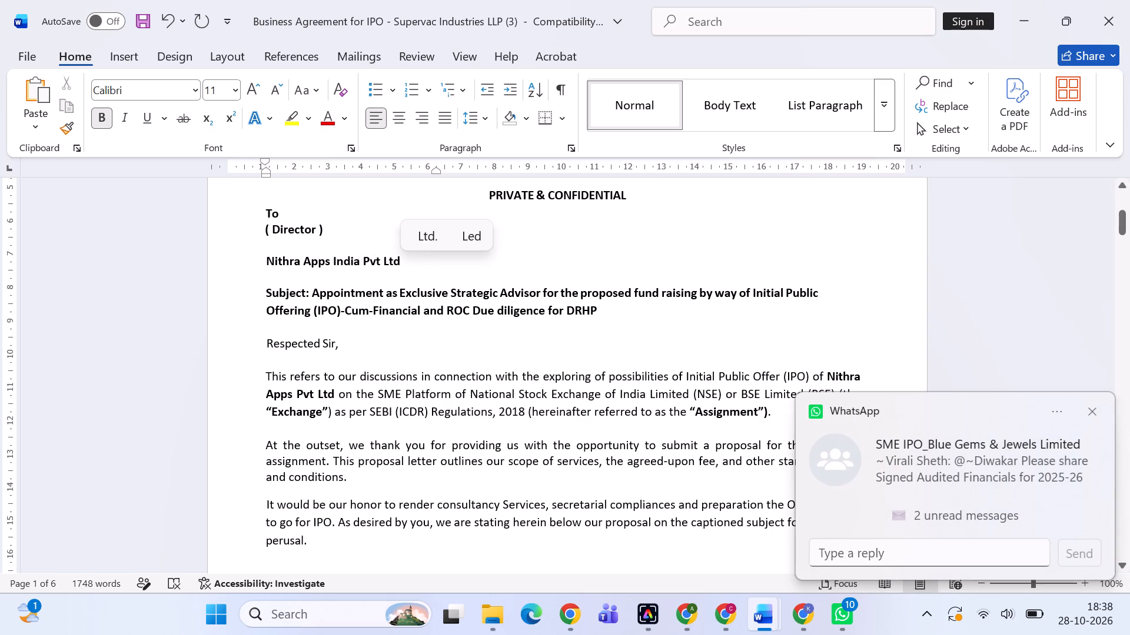
left_click(416, 337)
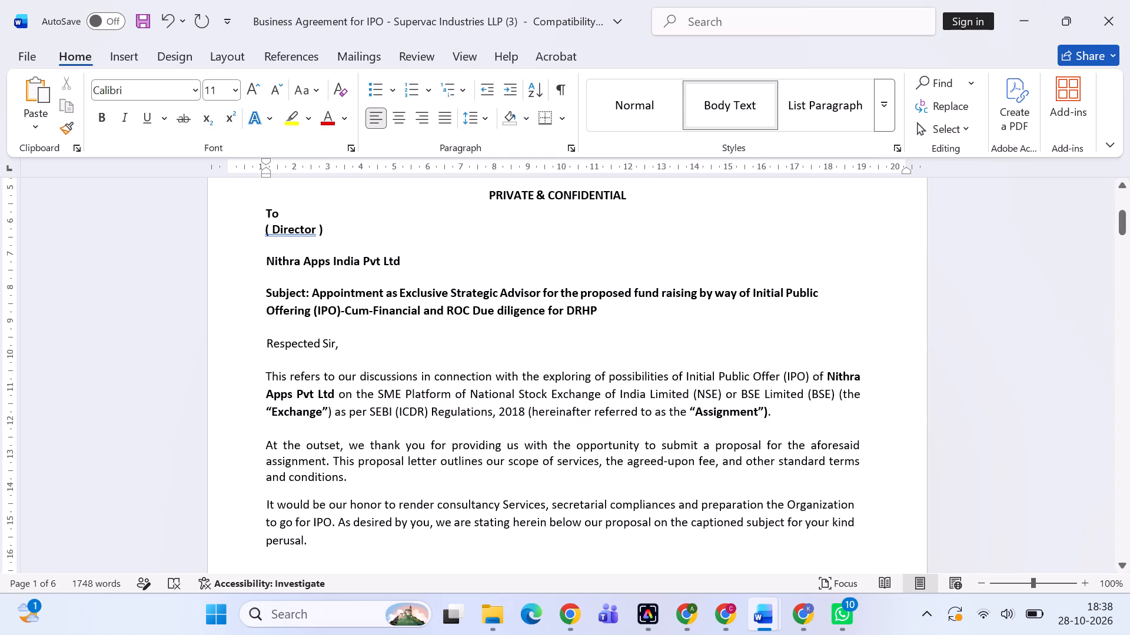
Insert "India" before "Pvt Ltd" in the opening paragraph's company name, making it "Nithra Apps India Pvt Ltd".
left_click(295, 393)
left_click_drag(295, 393, 405, 402)
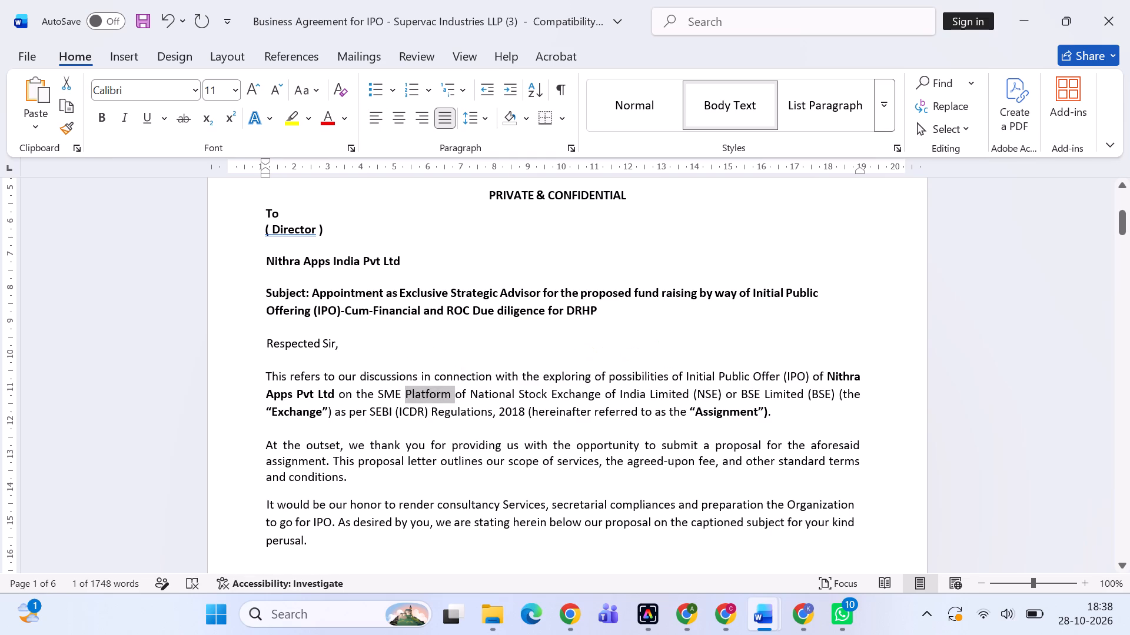
left_click(489, 350)
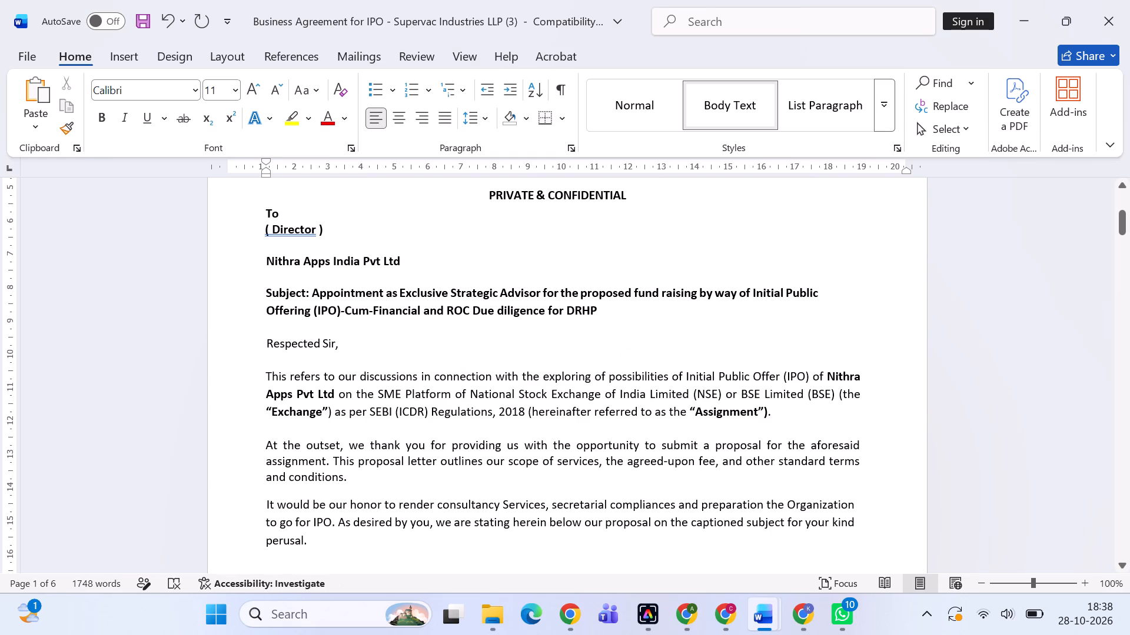
left_click(296, 392)
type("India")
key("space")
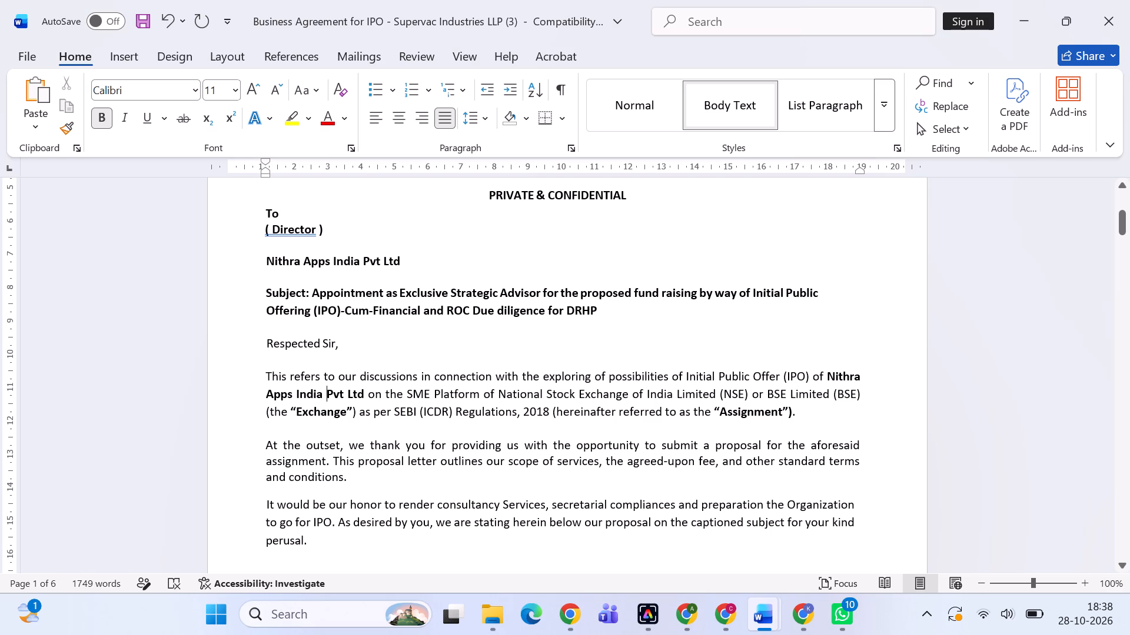
Change the company name under "For and on behalf of" on the last page to "Nithra Apps India Pvt Ltd".
scroll(544, 404, "down", 2)
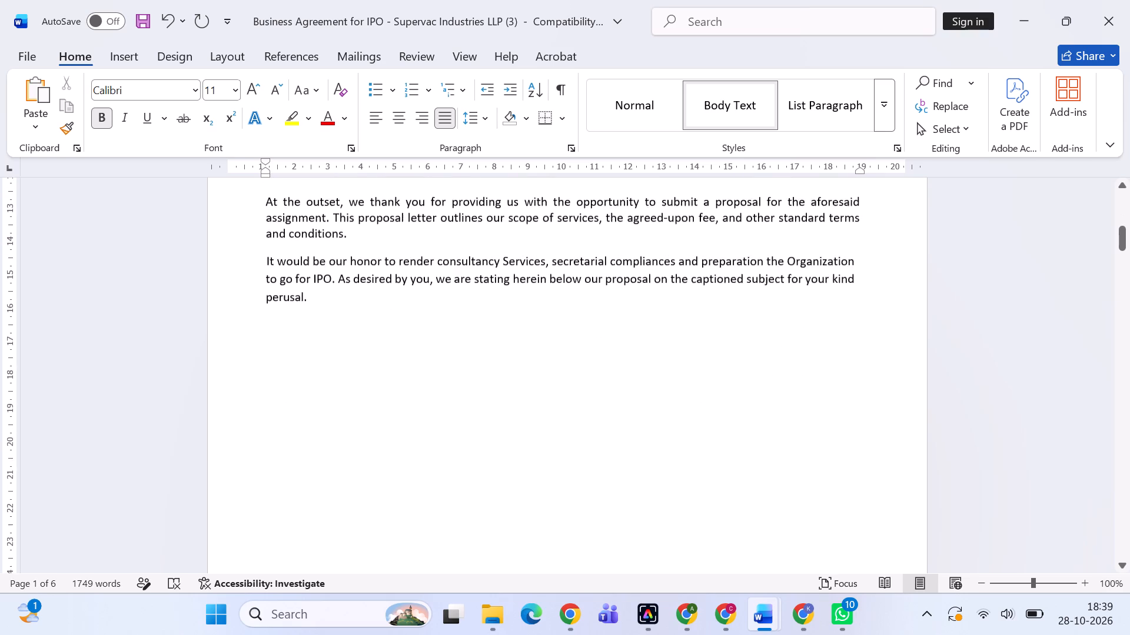
scroll(544, 404, "down", 20)
scroll(544, 404, "down", 20)
scroll(544, 404, "down", 20)
scroll(544, 404, "down", 17)
scroll(544, 404, "up", 3)
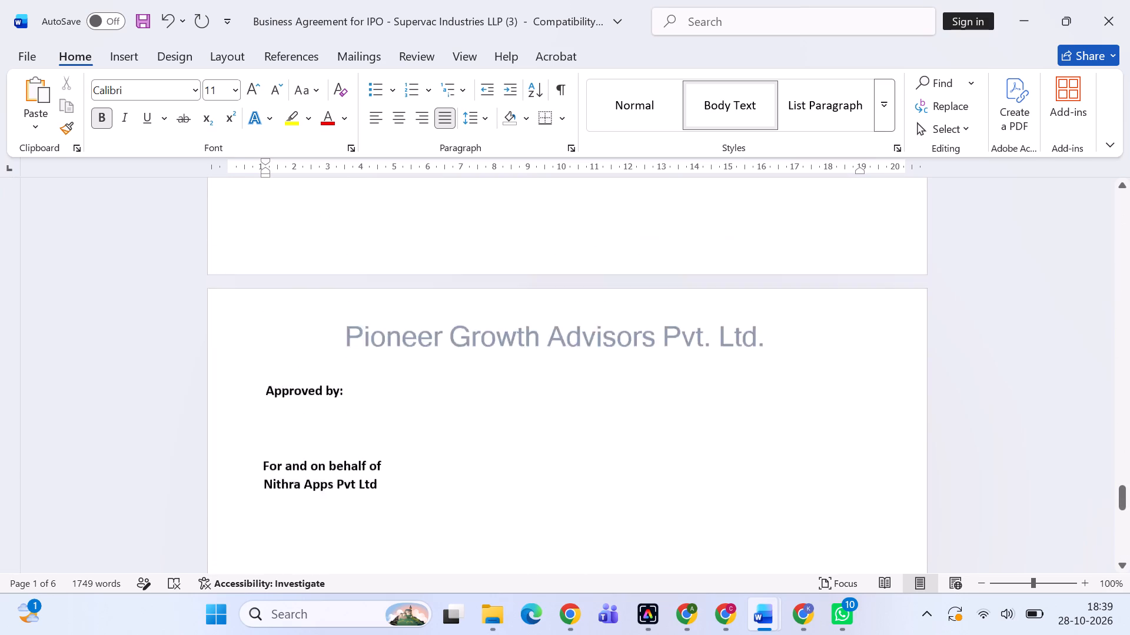
left_click(381, 524)
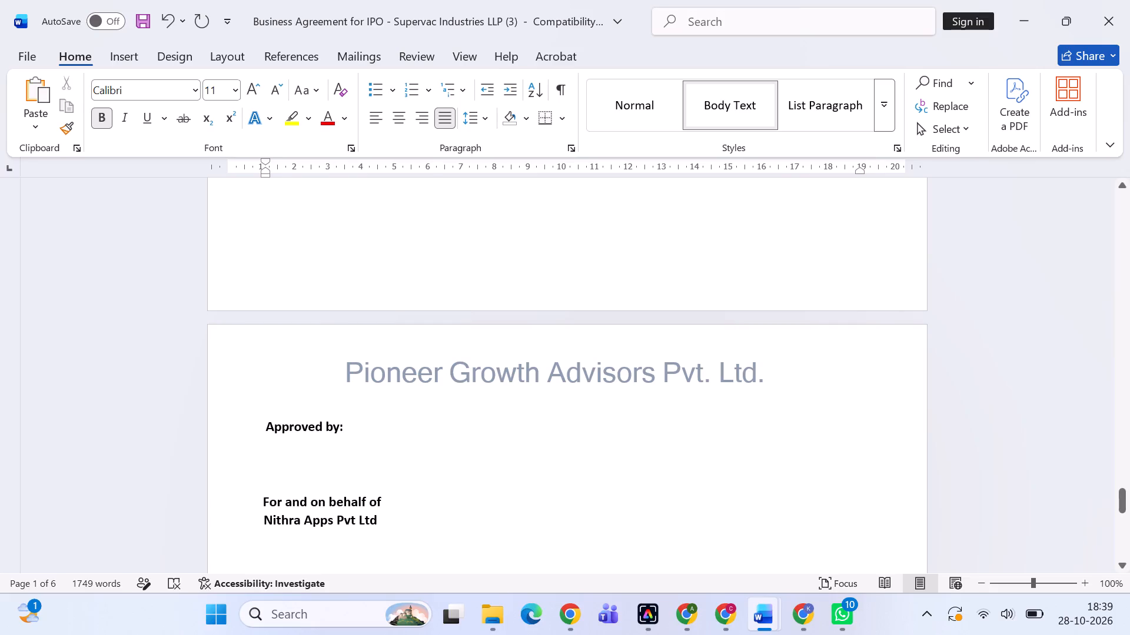
key("BackSpace")
key("BackSpace")
key("BackSpace")
key("BackSpace")
key("BackSpace")
key("BackSpace")
key("BackSpace")
key("BackSpace")
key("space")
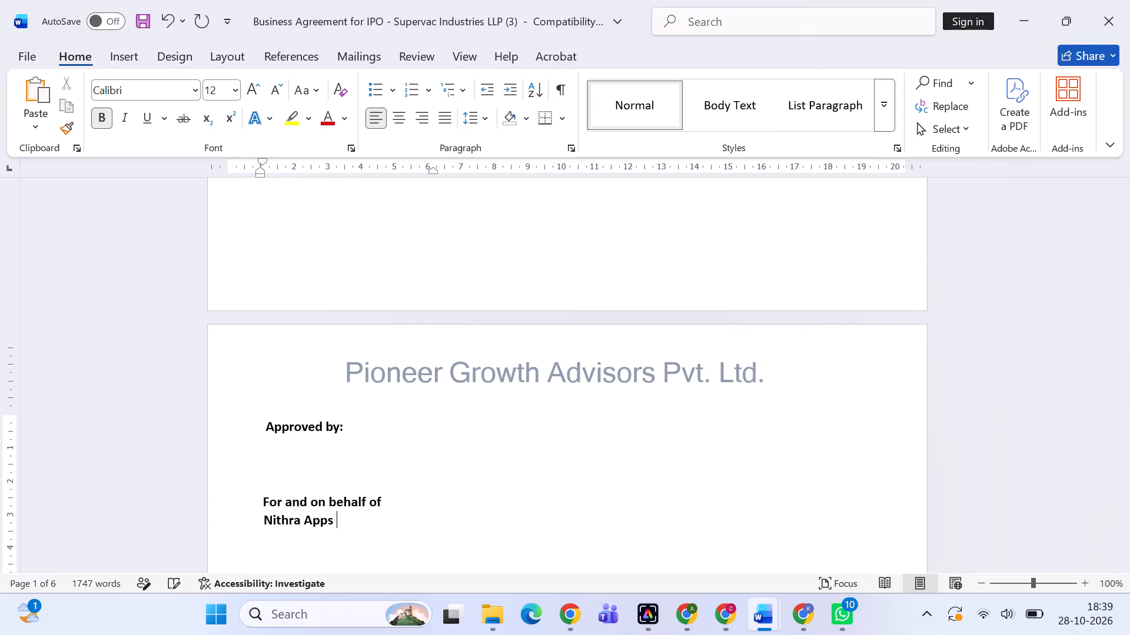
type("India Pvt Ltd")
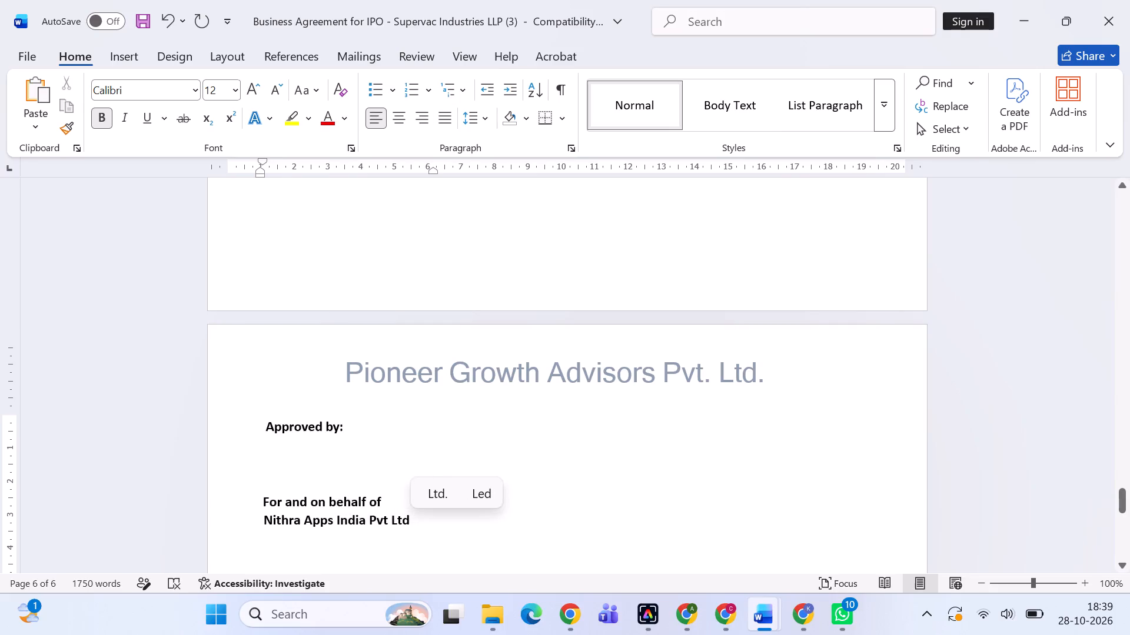
left_click(566, 492)
Recheck the addressee block on the first page, and switch to the CRM in Chrome to look through the Nithra Apps contact record.
scroll(566, 492, "up", 3)
scroll(566, 492, "up", 20)
scroll(566, 492, "up", 20)
scroll(566, 492, "up", 20)
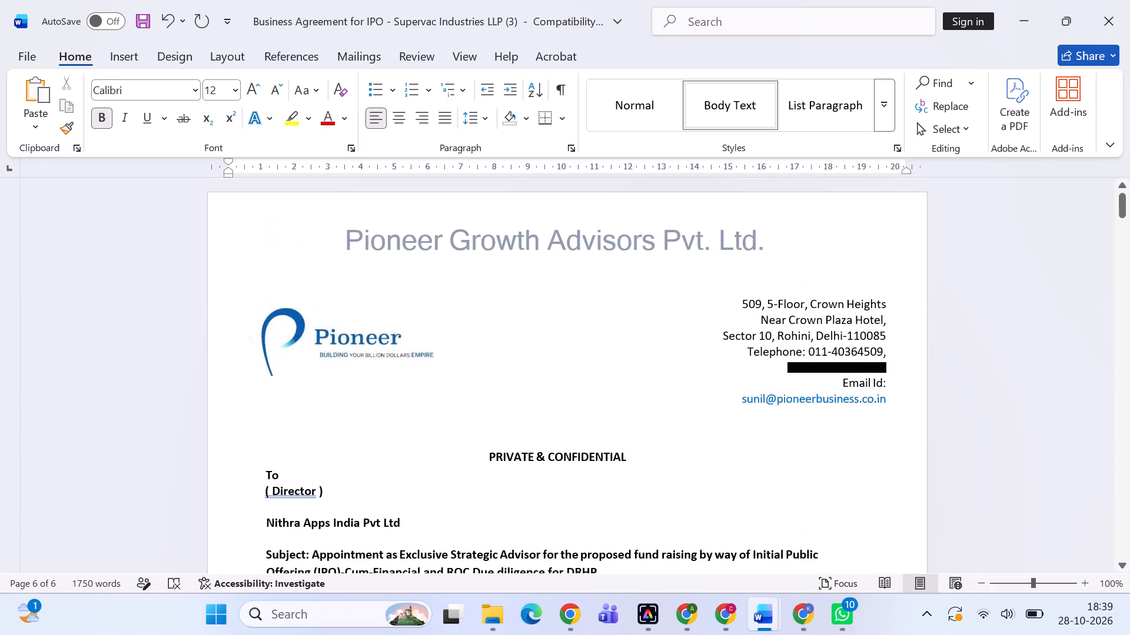
scroll(480, 437, "down", 1)
scroll(480, 437, "up", 1)
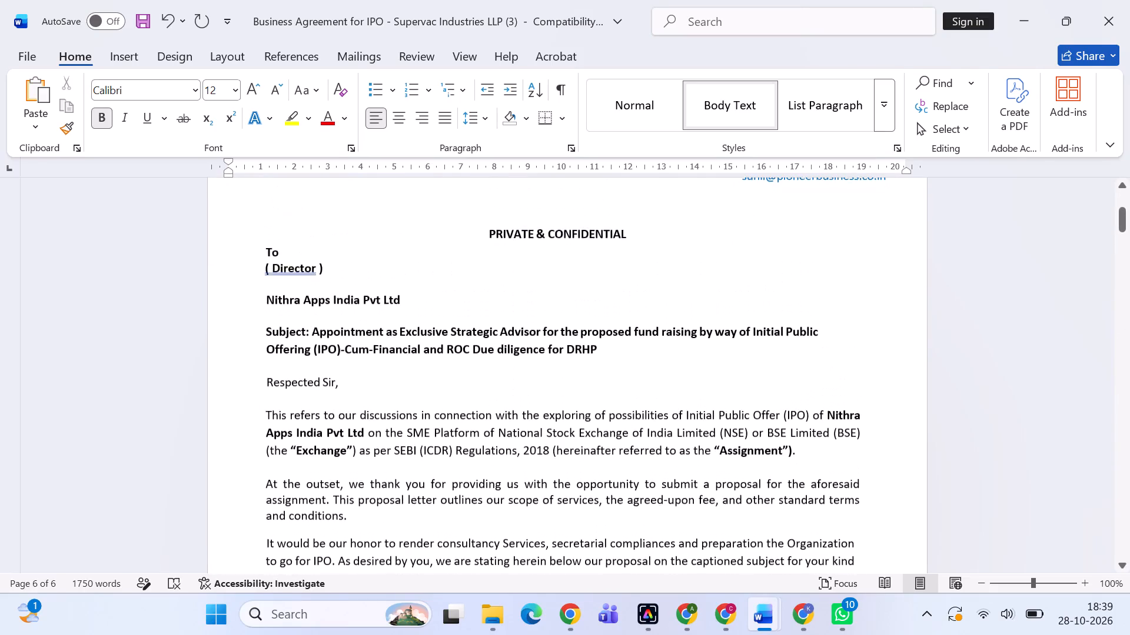
left_click(317, 266)
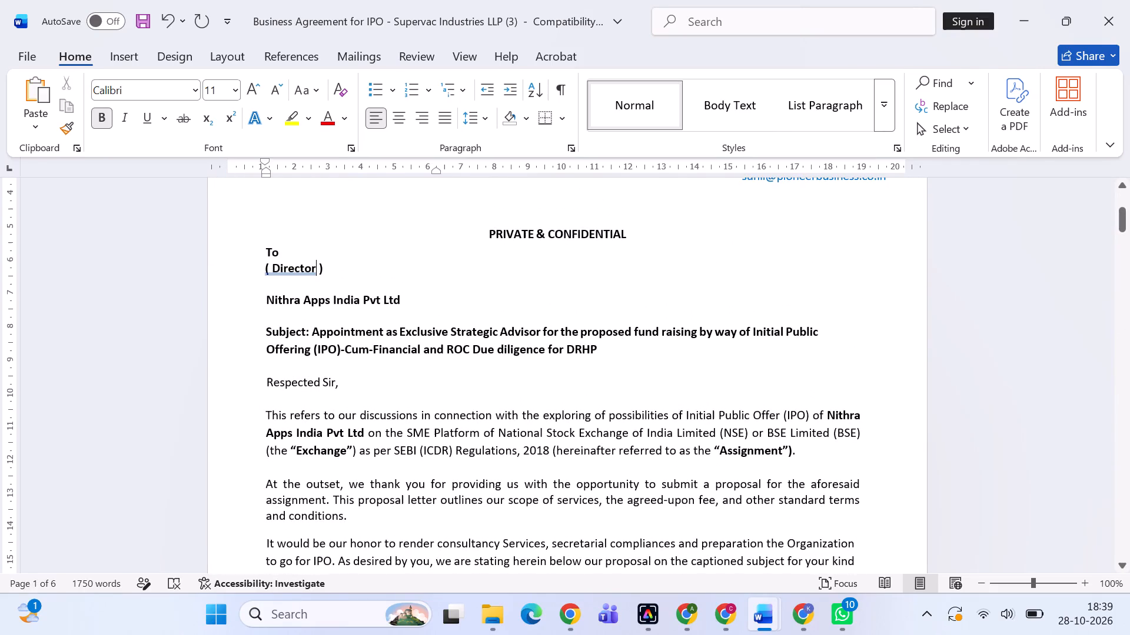
left_click(340, 280)
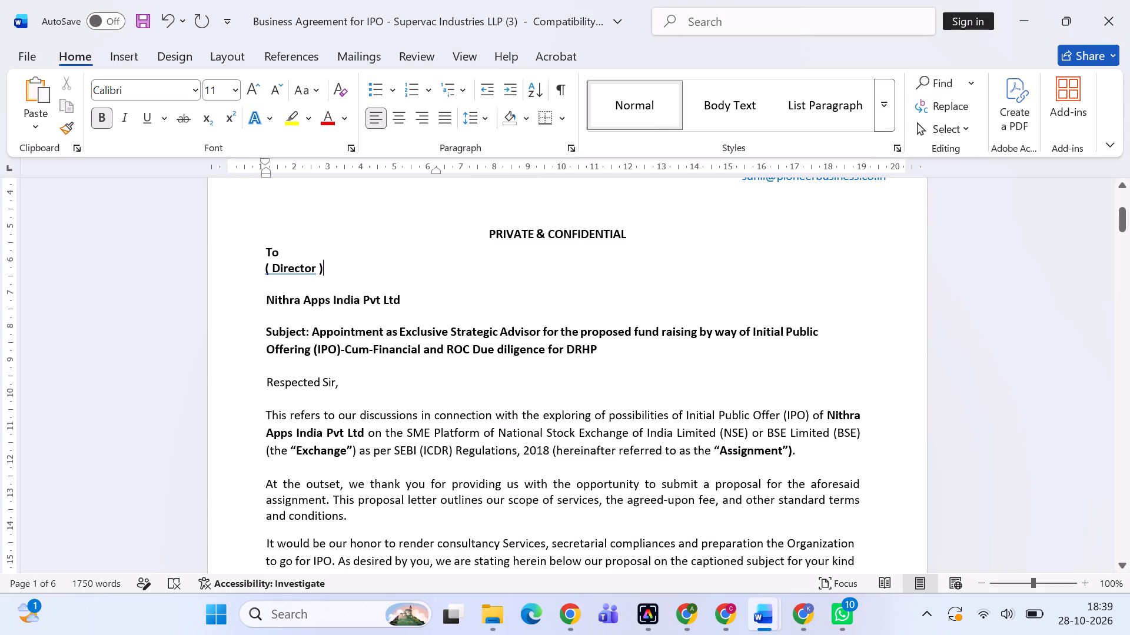
left_click(689, 629)
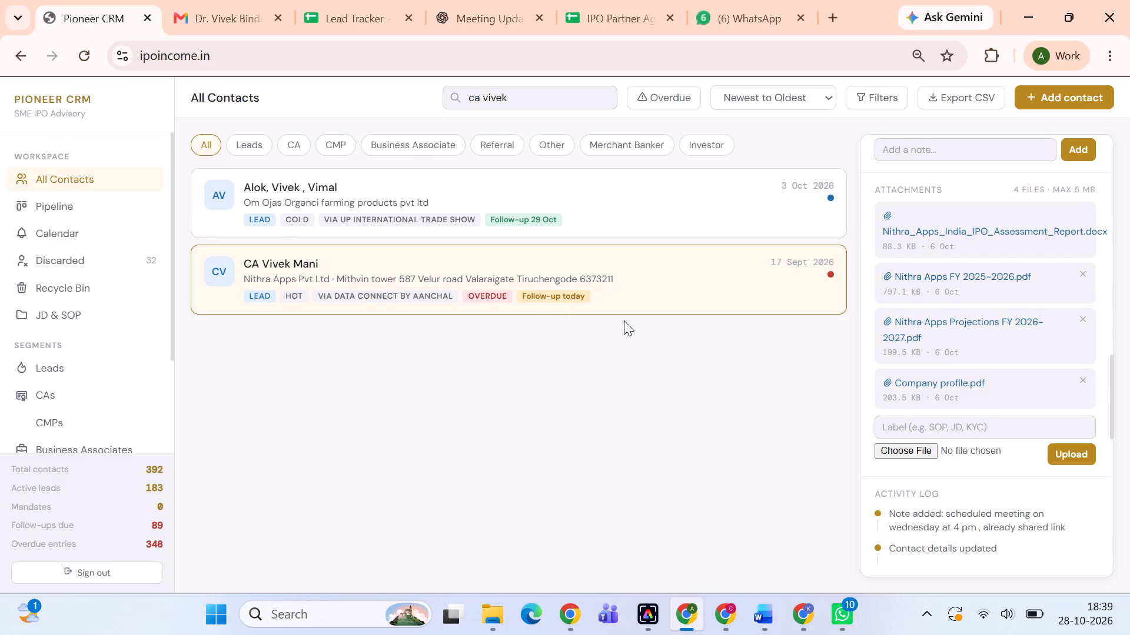
scroll(1128, 327, "up", 2)
scroll(1007, 269, "up", 3)
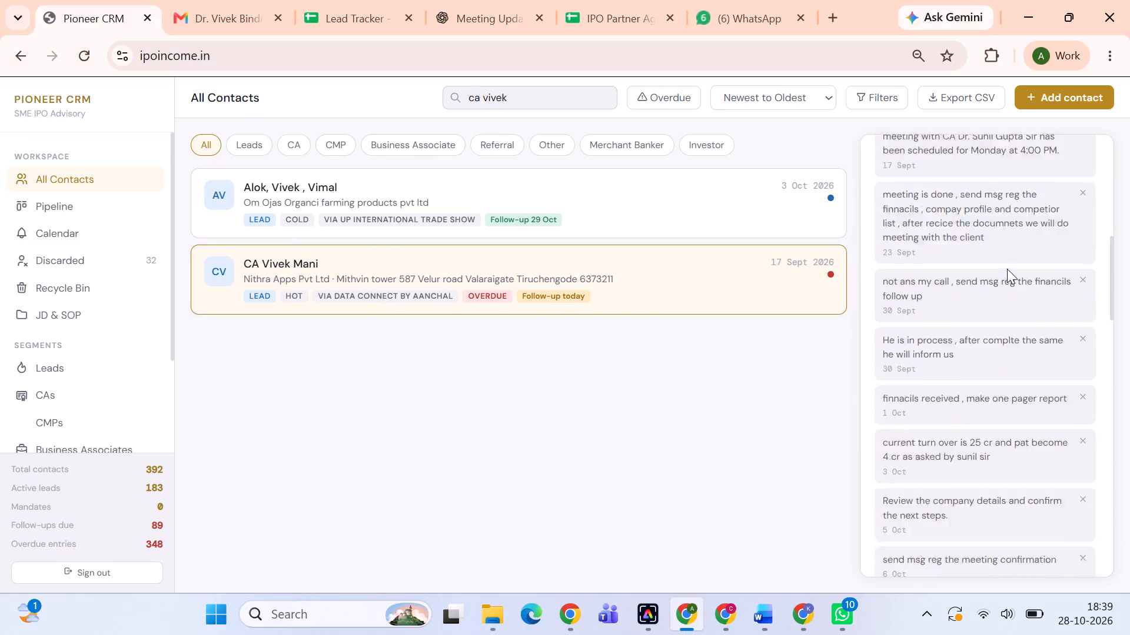
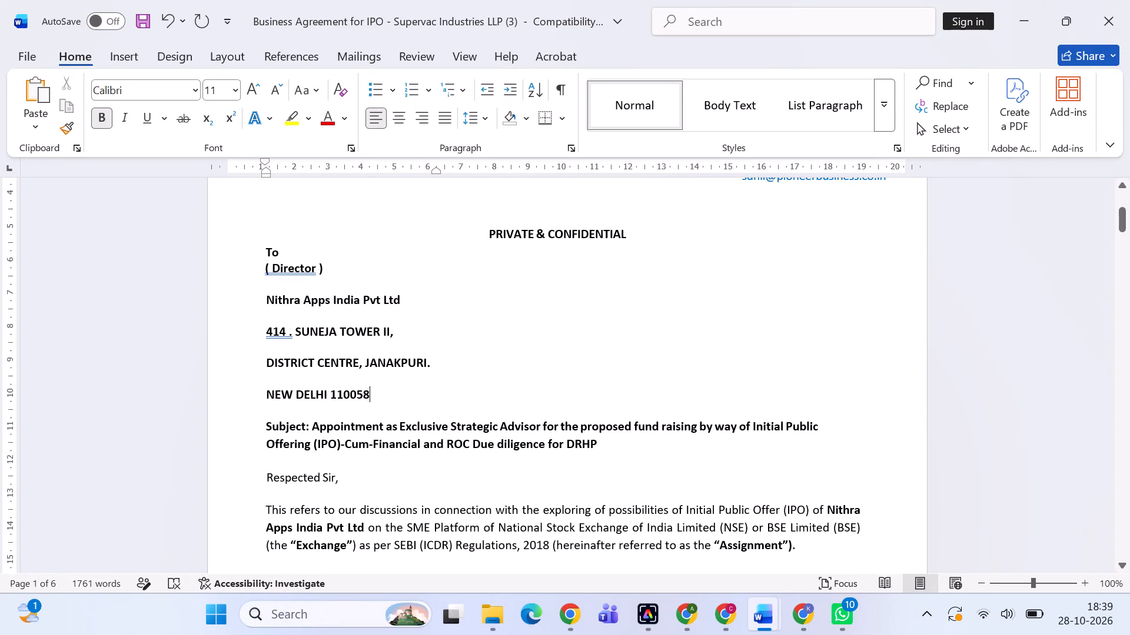
Select the three remaining address lines between the Nithra Apps India Pvt Ltd line and the subject.
left_click_drag(371, 392, 263, 338)
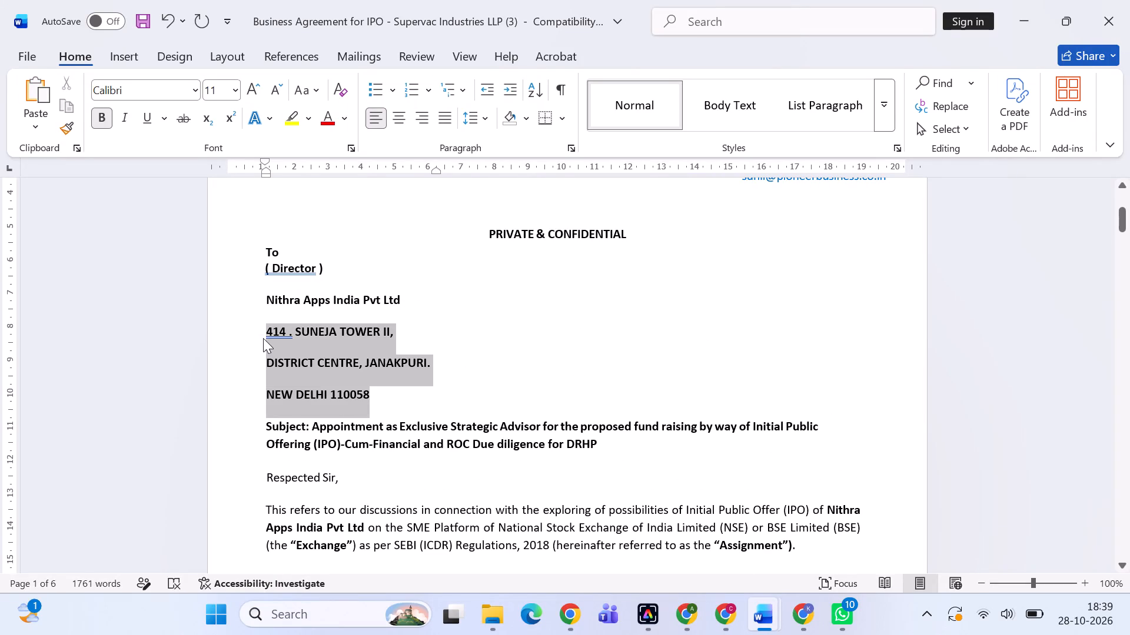
left_click(416, 308)
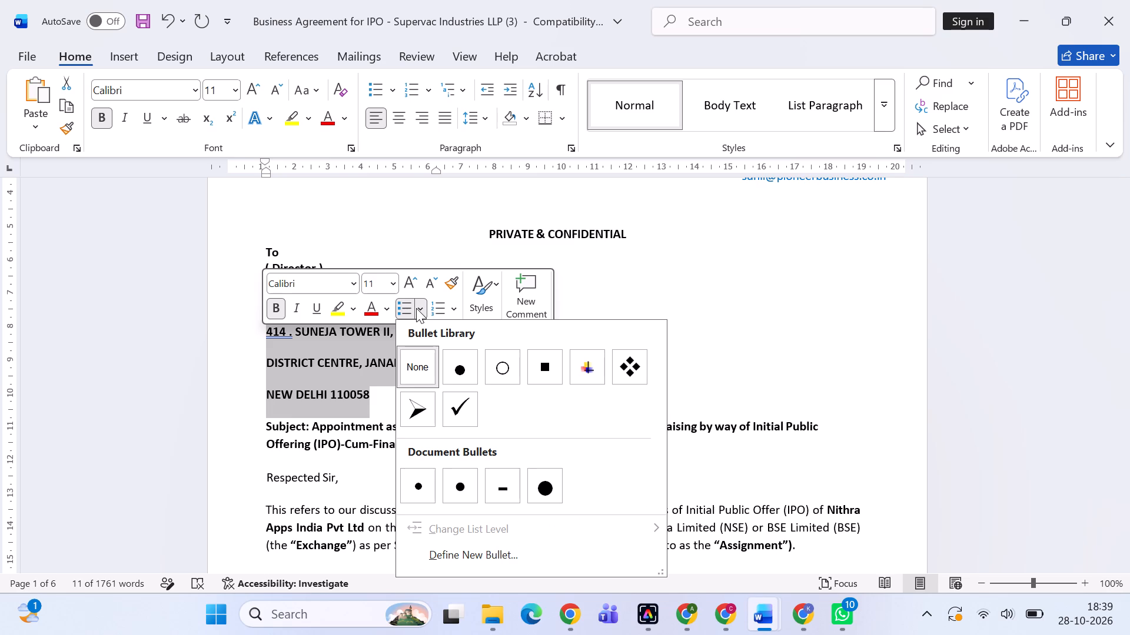
Set the line spacing of the selected address lines in the recipient block to 1.0.
left_click(476, 120)
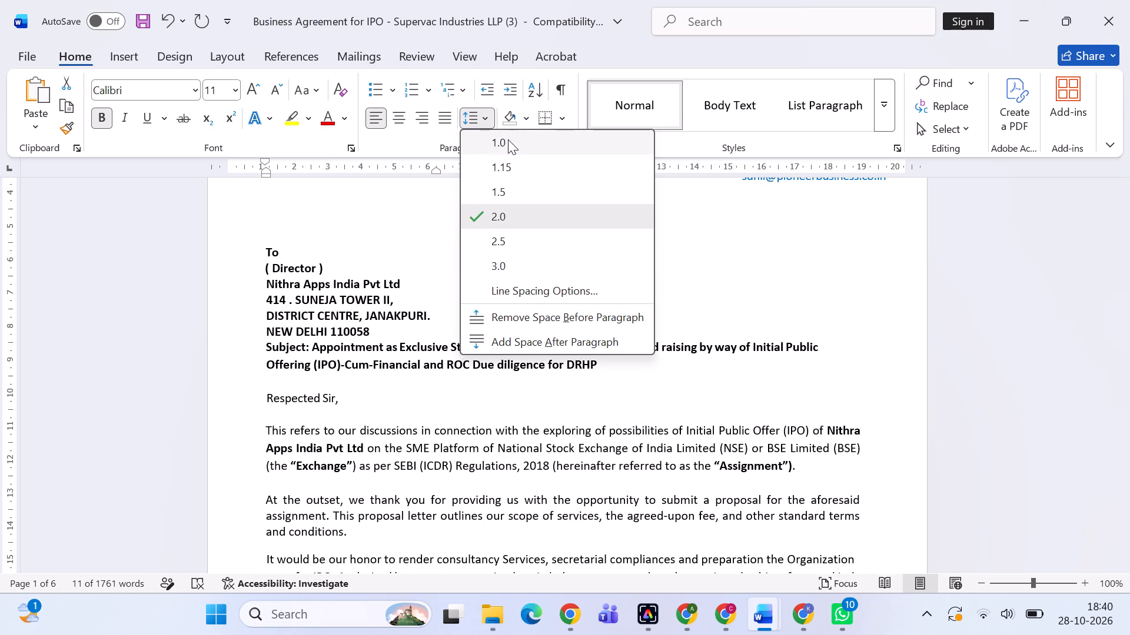
left_click(508, 139)
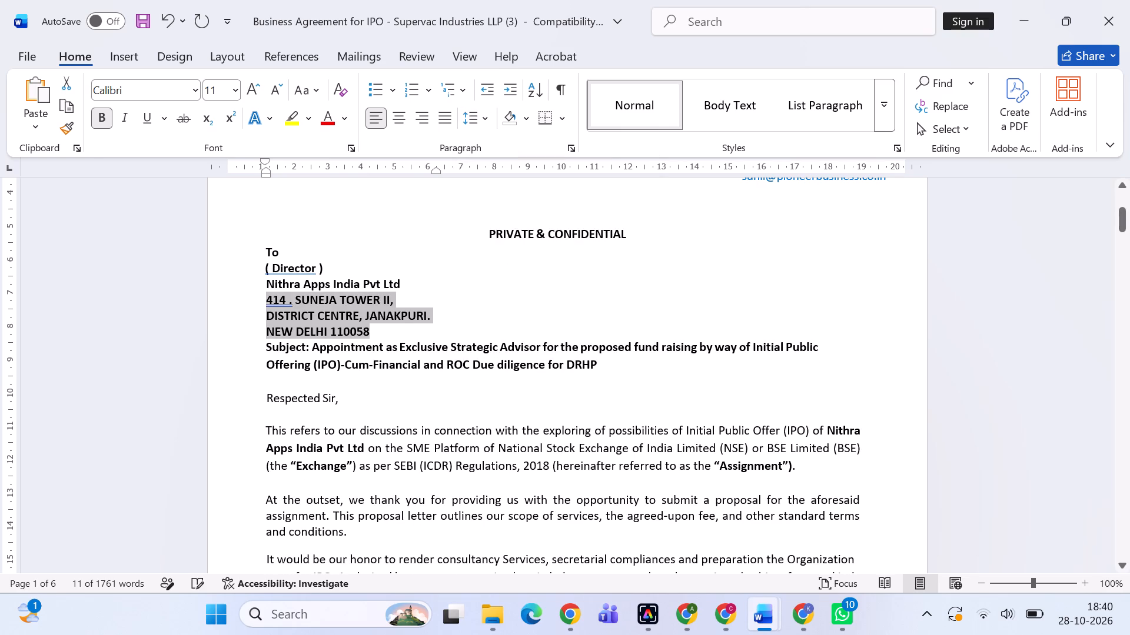
Insert a blank line after "( Director )", after Nithra Apps India Pvt Ltd, and after the NEW DELHI 110058 line.
left_click(347, 269)
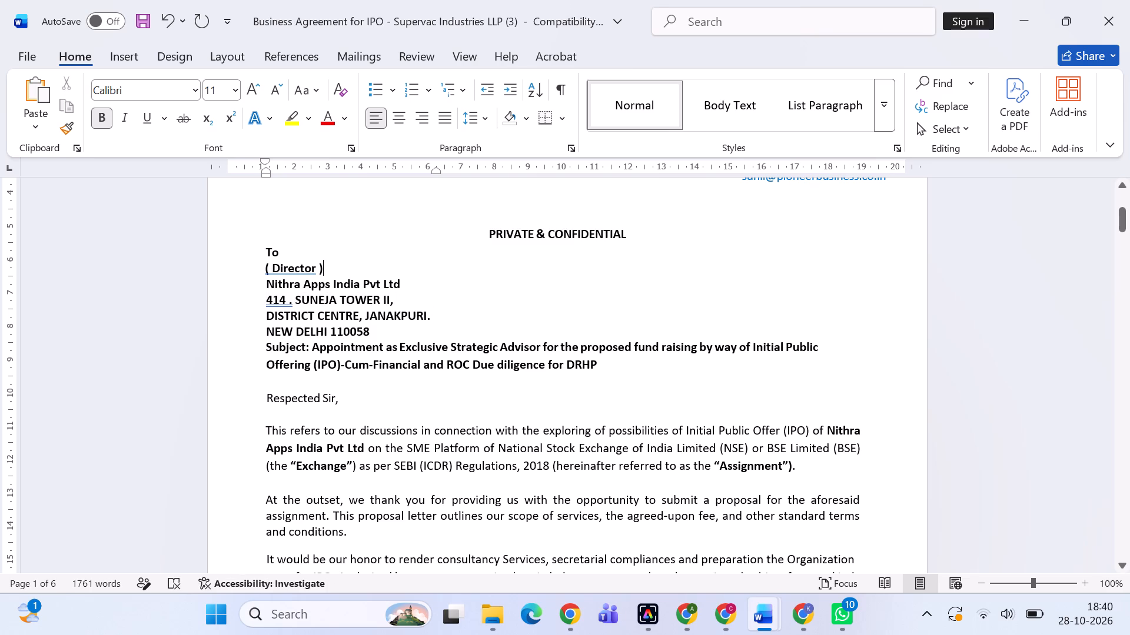
key("shift+Return")
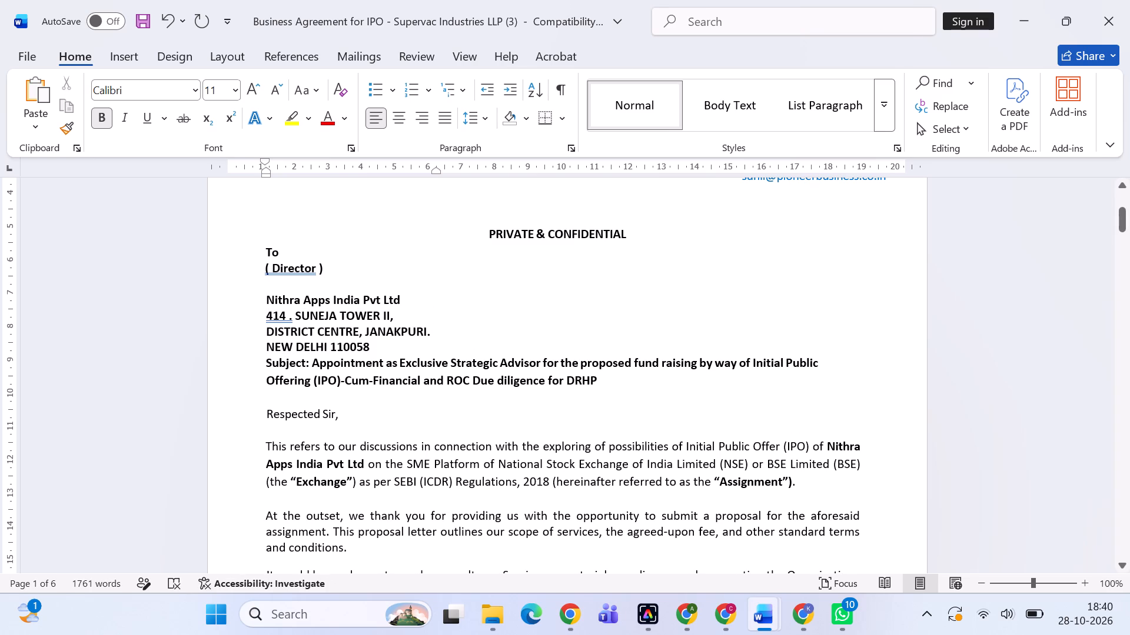
left_click(411, 298)
key("shift+Return")
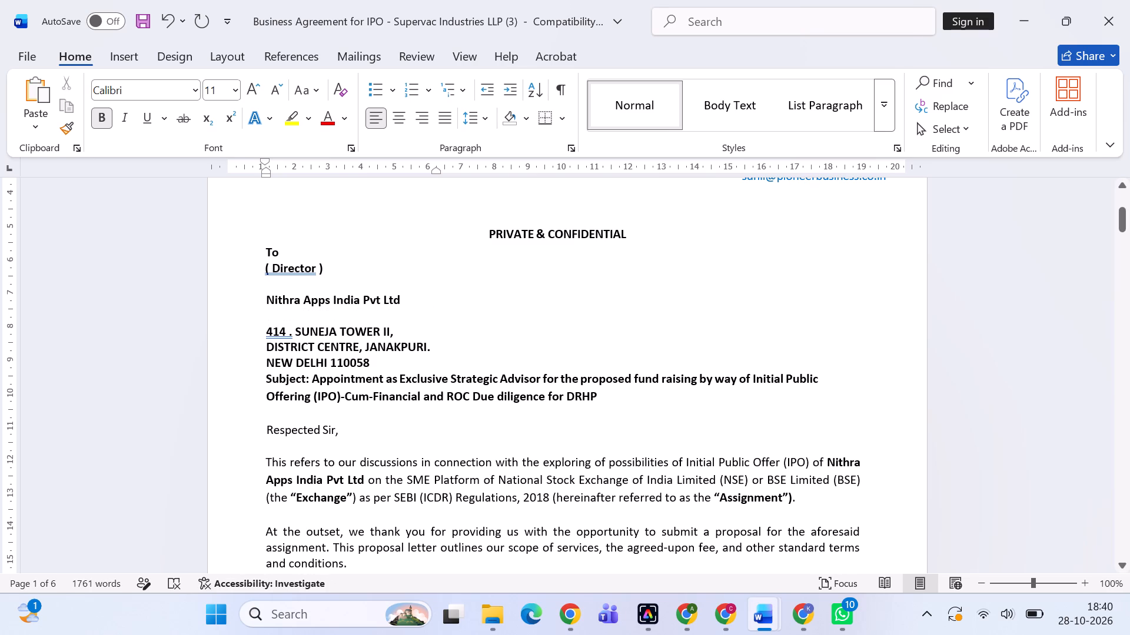
left_click(402, 362)
key("shift+Return")
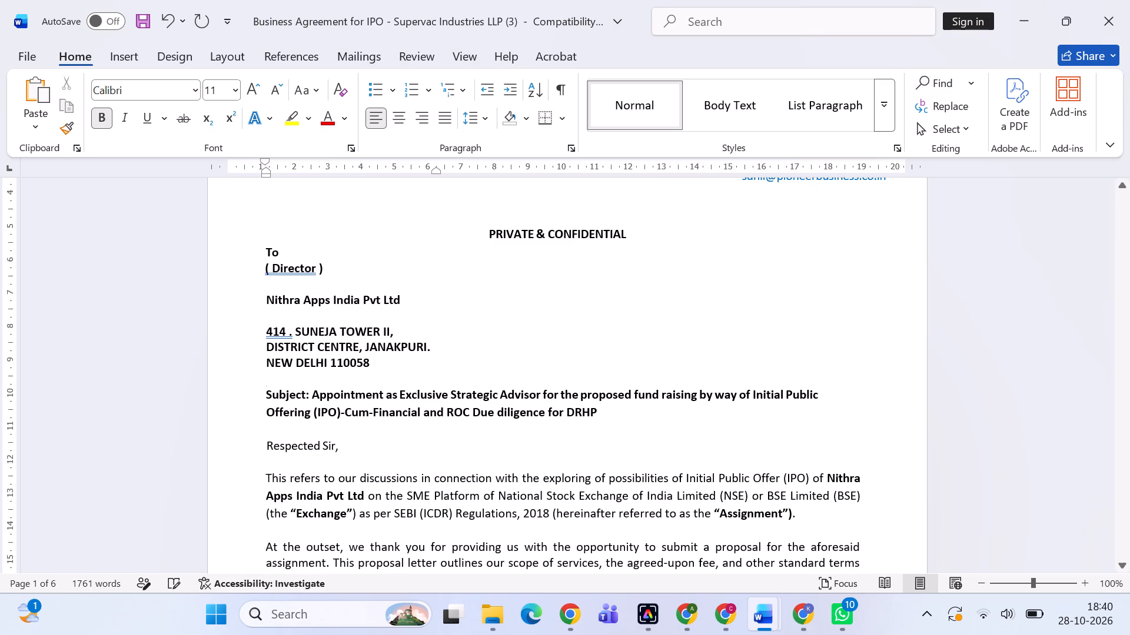
Remove the stray space after 414 in the first address line.
left_click(288, 333)
key("BackSpace")
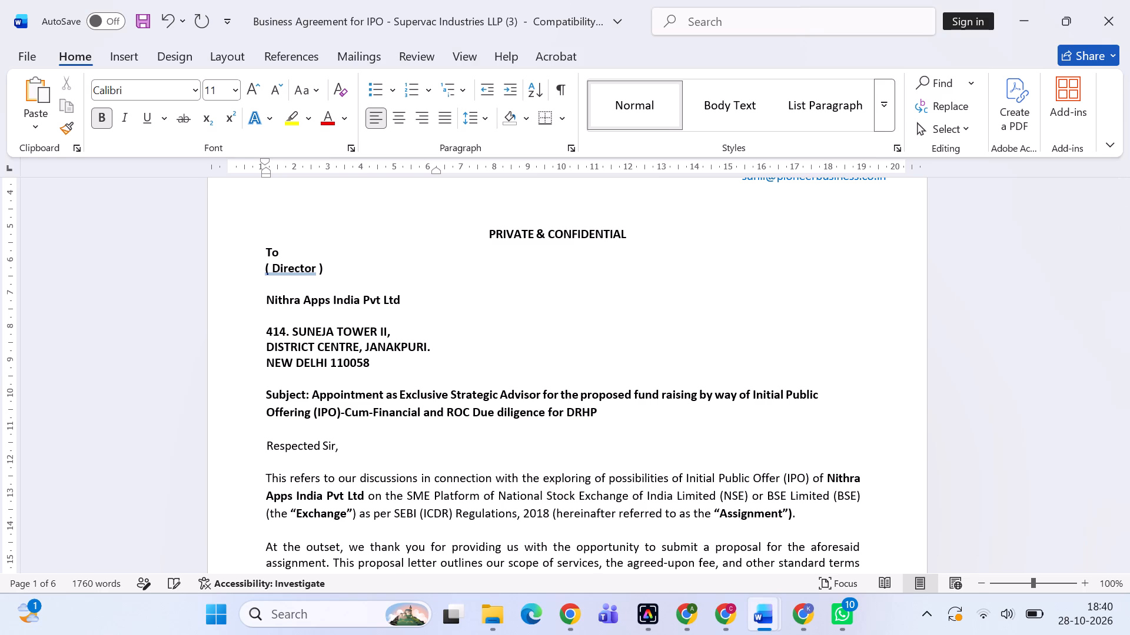
Replace the word Director inside the parentheses under "To" with the recipient's name.
left_click(447, 323)
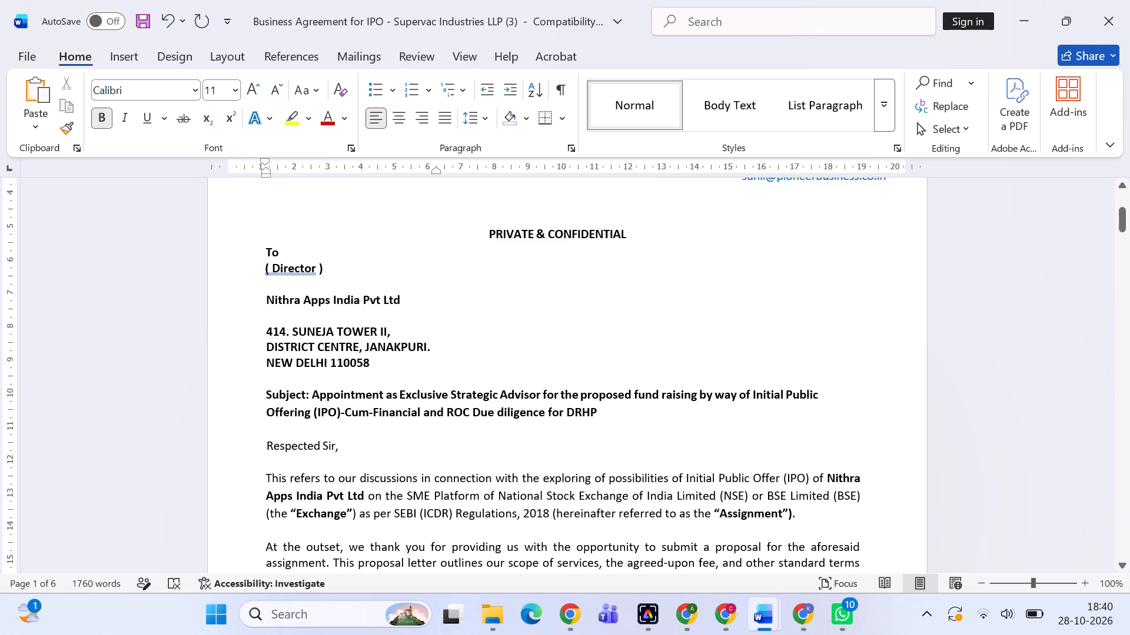
left_click(316, 266)
key("BackSpace")
key("BackSpace")
key("BackSpace")
key("BackSpace")
key("BackSpace")
key("BackSpace")
key("BackSpace")
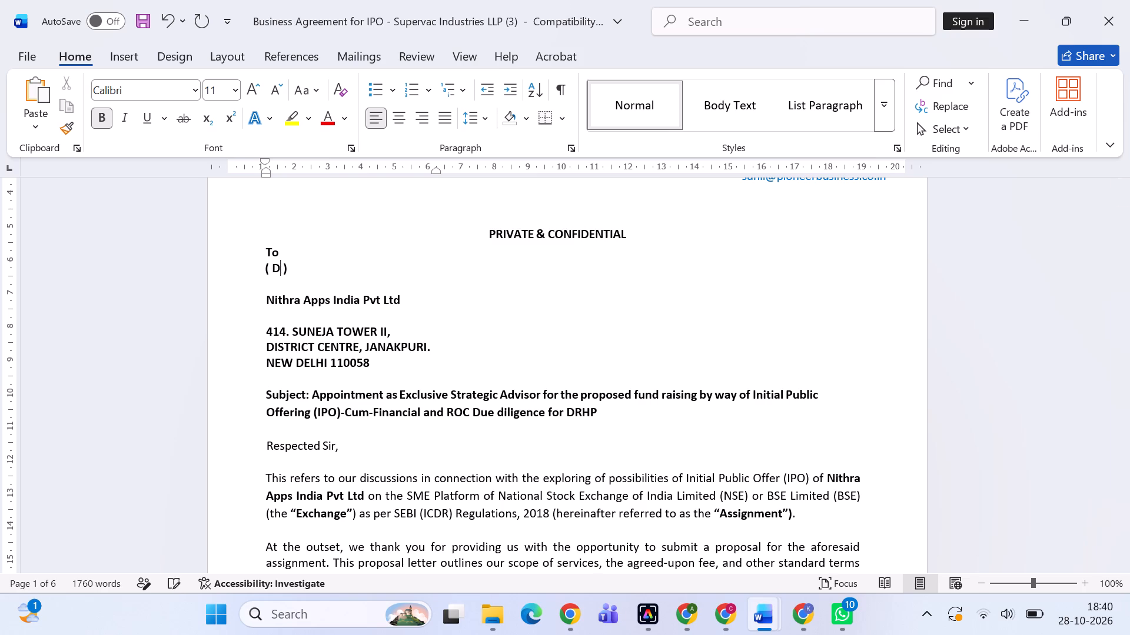
key("BackSpace")
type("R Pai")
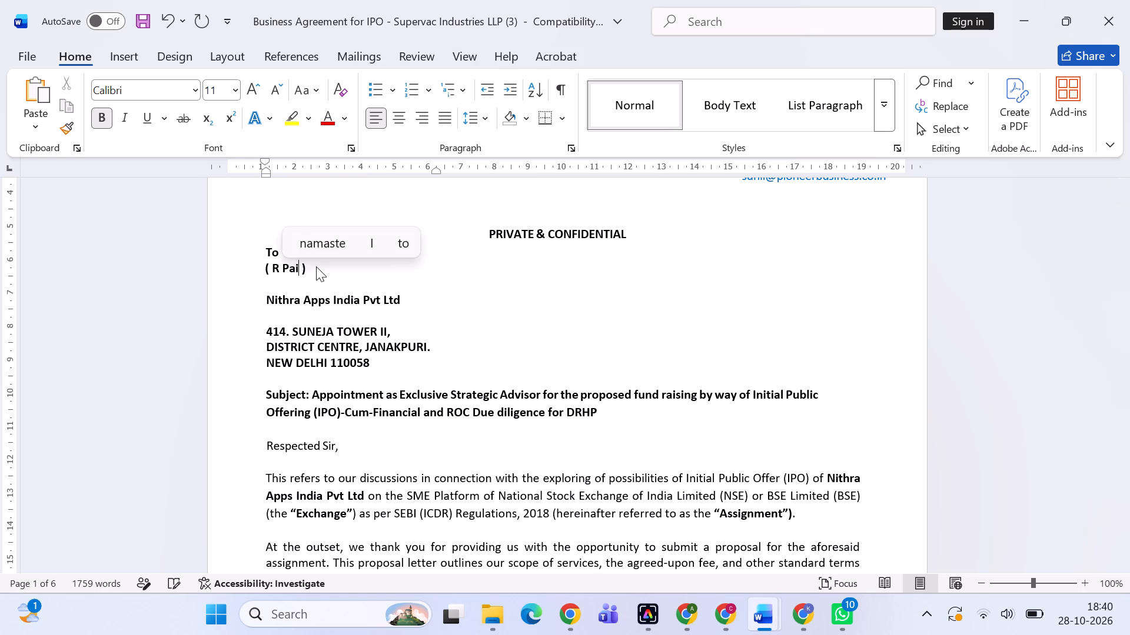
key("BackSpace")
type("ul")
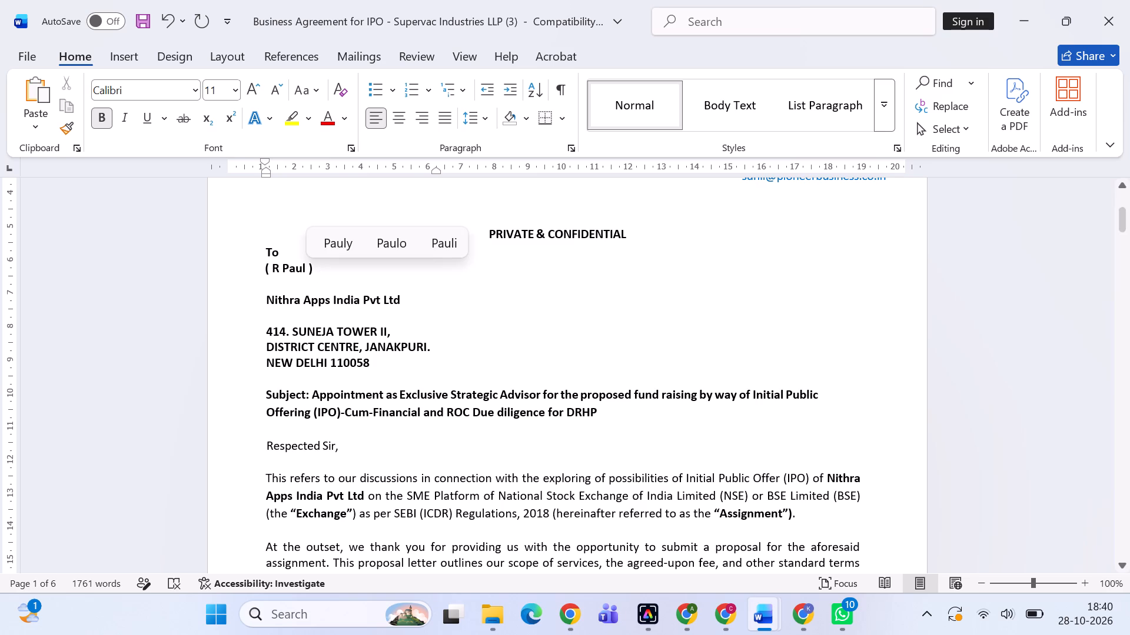
left_click(451, 318)
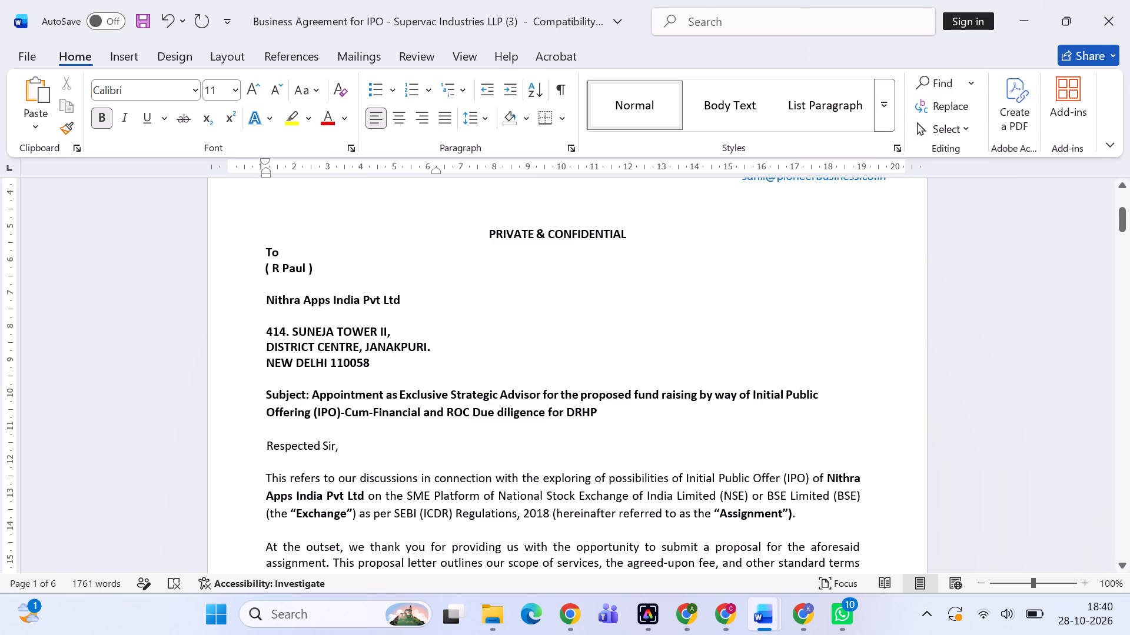
Save a copy of the agreement in the Downloads folder.
scroll(497, 305, "down", 12)
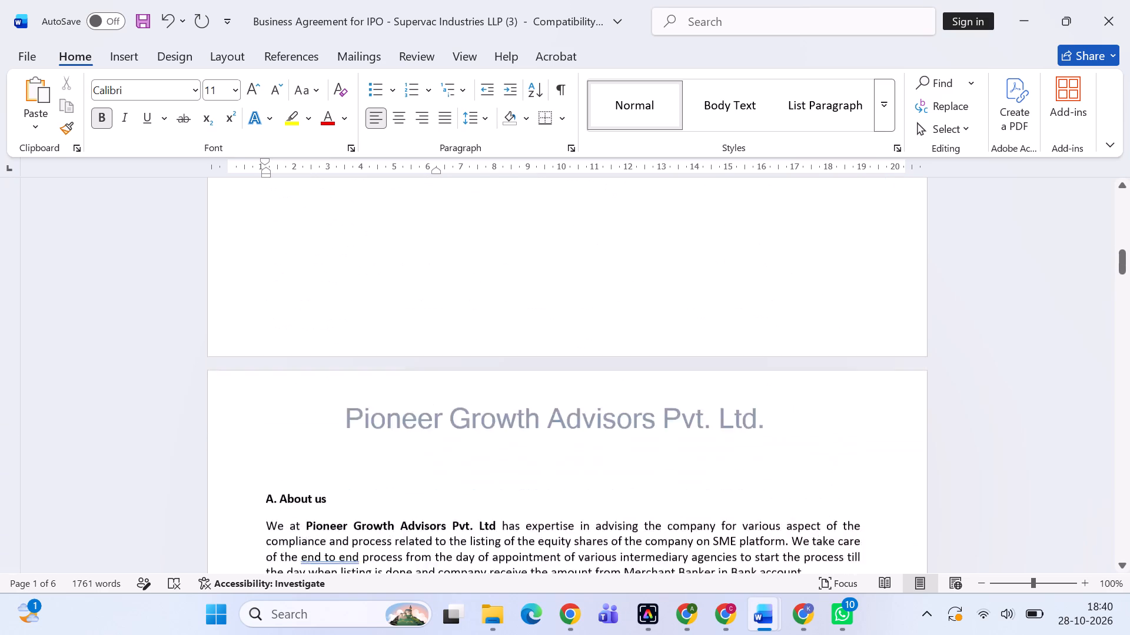
scroll(497, 305, "down", 20)
scroll(497, 305, "down", 20)
scroll(497, 305, "down", 20)
scroll(497, 305, "down", 4)
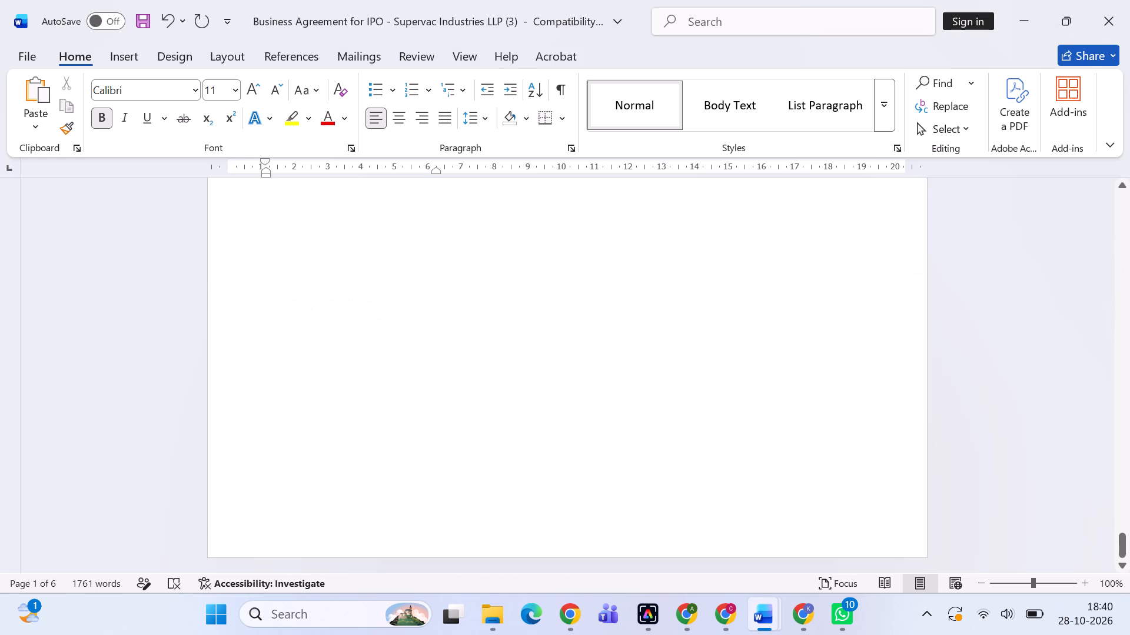
scroll(497, 305, "down", 1)
scroll(497, 305, "up", 2)
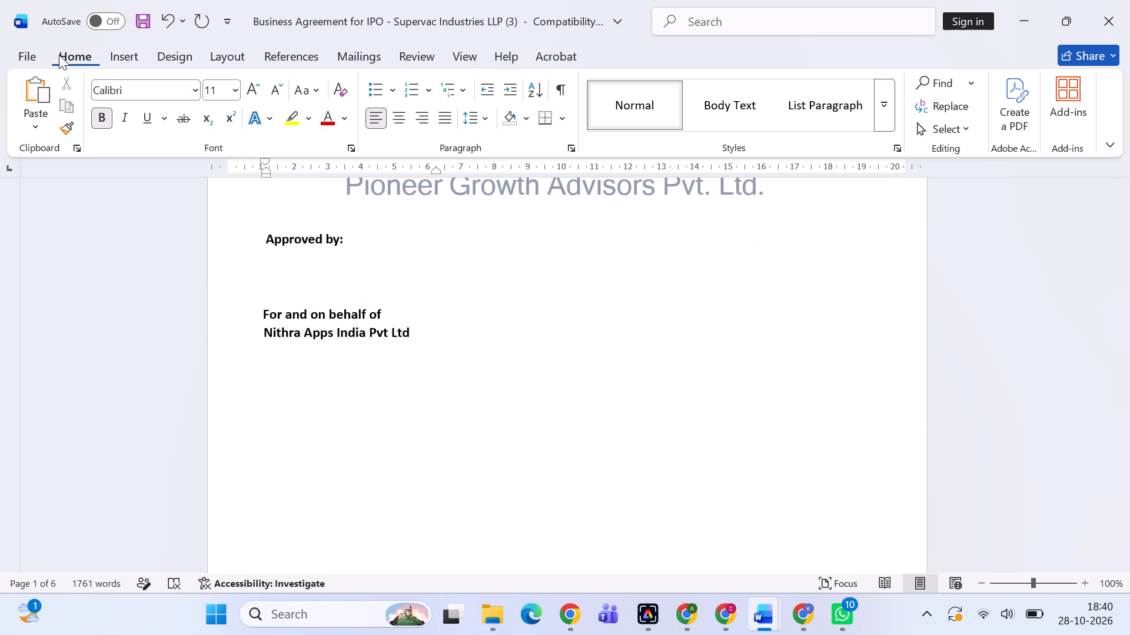
left_click(34, 49)
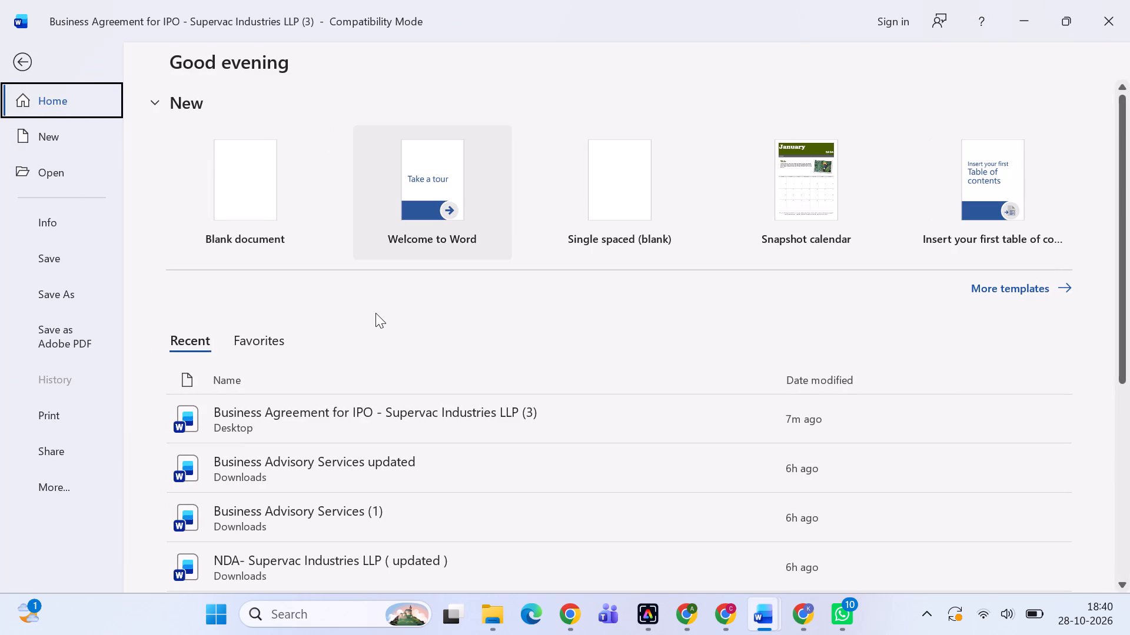
left_click(59, 300)
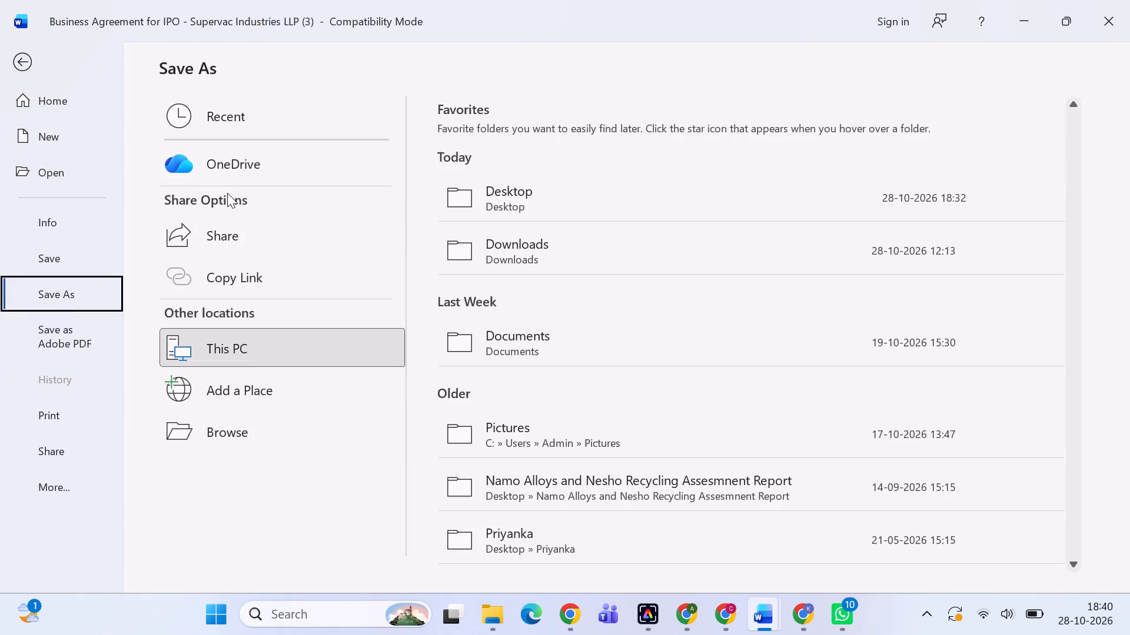
left_click(574, 256)
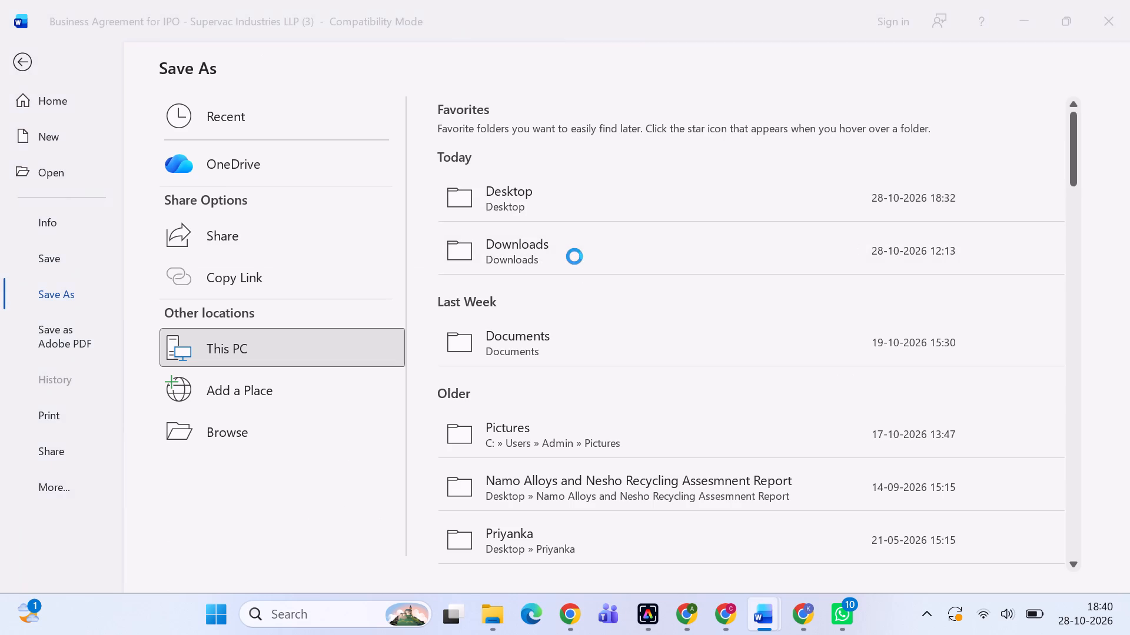
Remove the old client name and copy number from the Save As file name, keeping "Business Agreement for IPO - ".
left_click(858, 374)
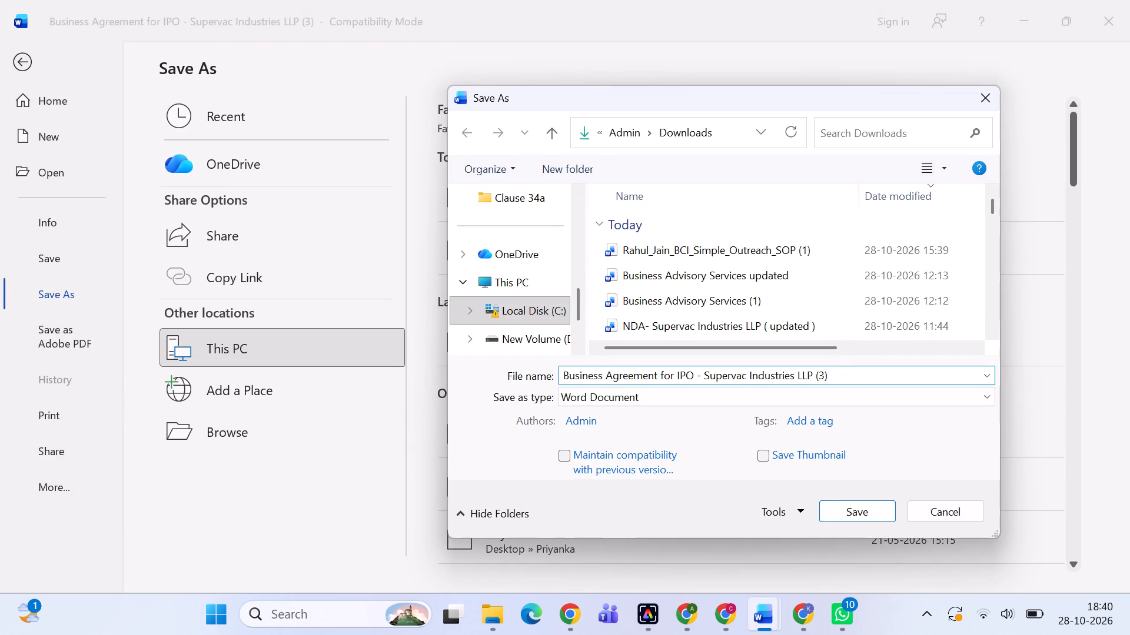
key("BackSpace")
key("BackSpace")
key("BackSpace")
key("BackSpace")
key("BackSpace")
key("BackSpace")
key("BackSpace")
key("BackSpace")
key("BackSpace")
key("BackSpace")
key("BackSpace")
key("BackSpace")
key("BackSpace")
key("BackSpace")
key("BackSpace")
key("BackSpace")
key("BackSpace")
key("BackSpace")
key("BackSpace")
key("BackSpace")
key("BackSpace")
key("BackSpace")
key("BackSpace")
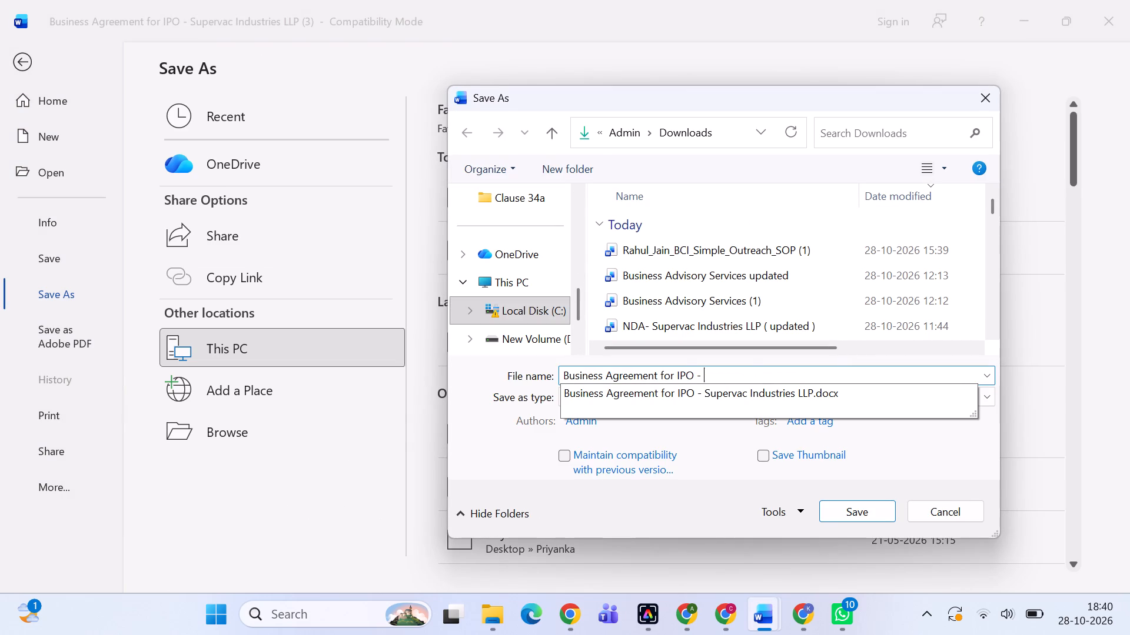
Complete the copy's file name as "Business Agreement for IPO - Nithra Apps India Pvt Ltd" and save it in Downloads.
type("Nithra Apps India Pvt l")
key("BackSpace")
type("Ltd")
left_click(843, 512)
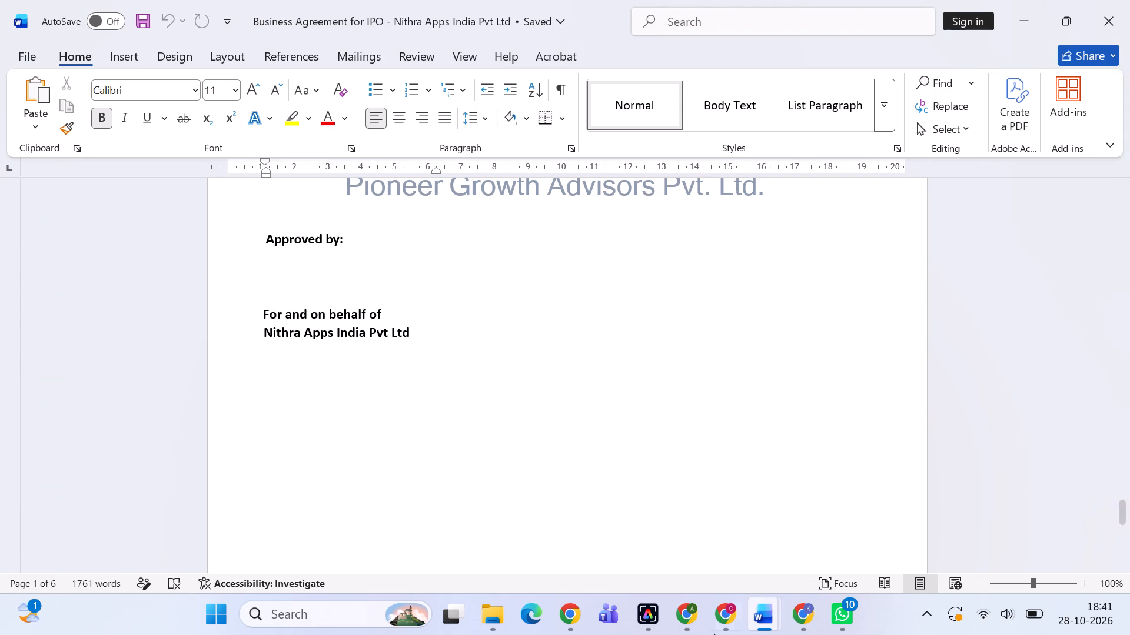
Switch to the Chrome work-profile window containing the proposal email and iLovePDF pages.
left_click(711, 617)
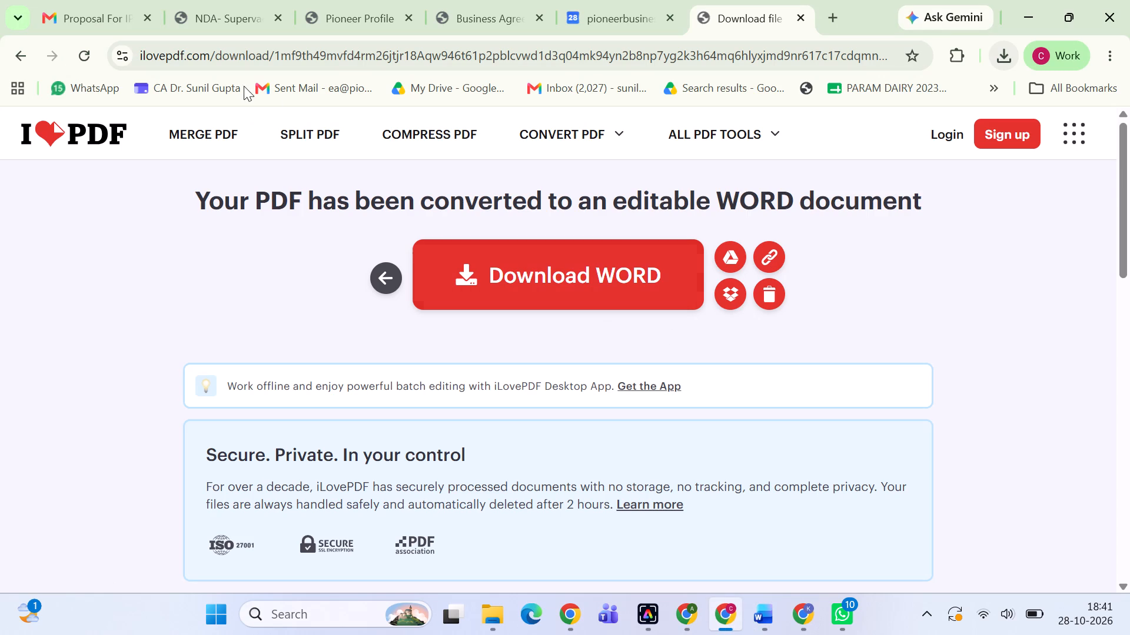
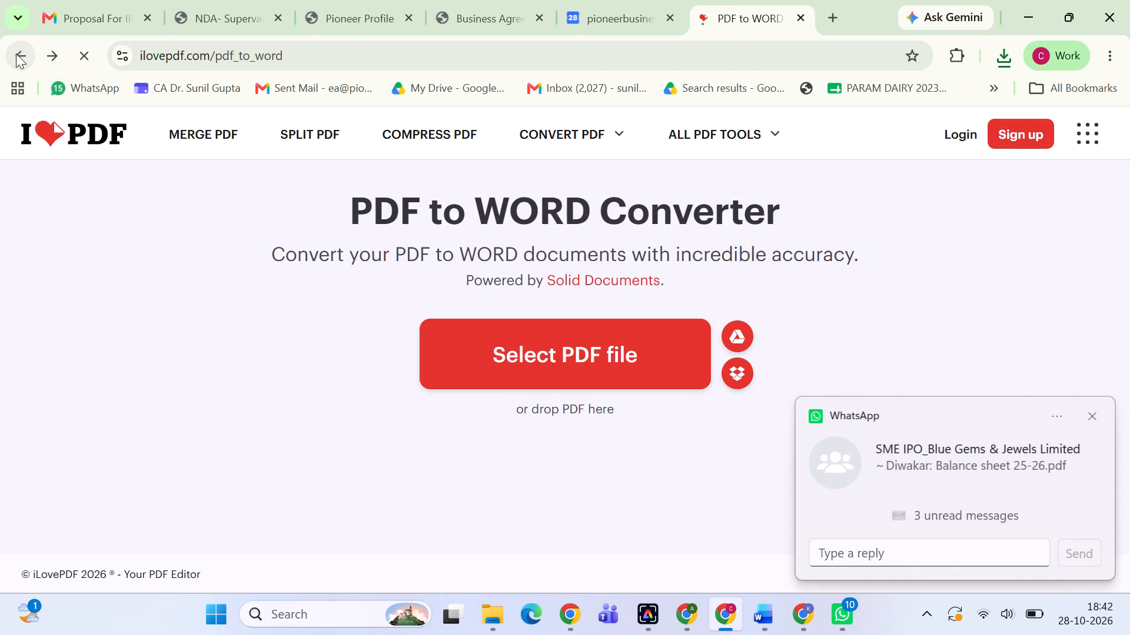
Start selecting a PDF file to convert in iLovePDF's PDF to WORD Converter.
left_click(569, 330)
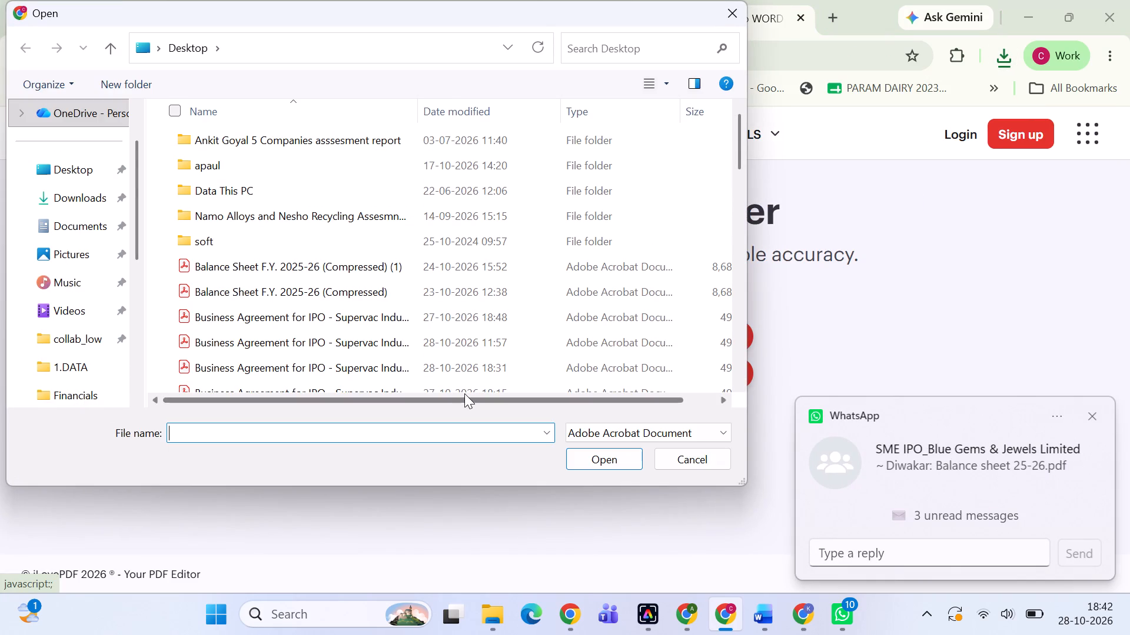
Convert NDA- Supervac Industries LLP (2).pdf from the Desktop to Word without OCR and save the converted document on the Desktop.
left_click(547, 430)
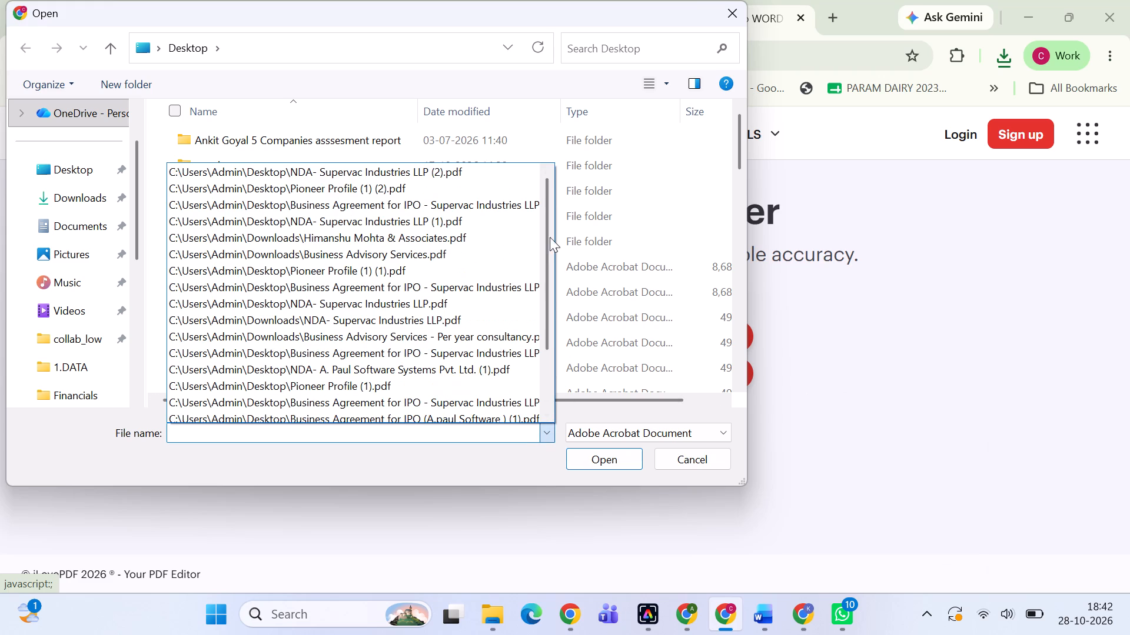
left_click(461, 168)
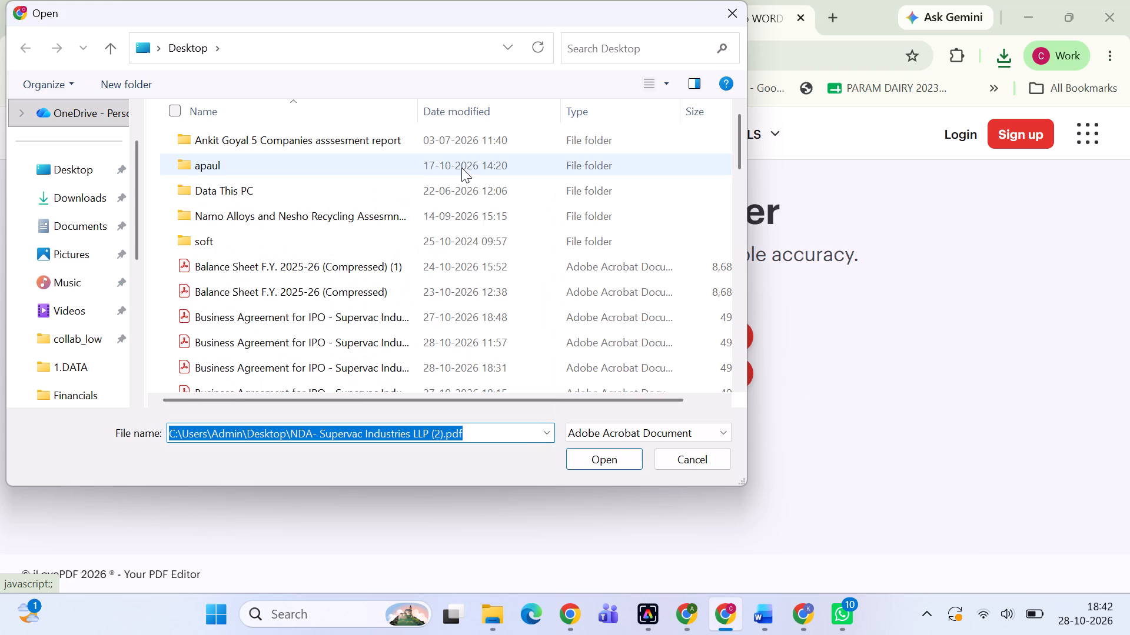
key("Return")
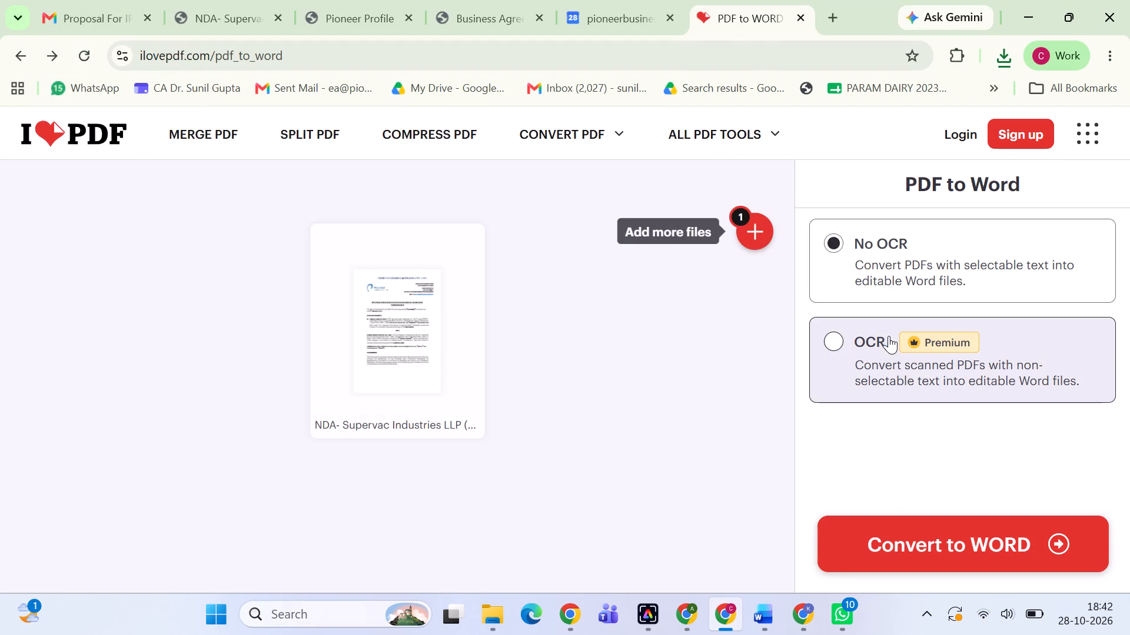
left_click(852, 535)
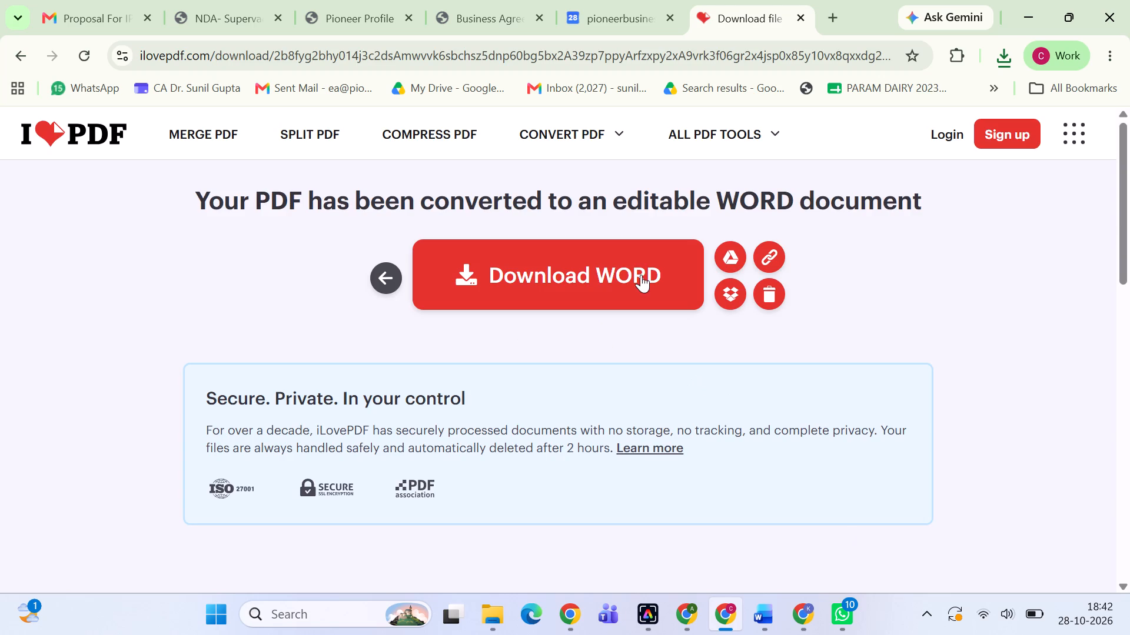
left_click(641, 277)
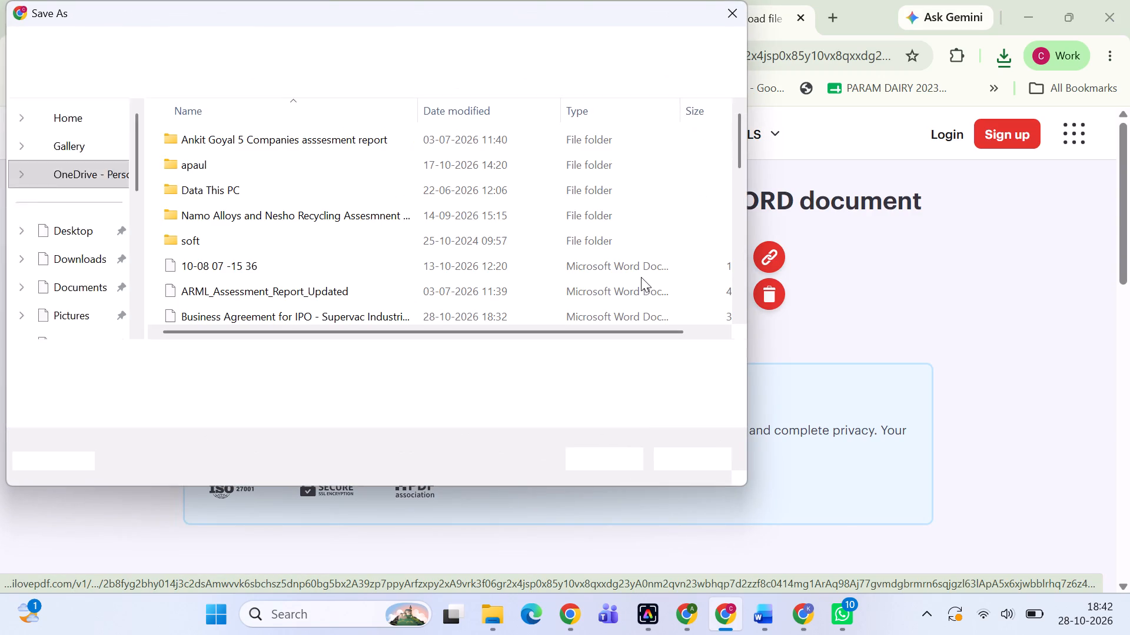
left_click(612, 457)
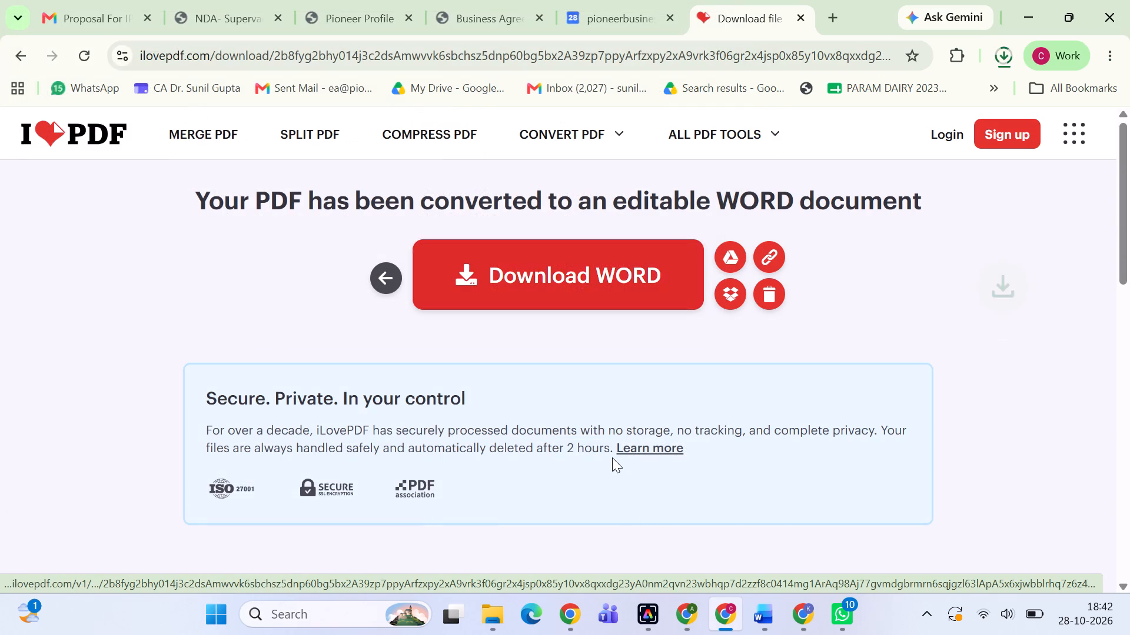
Open the downloaded NDA- Supervac Industries LLP (2) document in Word and enable editing.
left_click(846, 97)
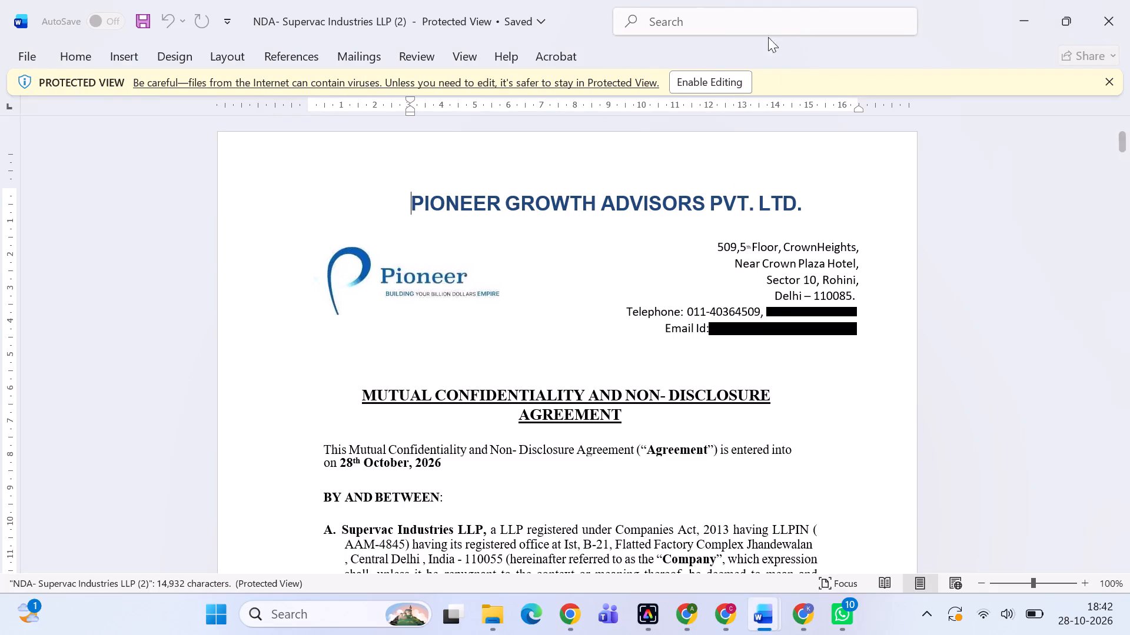
left_click(712, 76)
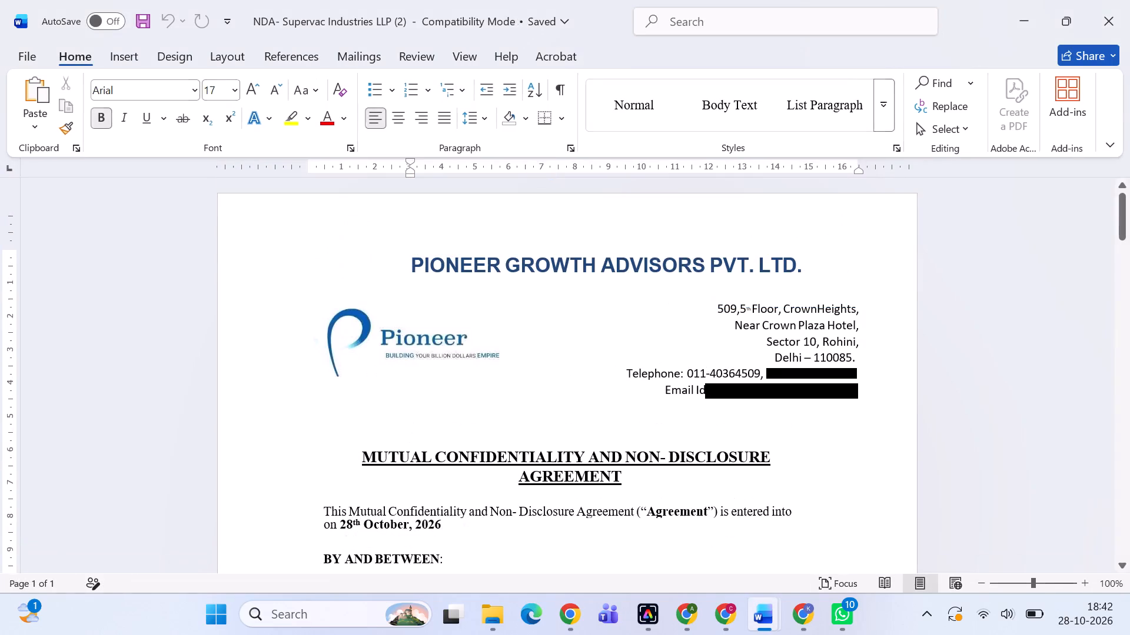
Replace the Supervac Industries LLP name in party clause A of the NDA with "Nithra Apps India Pvt Ltd".
scroll(600, 238, "down", 3)
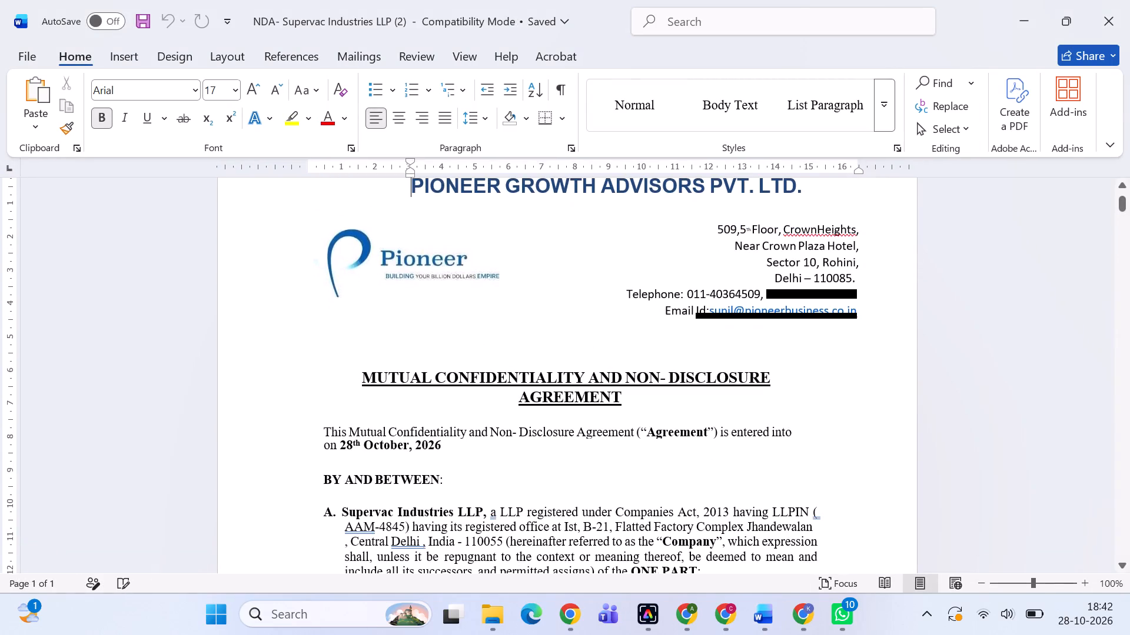
scroll(597, 447, "down", 1)
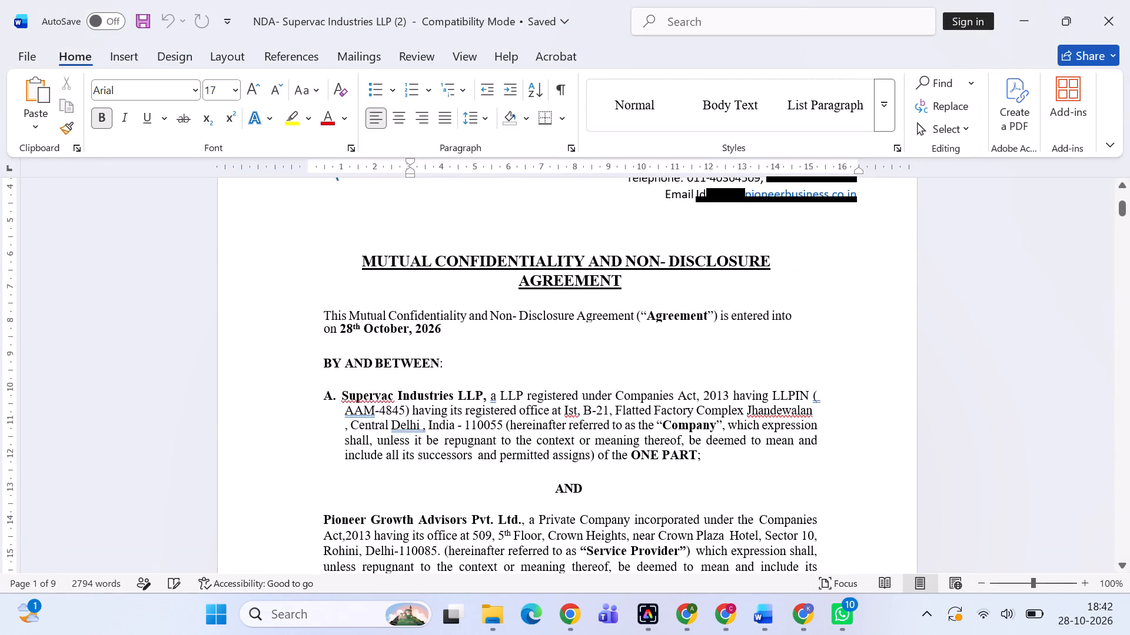
left_click(482, 393)
key("BackSpace")
key("BackSpace")
key("BackSpace")
key("BackSpace")
key("BackSpace")
key("BackSpace")
key("BackSpace")
key("BackSpace")
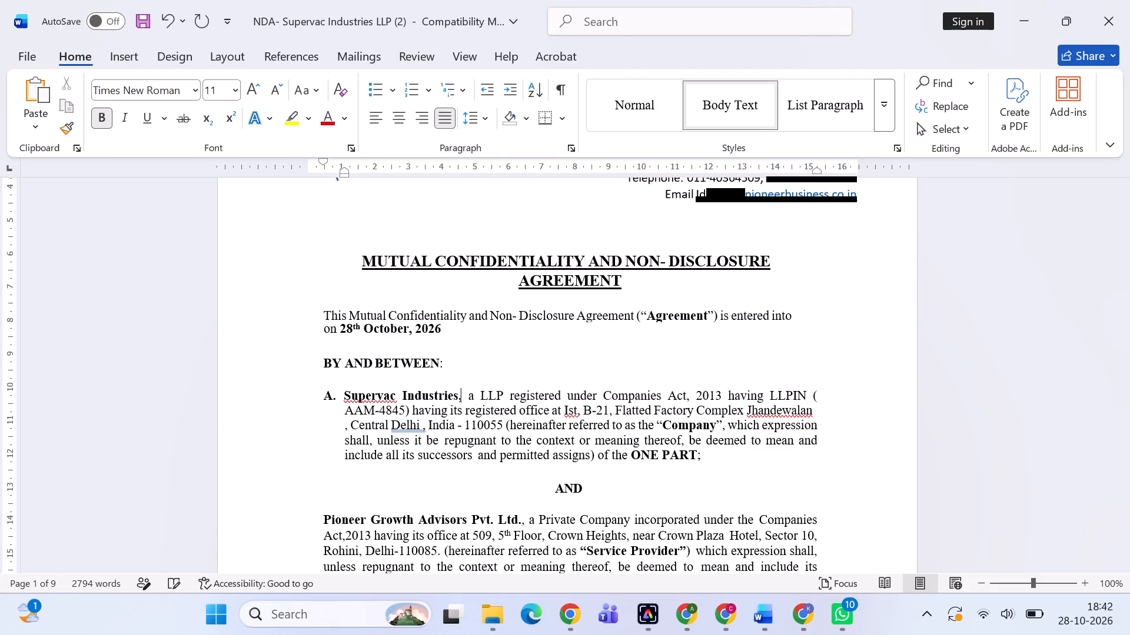
key("BackSpace")
key("BackSpace")
key("BackSpace")
key("BackSpace")
key("BackSpace")
key("BackSpace")
key("BackSpace")
key("BackSpace")
key("BackSpace")
key("BackSpace")
key("BackSpace")
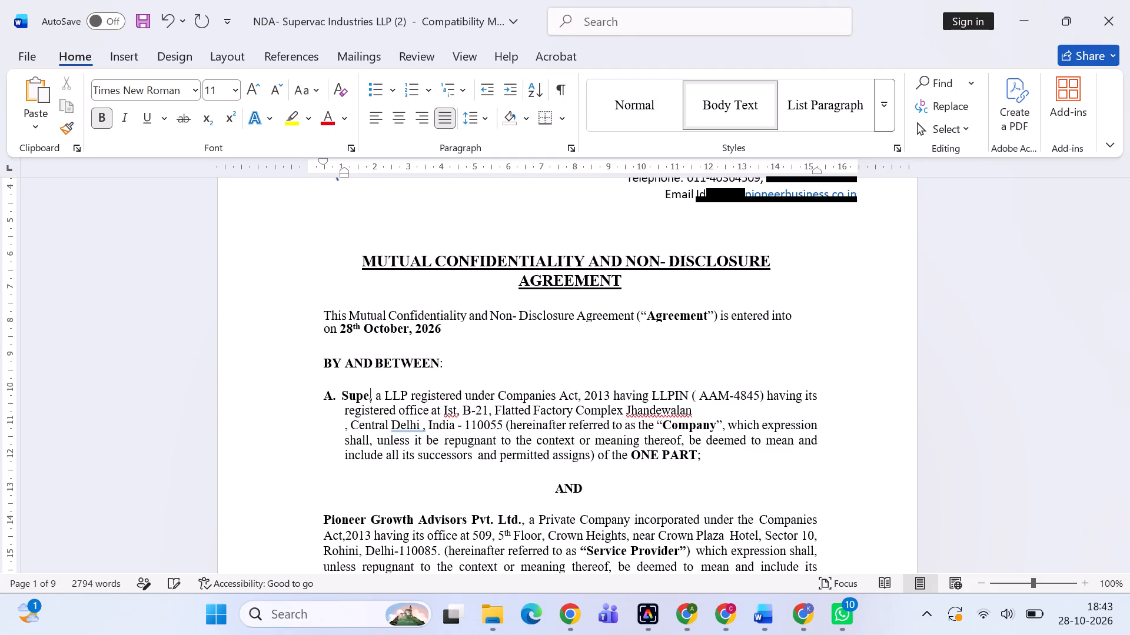
key("BackSpace")
key("BackSpace")
key("BackSpace")
key("BackSpace")
type("Nithra Apps")
key("space")
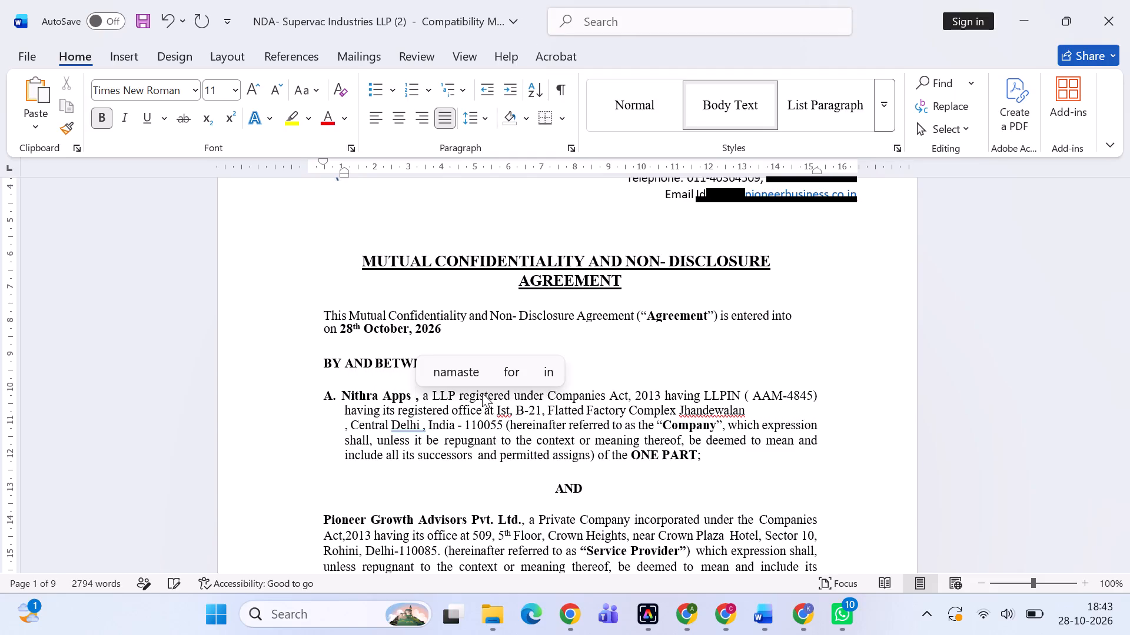
type("India Pvt Ltd")
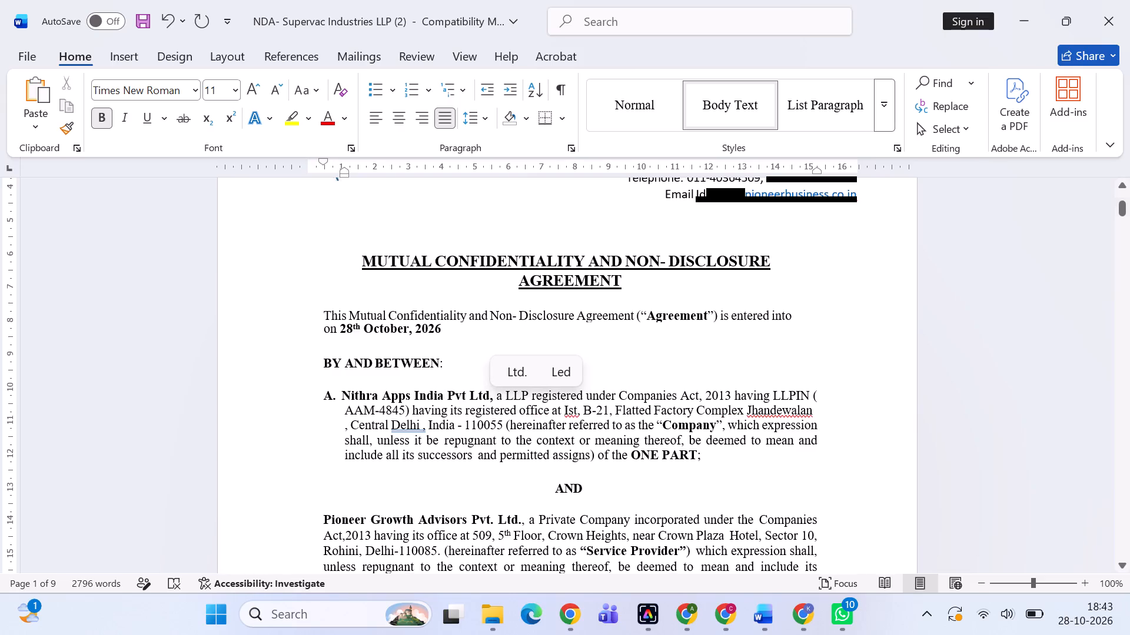
Replace "LLP" before "registered under Companies Act, 2013" in clause A with "corporate".
key("Right")
key("Right")
key("Right")
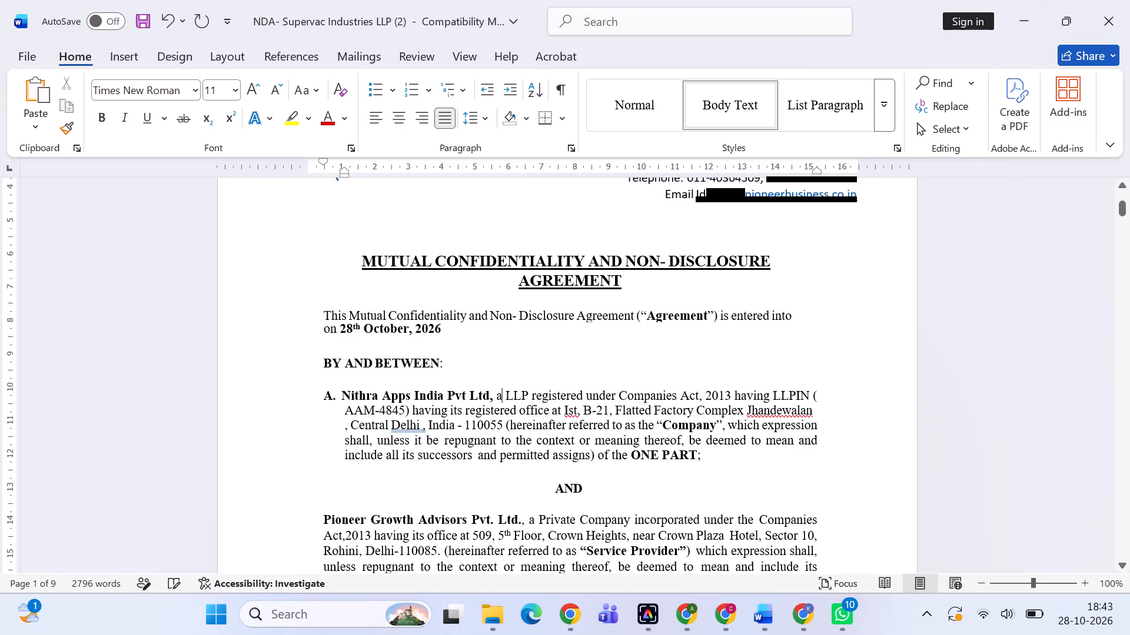
key("Right")
key("Right")
key("Right")
key("Right")
key("BackSpace")
key("BackSpace")
key("BackSpace")
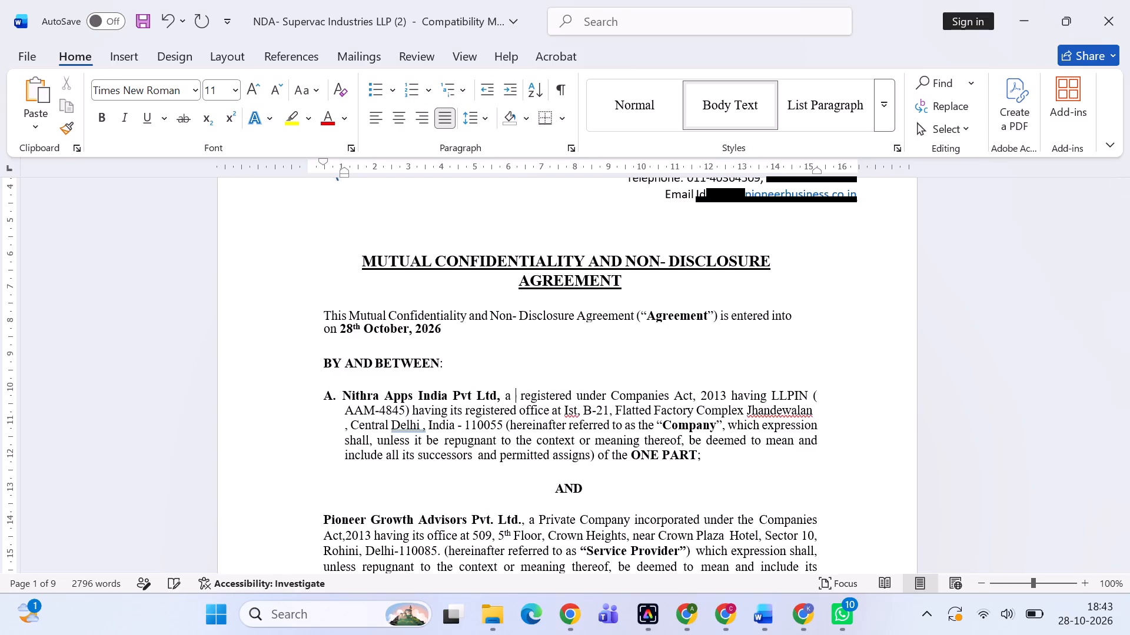
type("cor")
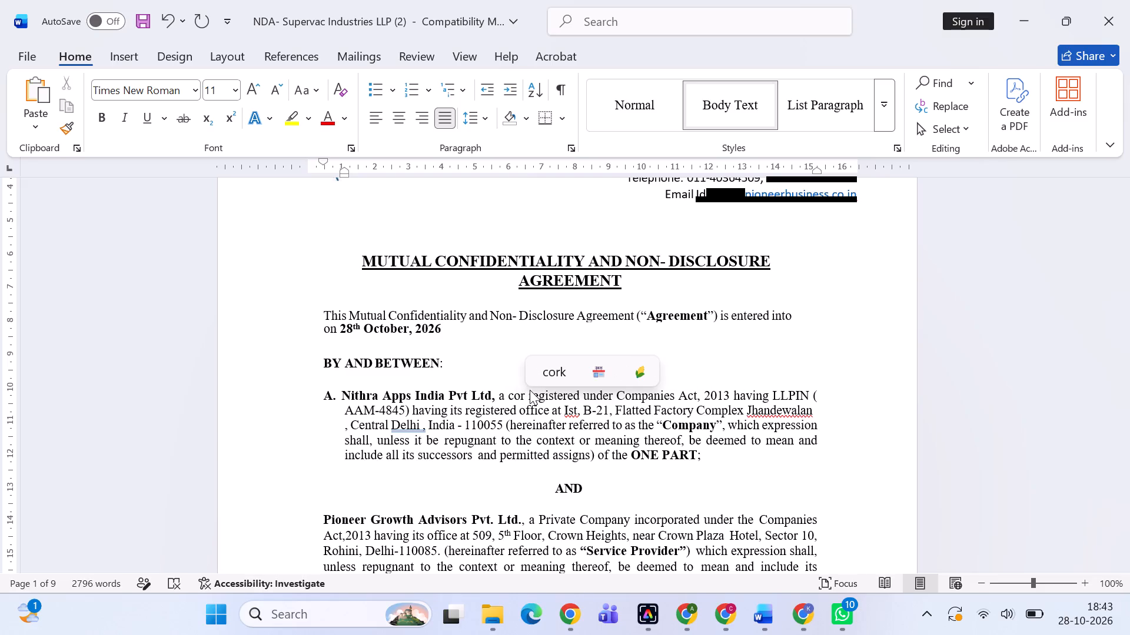
type("porate")
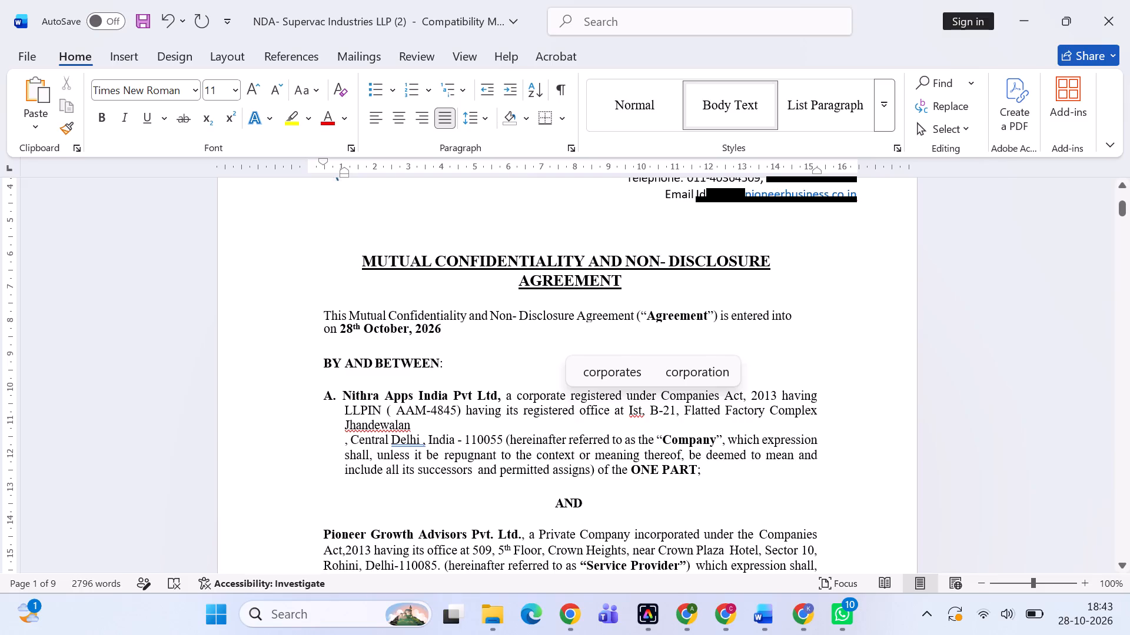
Delete the LLPIN label and its bracketed registration number after "having" in clause A.
left_click(601, 438)
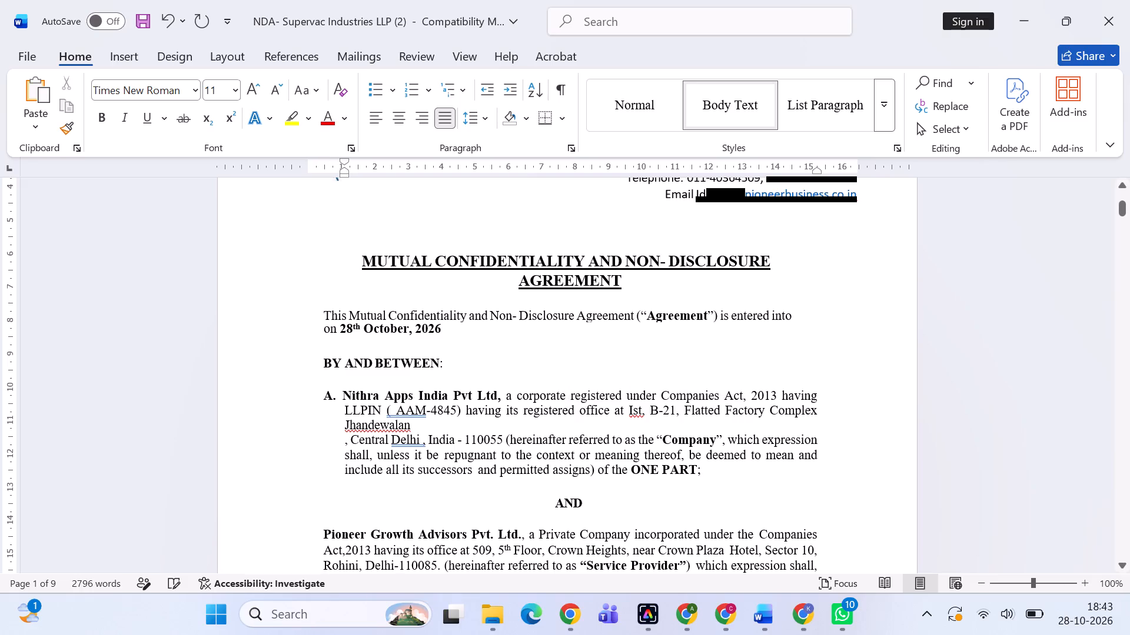
left_click(463, 410)
key("BackSpace")
key("BackSpace")
key("BackSpace")
key("BackSpace")
key("BackSpace")
key("BackSpace")
key("BackSpace")
key("BackSpace")
key("BackSpace")
key("BackSpace")
key("BackSpace")
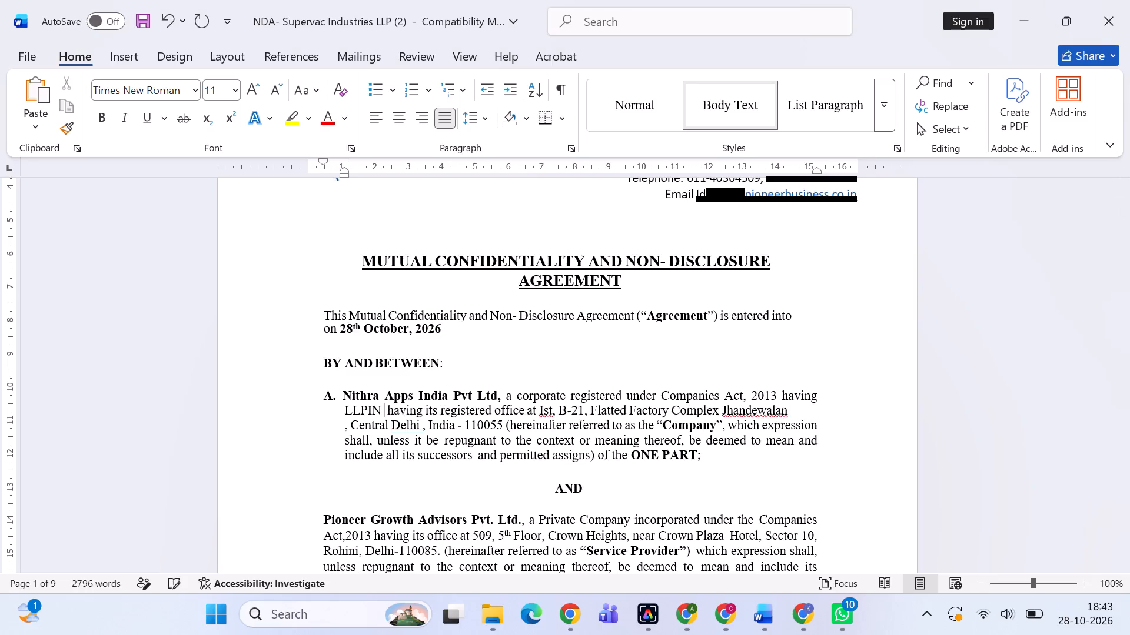
key("BackSpace")
key("BackSpace")
key("BackSpace")
key("BackSpace")
key("BackSpace")
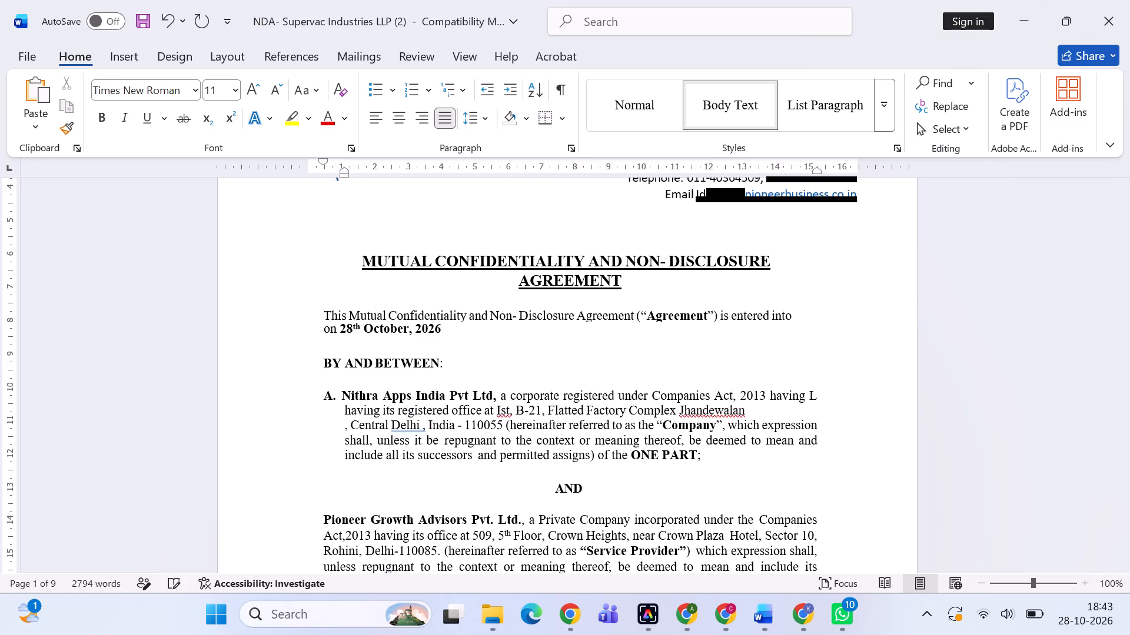
key("BackSpace")
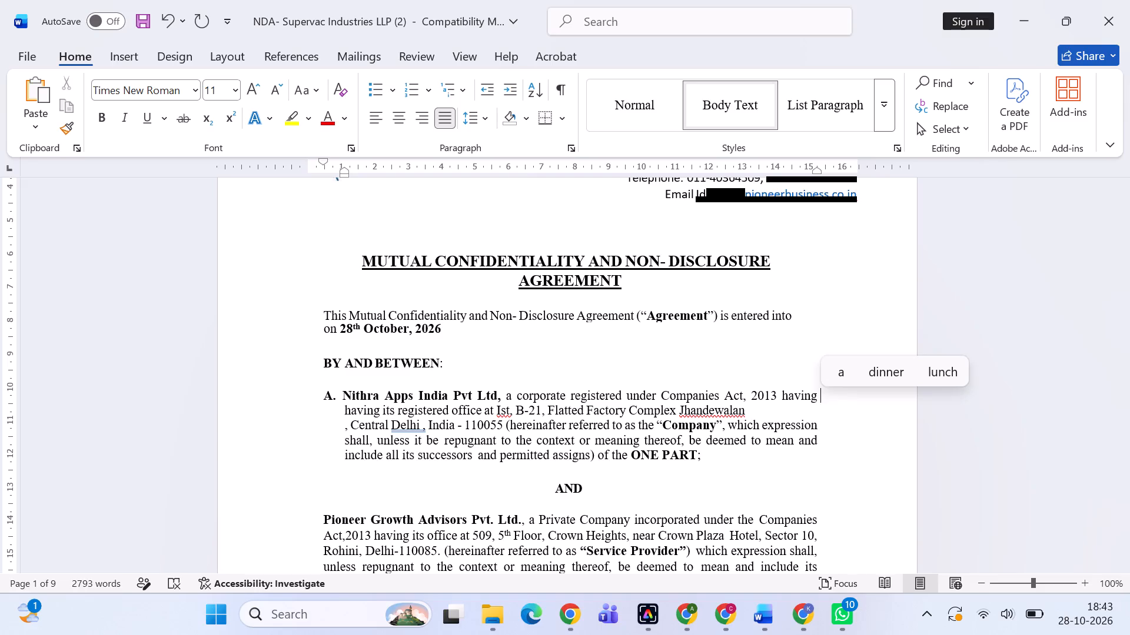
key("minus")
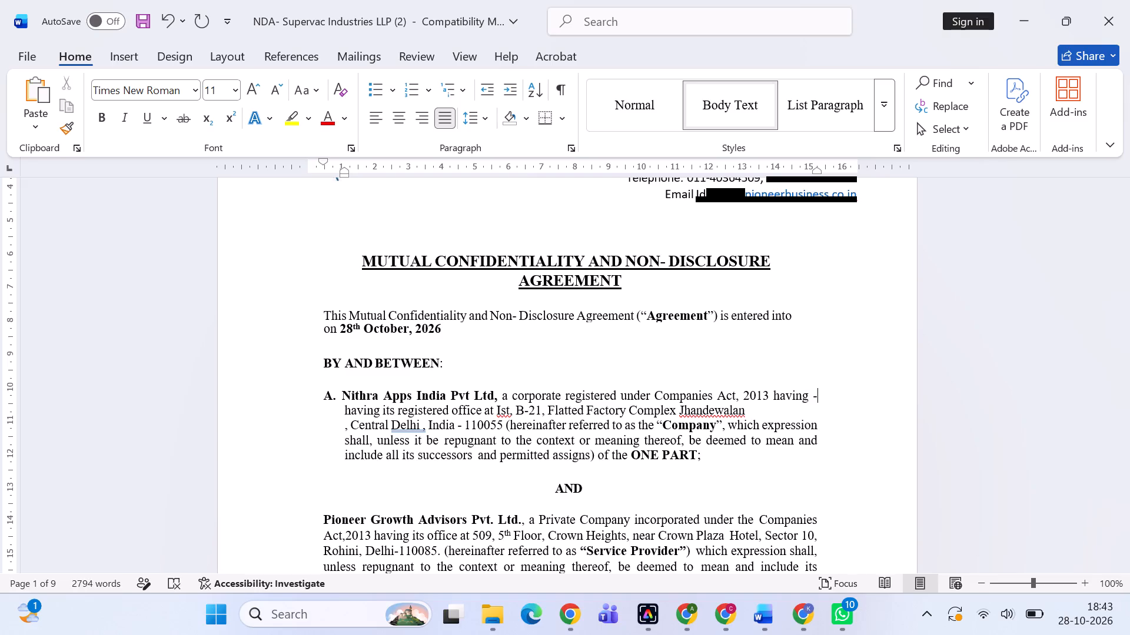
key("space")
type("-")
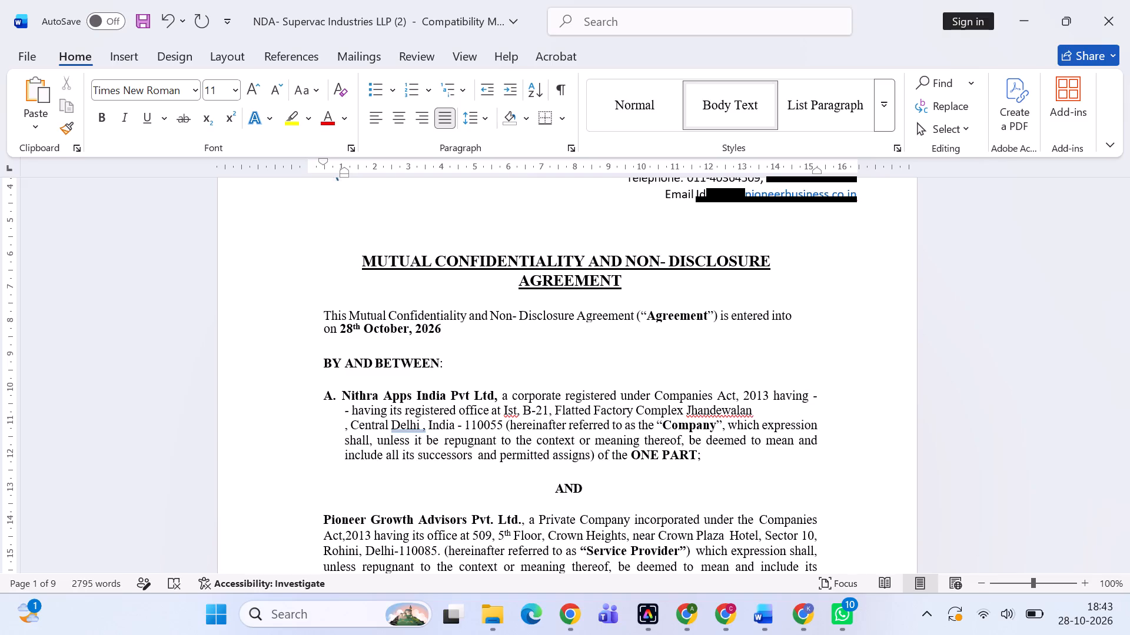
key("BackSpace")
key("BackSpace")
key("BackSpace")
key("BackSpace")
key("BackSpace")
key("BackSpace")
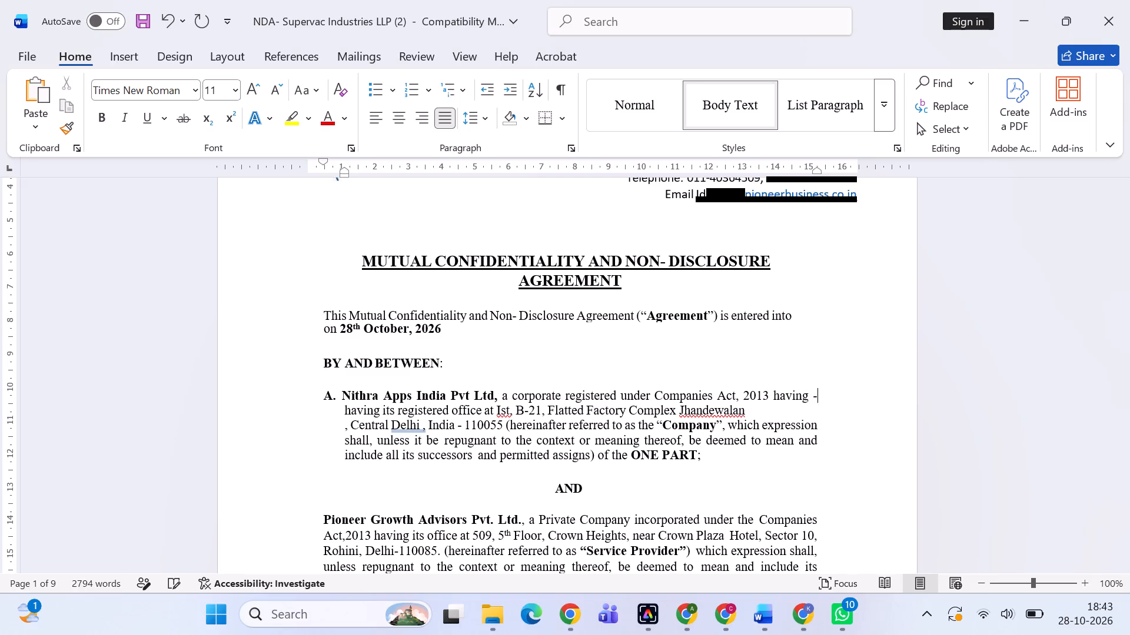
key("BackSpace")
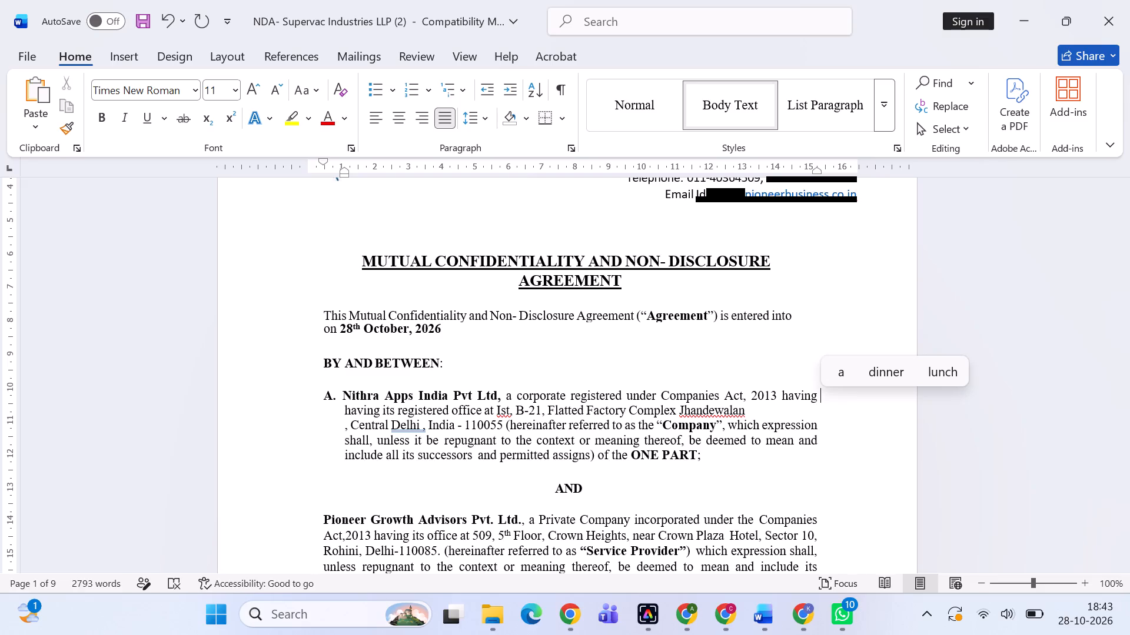
Insert a row of hyphens as a blank placeholder between "having" and "having its registered office" in clause A.
key("space")
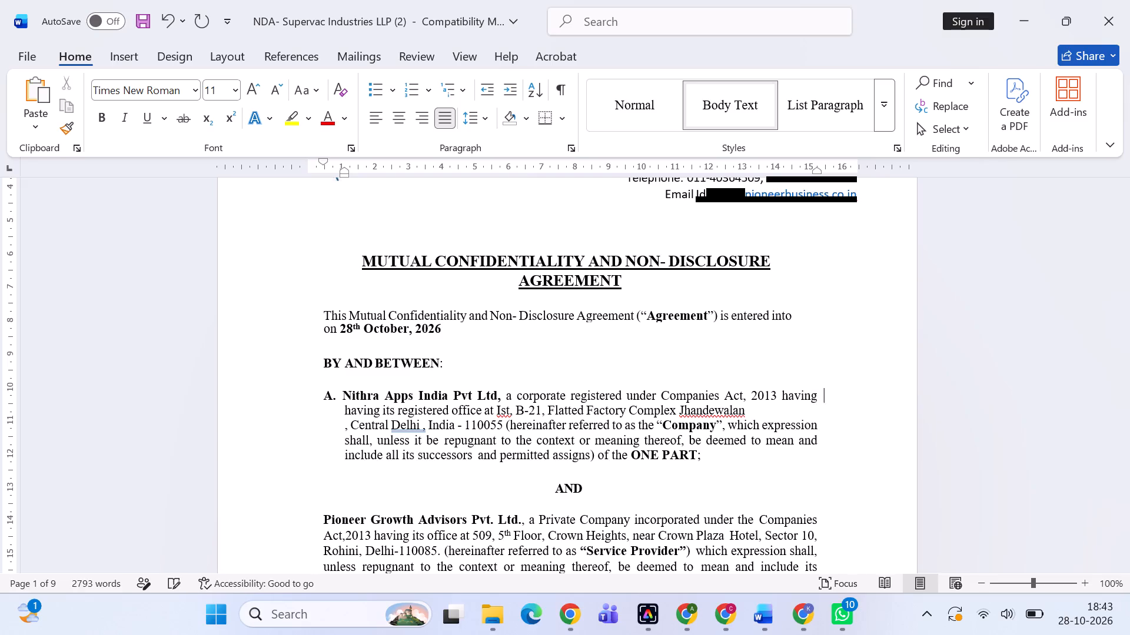
type("-")
key("minus")
key("minus")
key("minus")
key("minus")
key("minus")
key("minus")
key("minus")
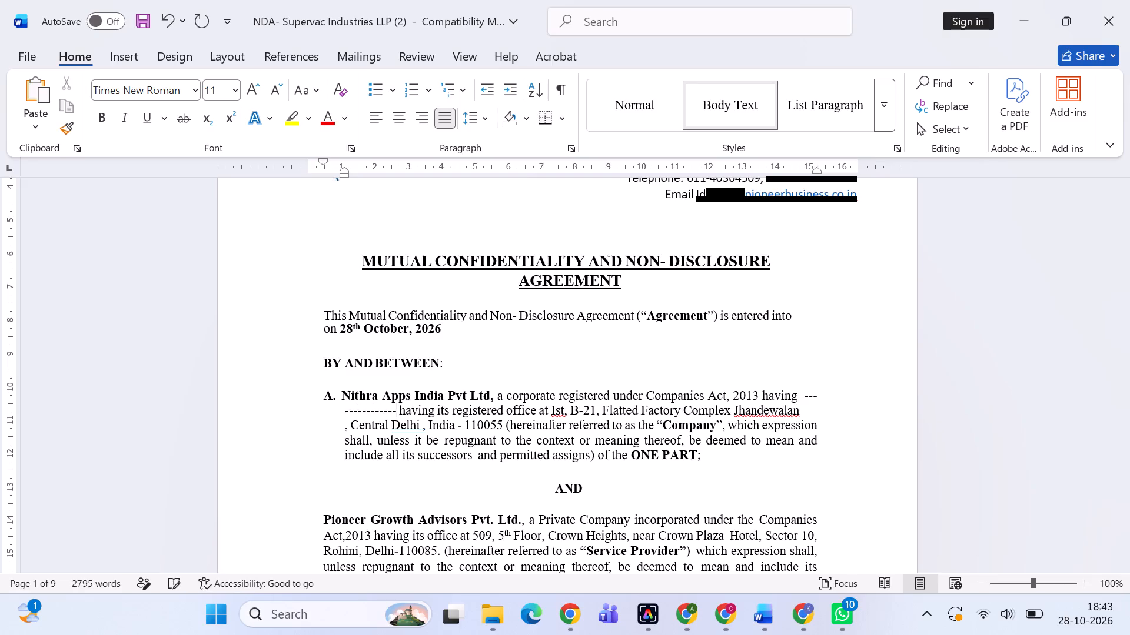
key("minus")
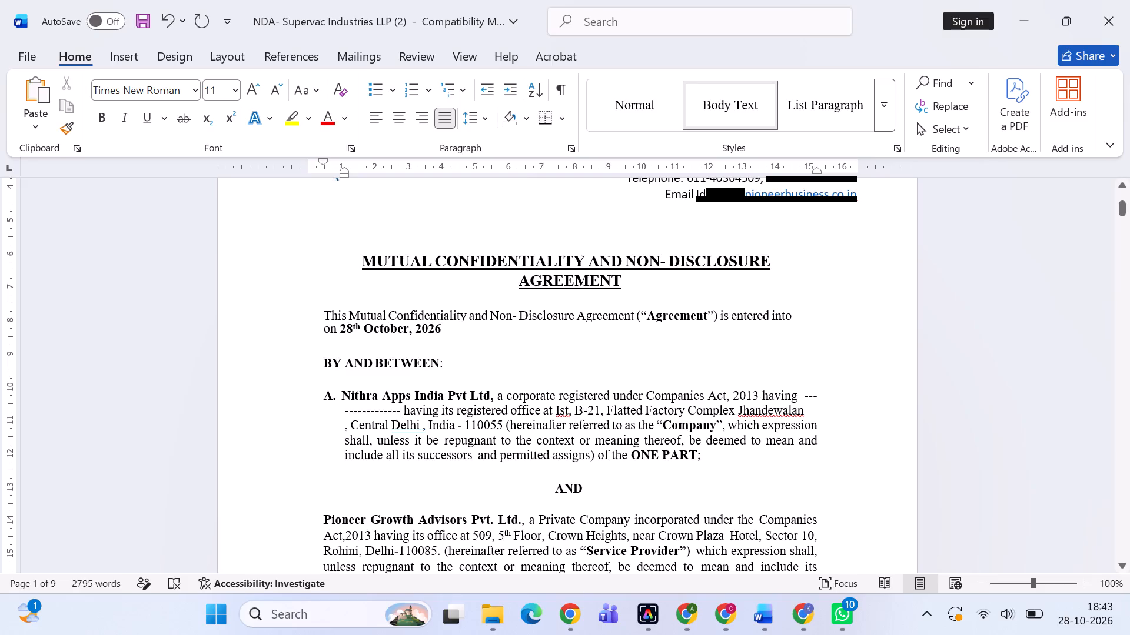
Replace the old client's full address after "registered office at" in clause A with a row of hyphens as a blank placeholder.
left_click(501, 423)
key("BackSpace")
key("BackSpace")
key("BackSpace")
key("BackSpace")
key("BackSpace")
key("BackSpace")
key("BackSpace")
key("BackSpace")
key("BackSpace")
key("BackSpace")
key("BackSpace")
key("BackSpace")
key("BackSpace")
key("BackSpace")
key("BackSpace")
key("BackSpace")
key("BackSpace")
key("BackSpace")
key("BackSpace")
key("BackSpace")
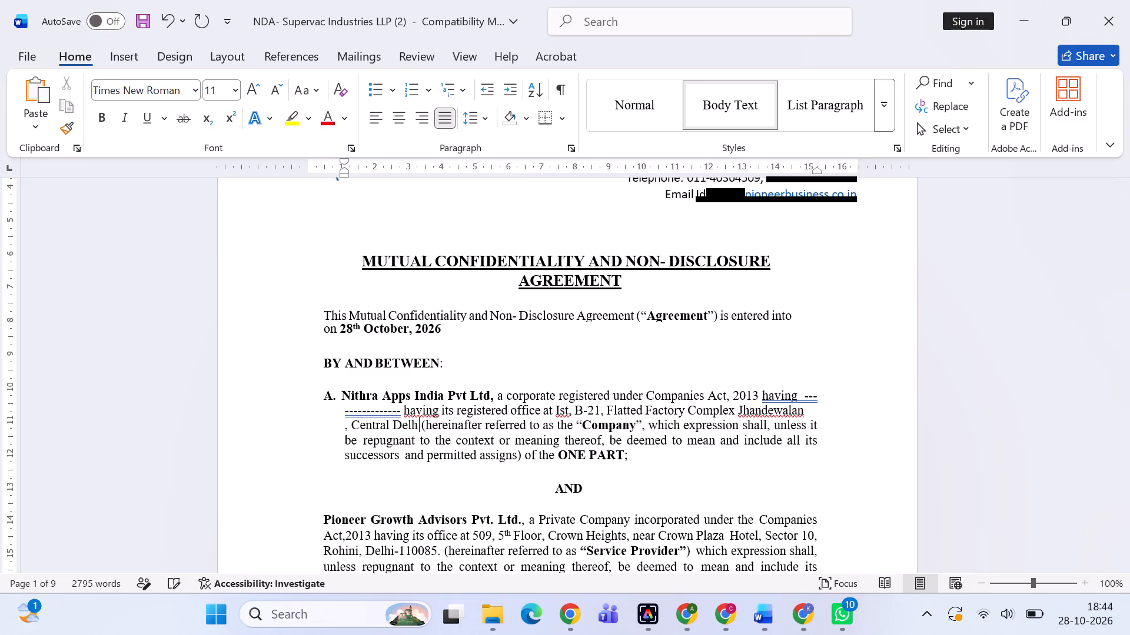
key("BackSpace")
key("BackSpace")
key("BackSpace")
key("BackSpace")
key("BackSpace")
key("BackSpace")
key("BackSpace")
key("BackSpace")
key("BackSpace")
key("BackSpace")
key("BackSpace")
key("BackSpace")
key("BackSpace")
key("BackSpace")
key("BackSpace")
key("BackSpace")
key("BackSpace")
key("BackSpace")
key("BackSpace")
key("BackSpace")
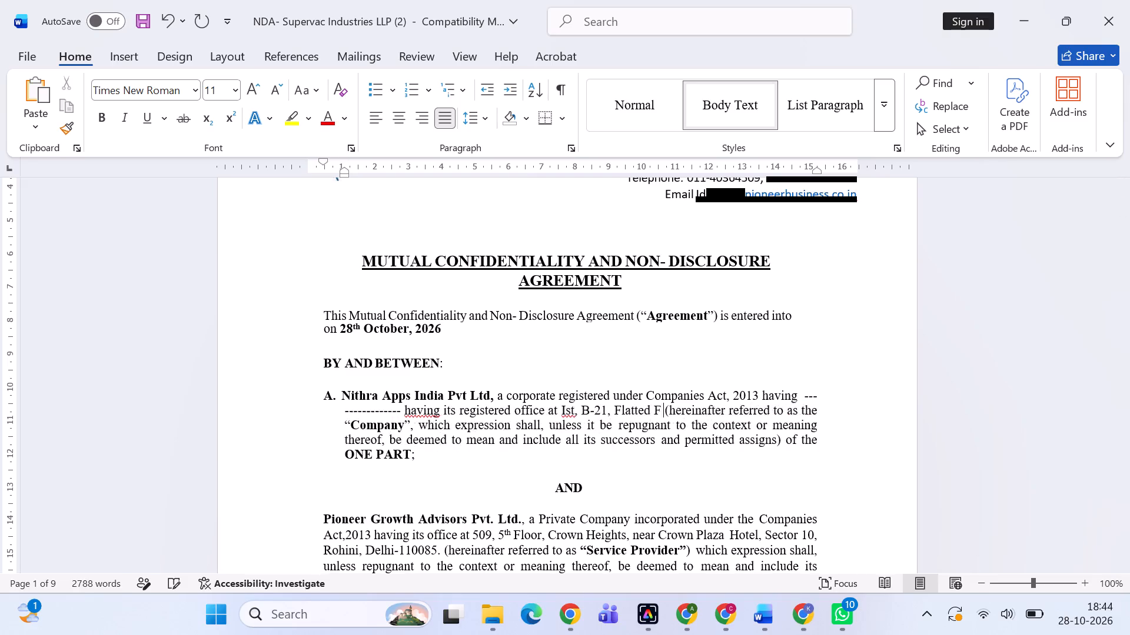
key("BackSpace")
key("BackSpace")
key("BackSpace")
key("BackSpace")
key("BackSpace")
key("BackSpace")
key("BackSpace")
key("BackSpace")
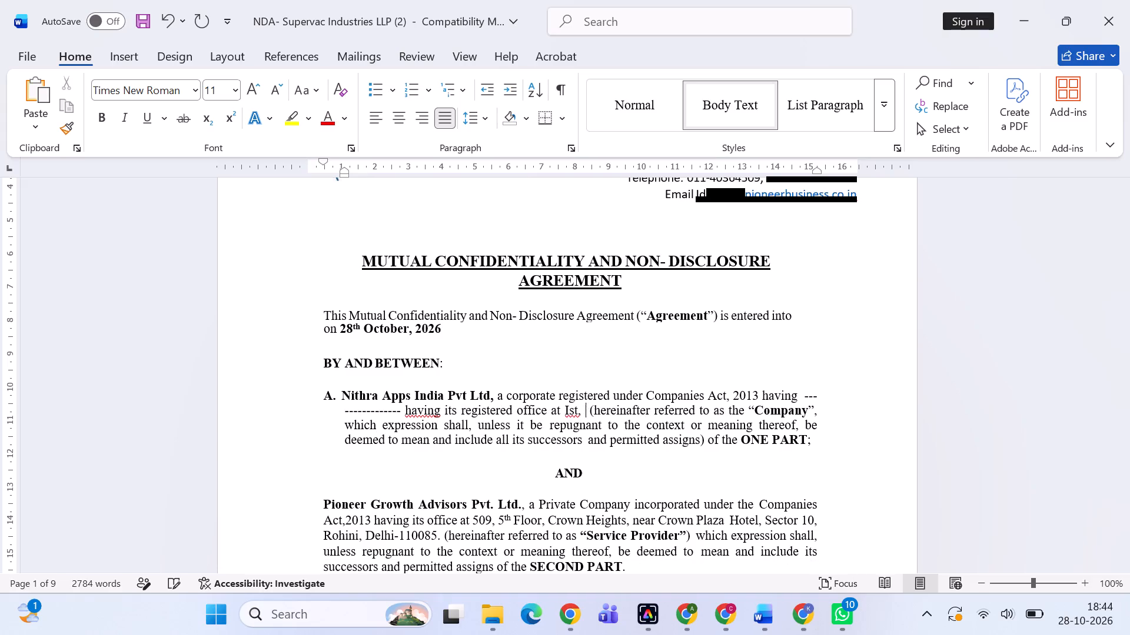
key("BackSpace")
key("BackSpace")
key("BackSpace")
key("BackSpace")
key("BackSpace")
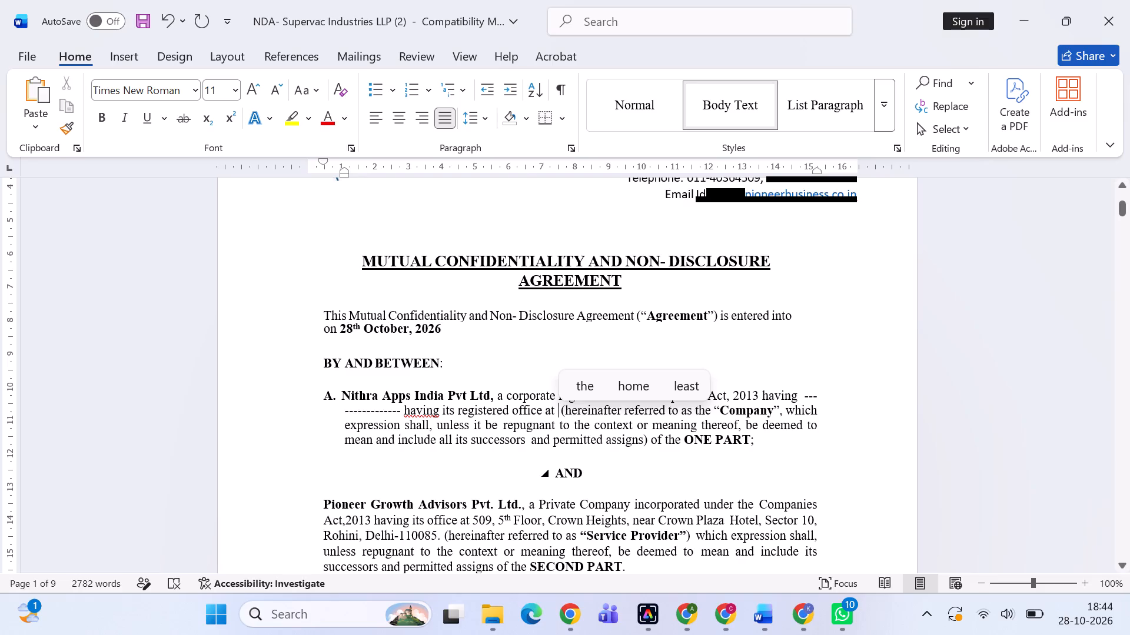
key("space")
type("-")
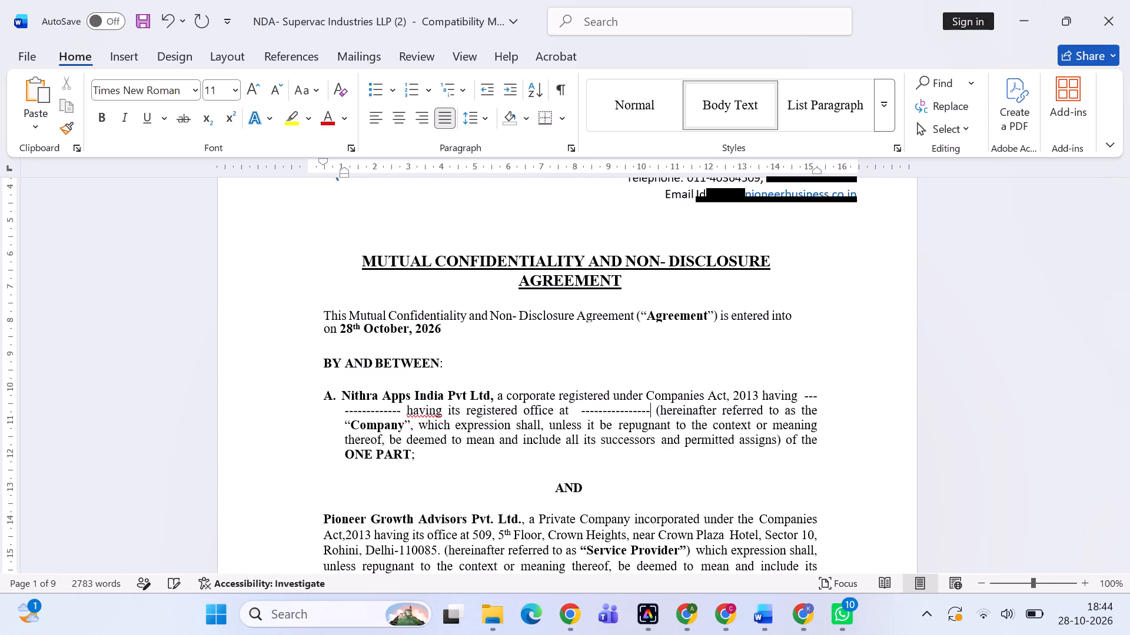
key("minus")
key("minus")
key("minus")
key("minus")
key("minus")
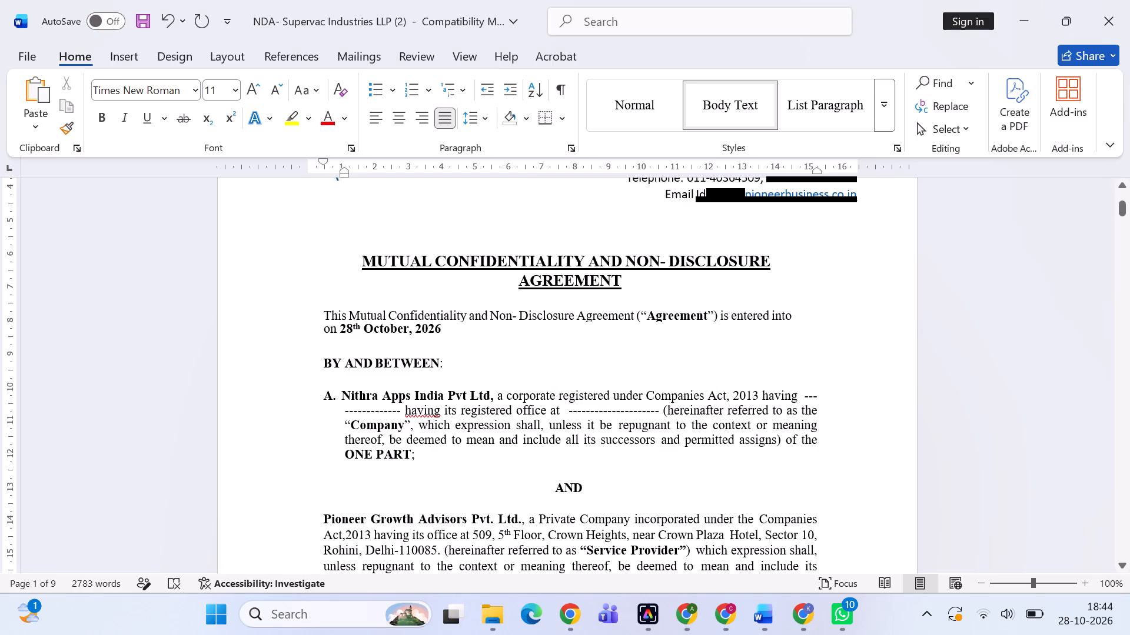
Review the NDA from the parties' details through the numbered clauses up to Entire Agreement and Variation for remaining old client details.
left_click(733, 486)
scroll(680, 460, "down", 1)
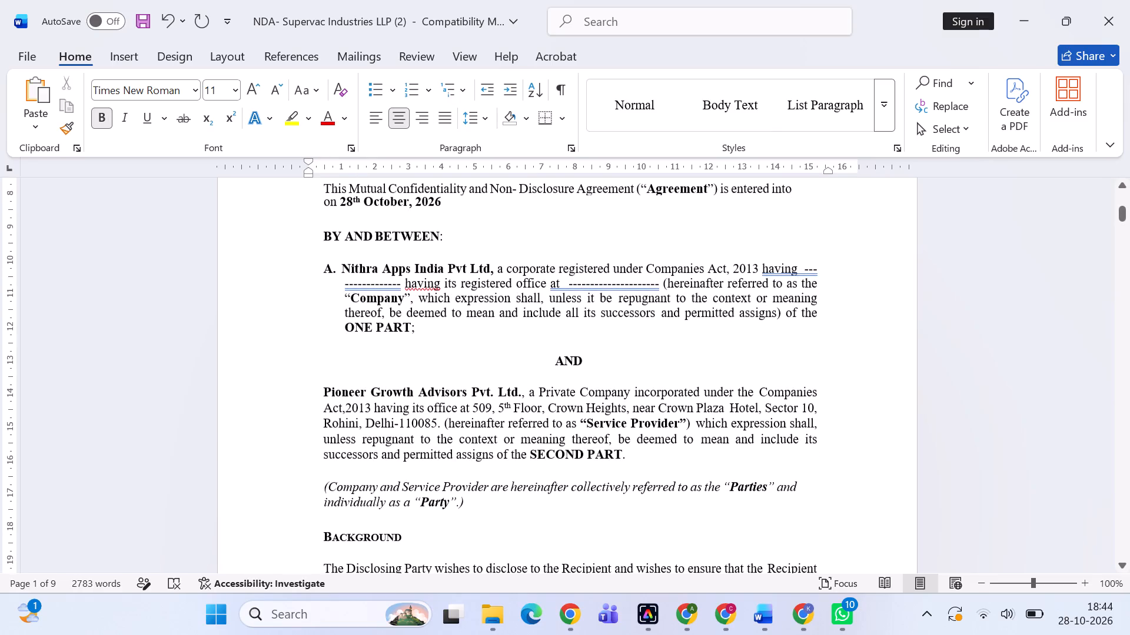
scroll(661, 466, "down", 1)
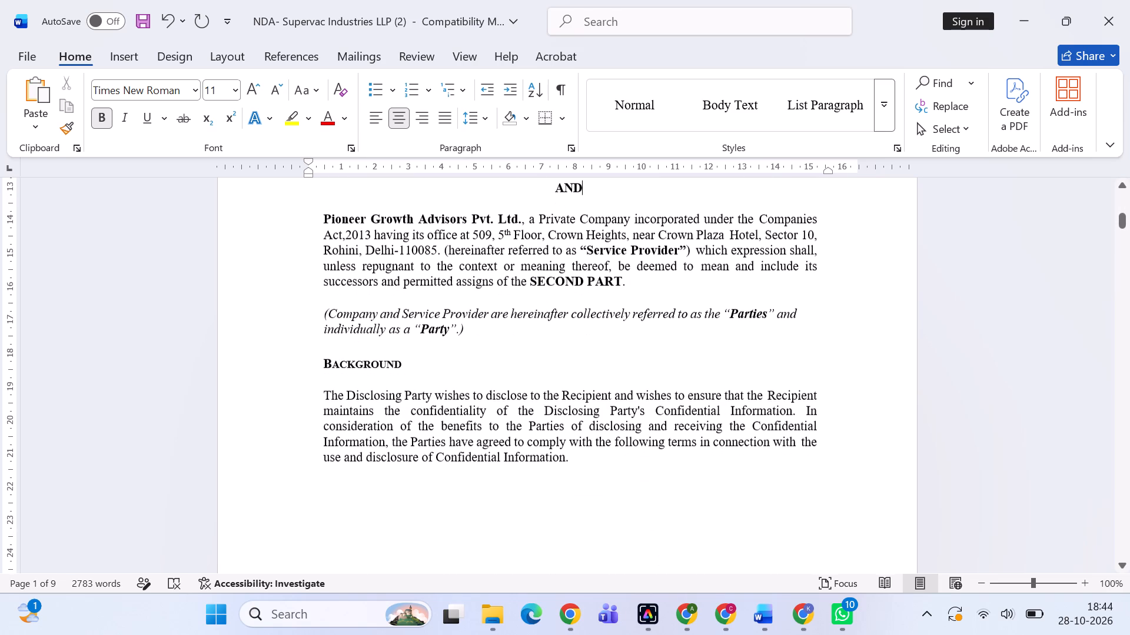
scroll(623, 433, "down", 4)
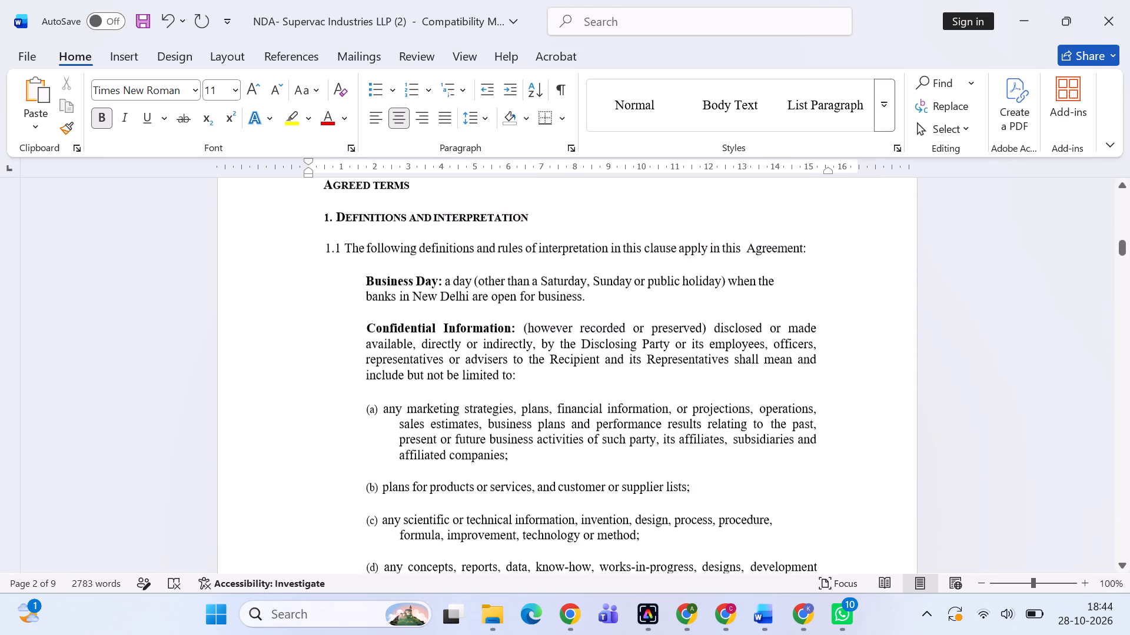
scroll(623, 433, "down", 4)
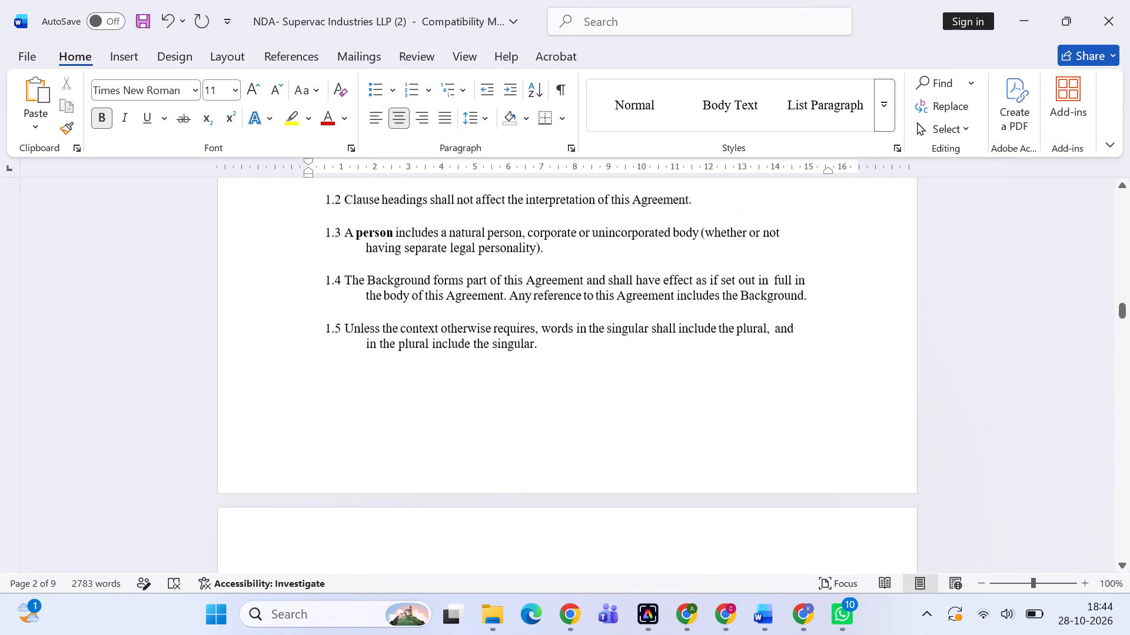
scroll(574, 421, "down", 3)
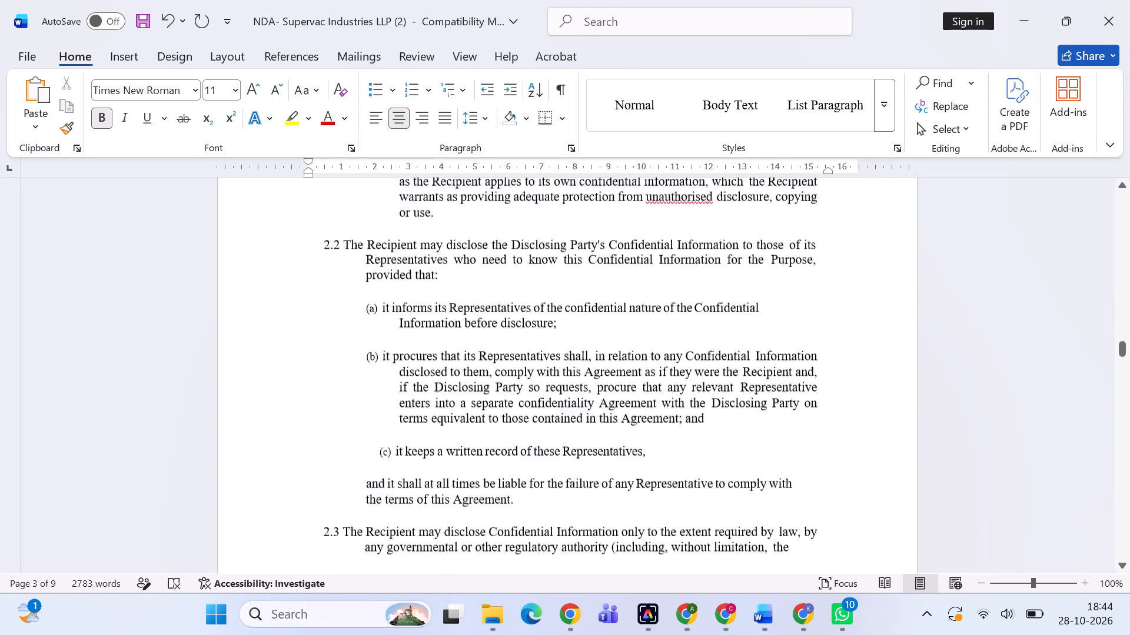
scroll(574, 421, "down", 4)
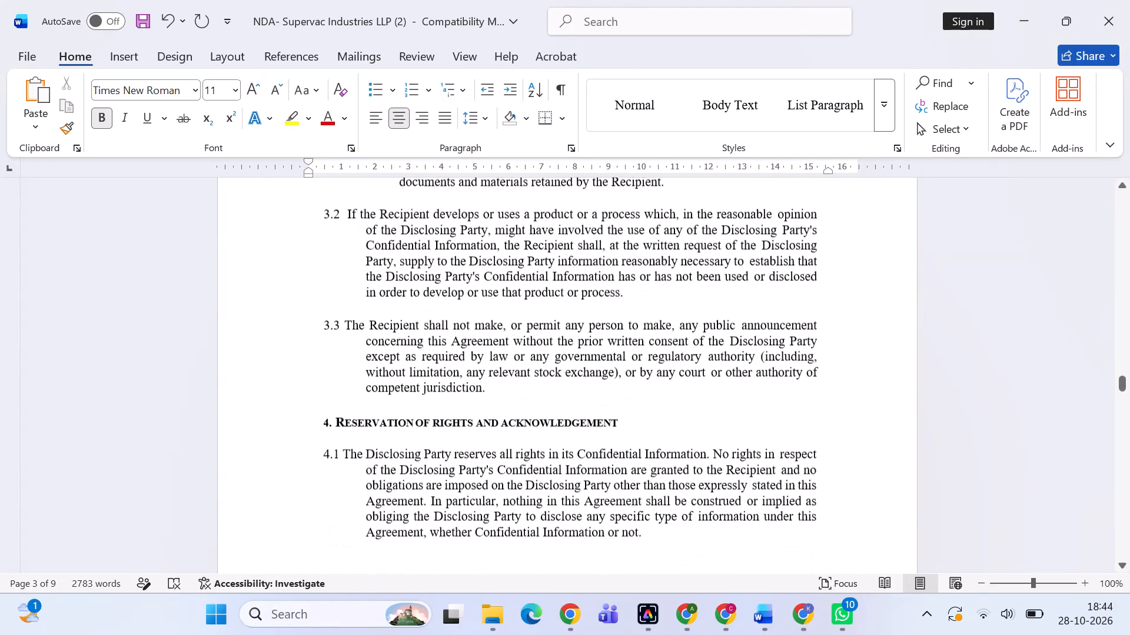
scroll(574, 421, "down", 4)
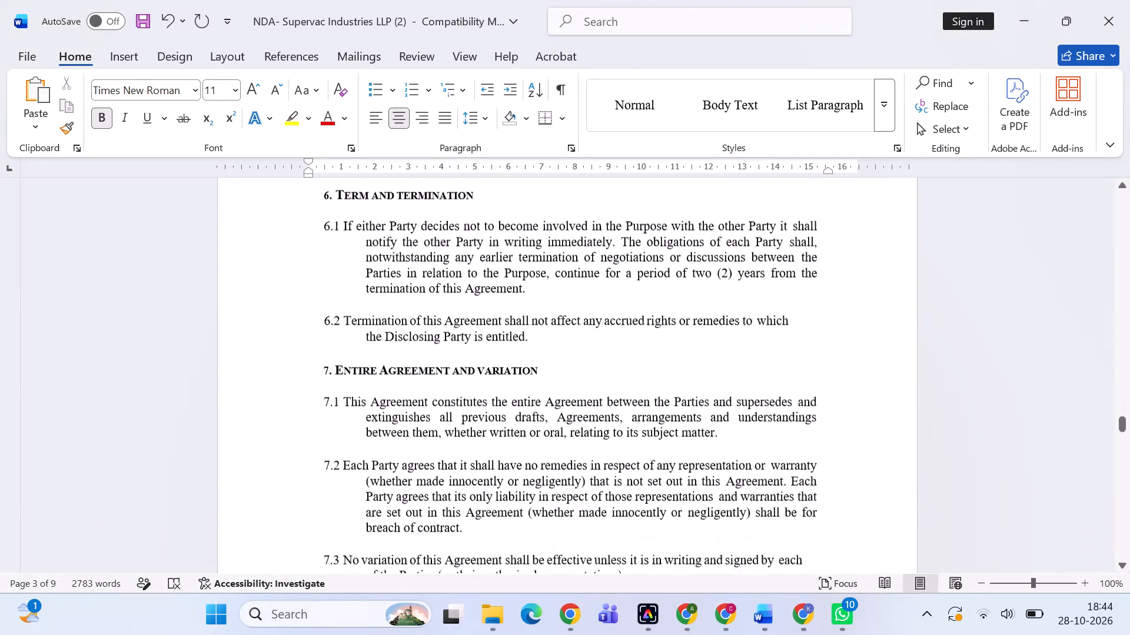
Delete the old client's full address after the "Address:" label under "If to the Company" in clause 10.3.
scroll(574, 421, "down", 3)
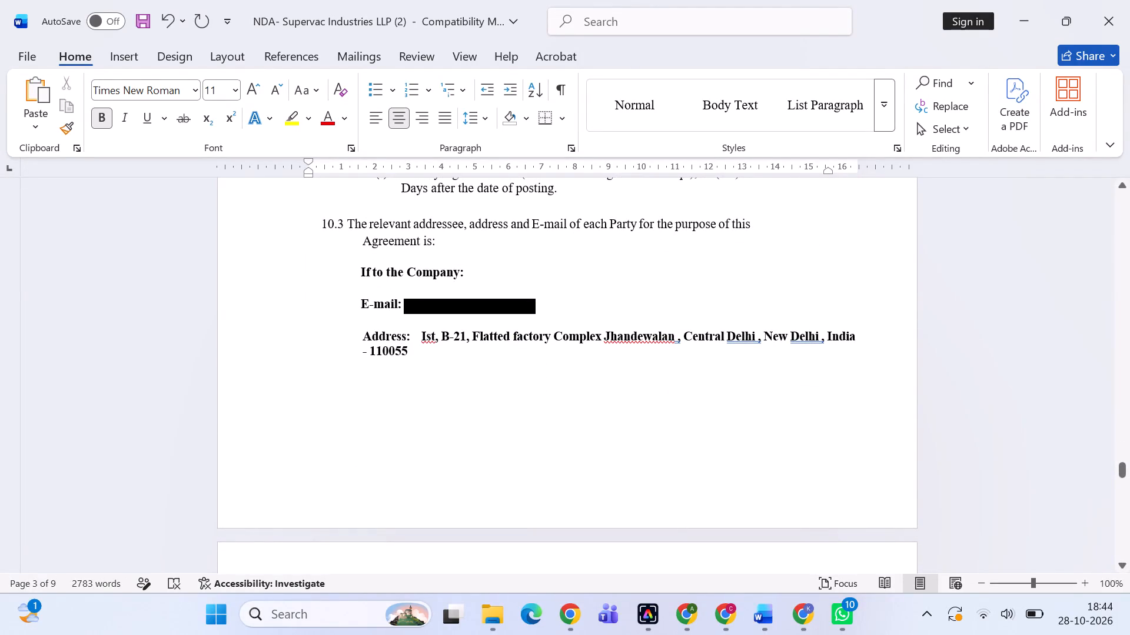
left_click_drag(421, 336, 425, 355)
key("BackSpace")
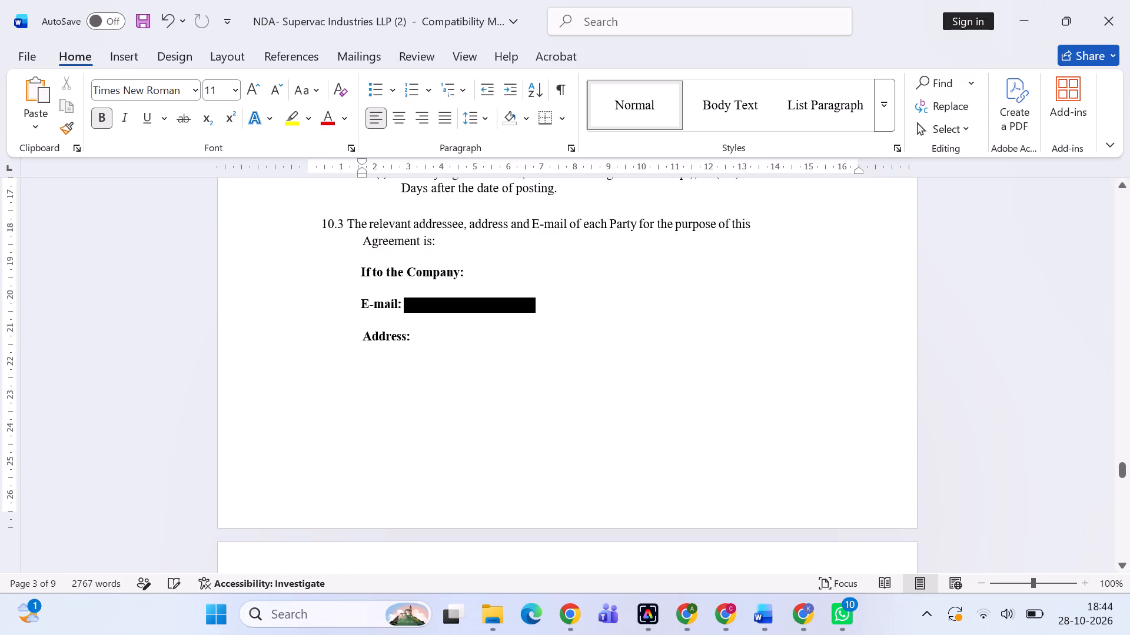
Clear the old client's e-mail address after the "E-mail:" label in clause 10.3, leaving one space after the label.
left_click(553, 304)
key("BackSpace")
key("BackSpace")
key("BackSpace")
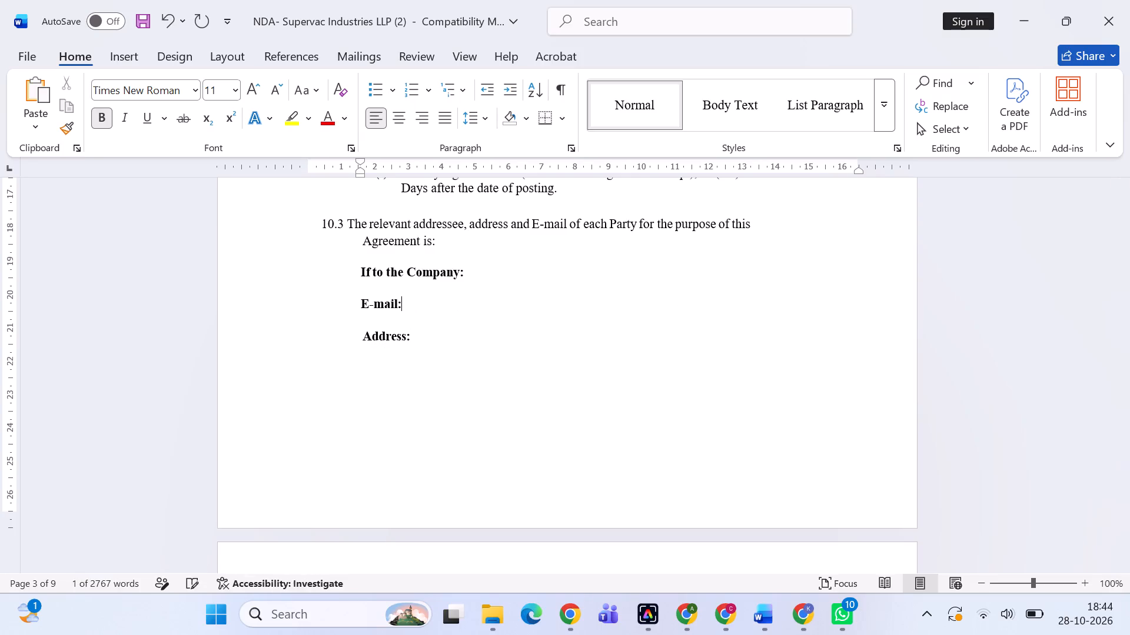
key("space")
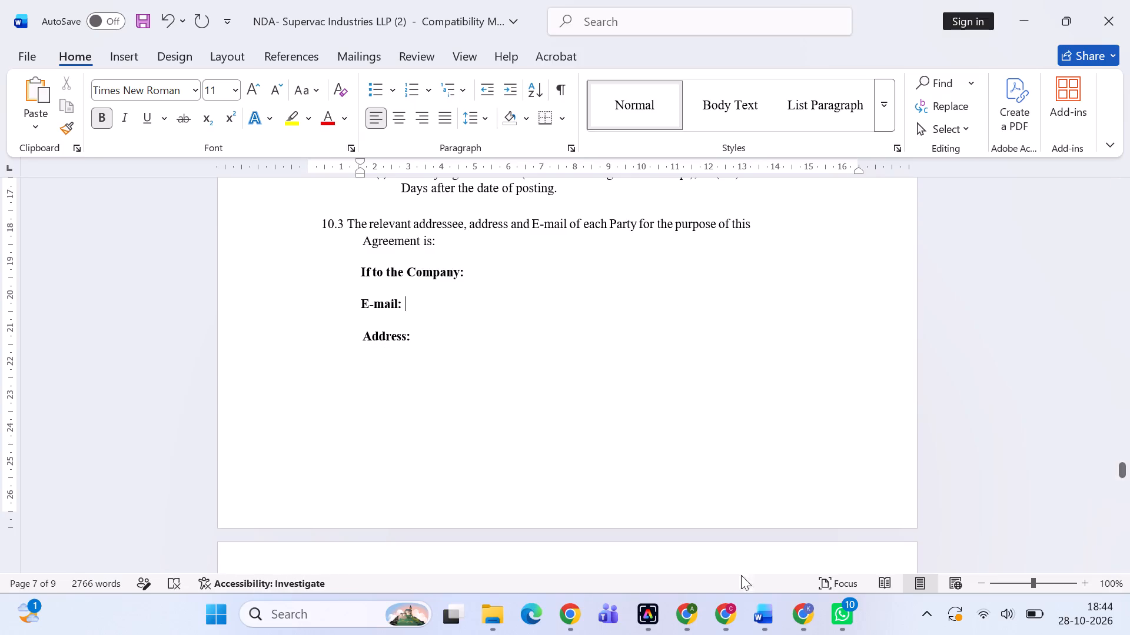
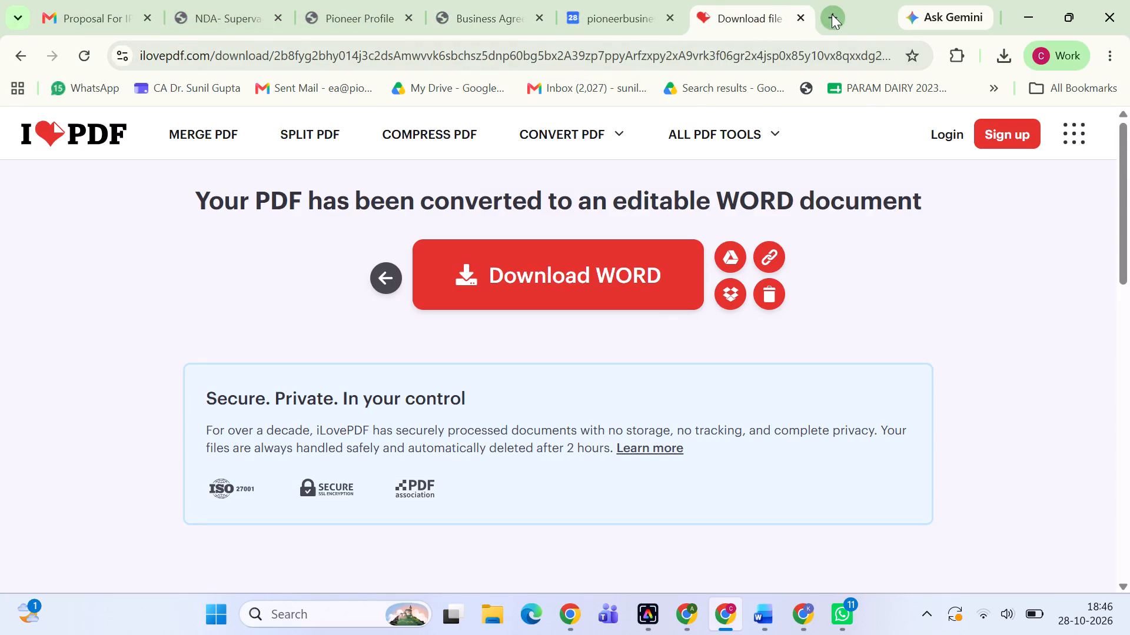
left_click(686, 24)
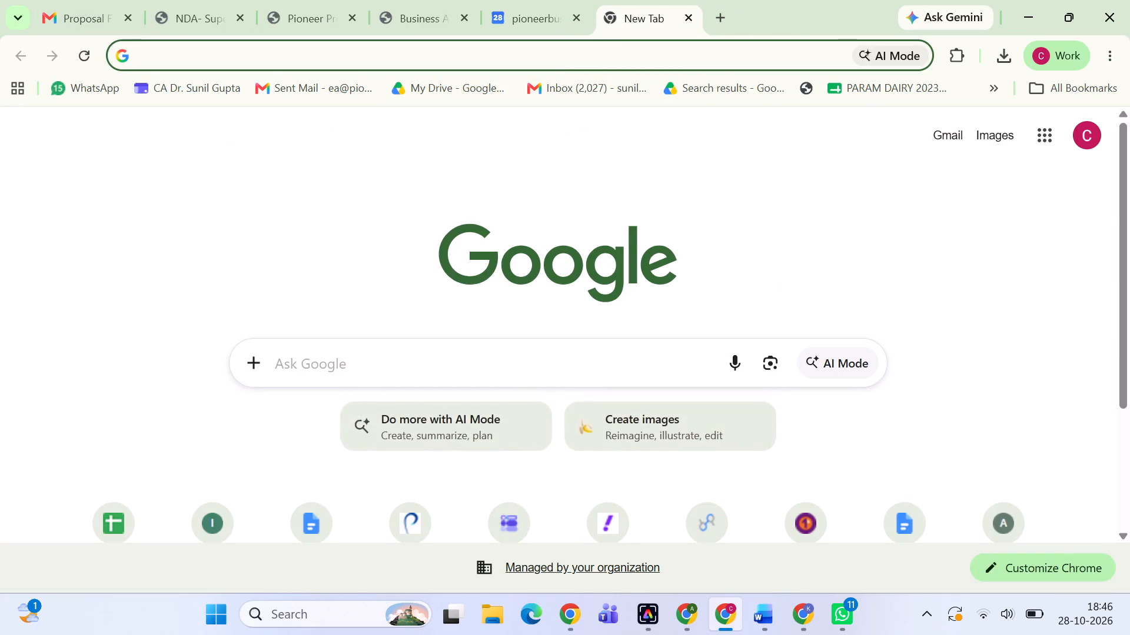
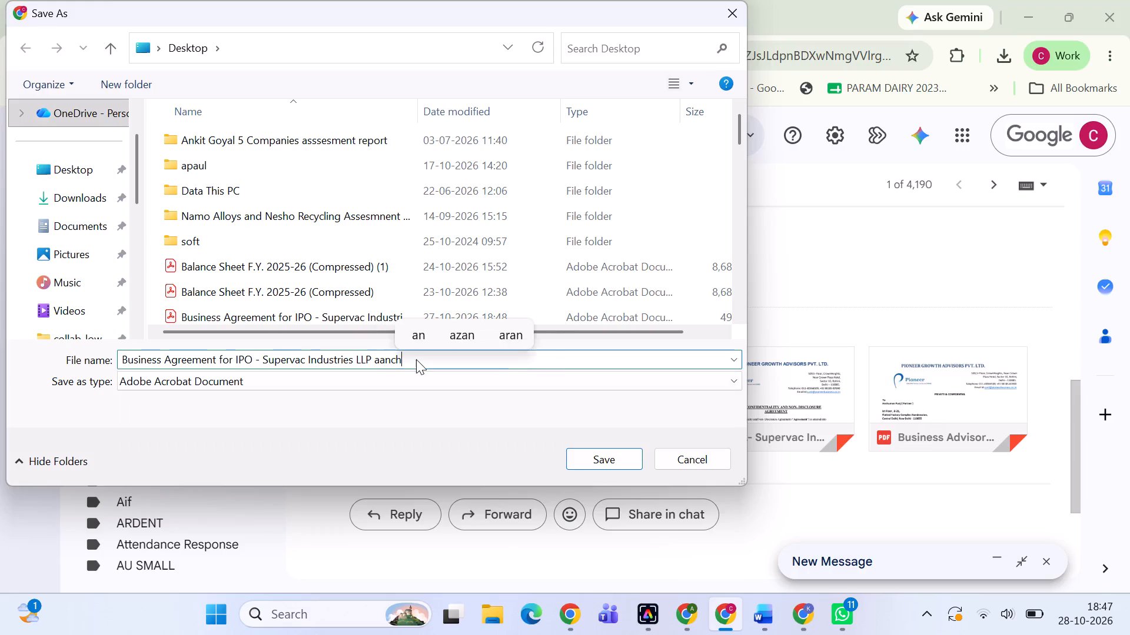
Name the downloaded agreement PDF "Business Agreement for IPO - Supervac Industries LLP aanchal" in the Desktop folder.
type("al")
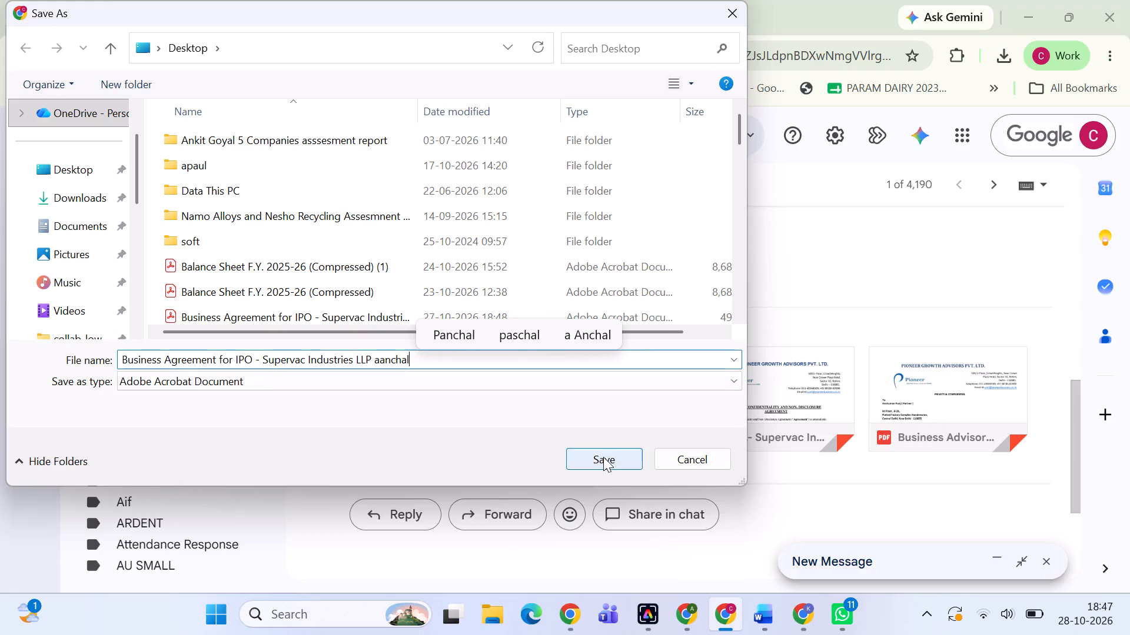
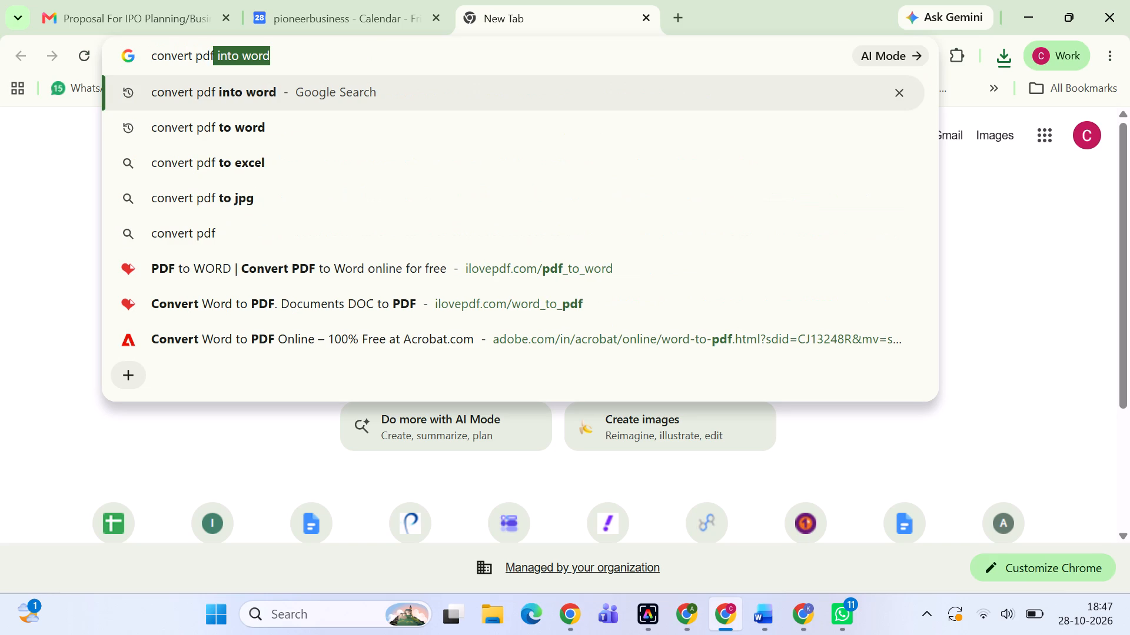
Search the web for "convert pdf into word" and open iLovePDF's PDF to Word converter.
key("space")
type("into word")
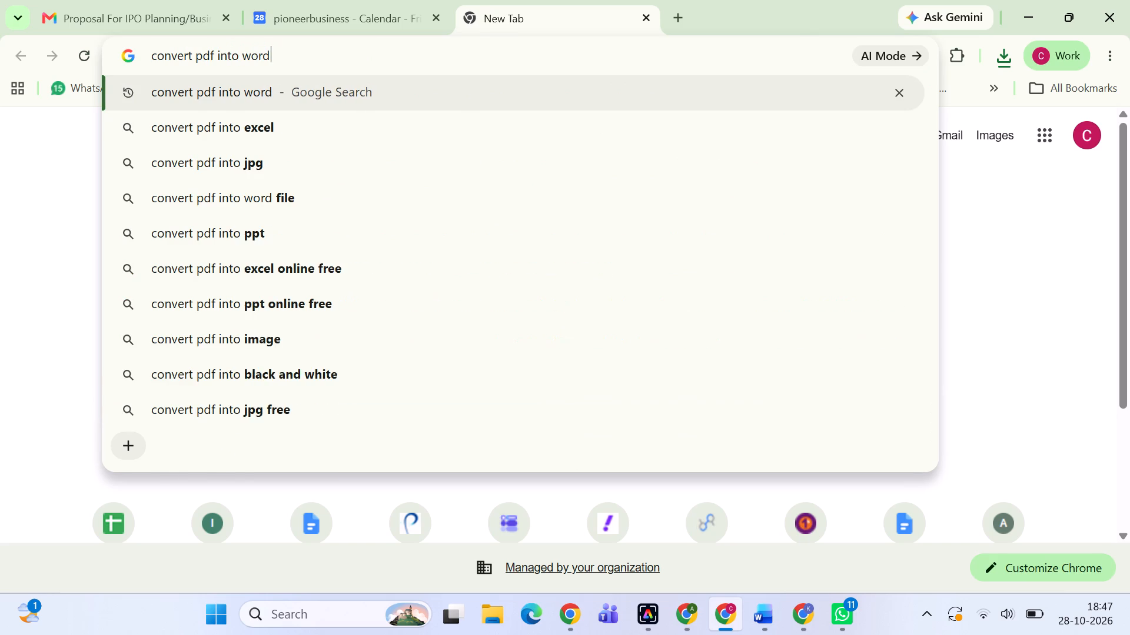
key("Return")
left_click(314, 319)
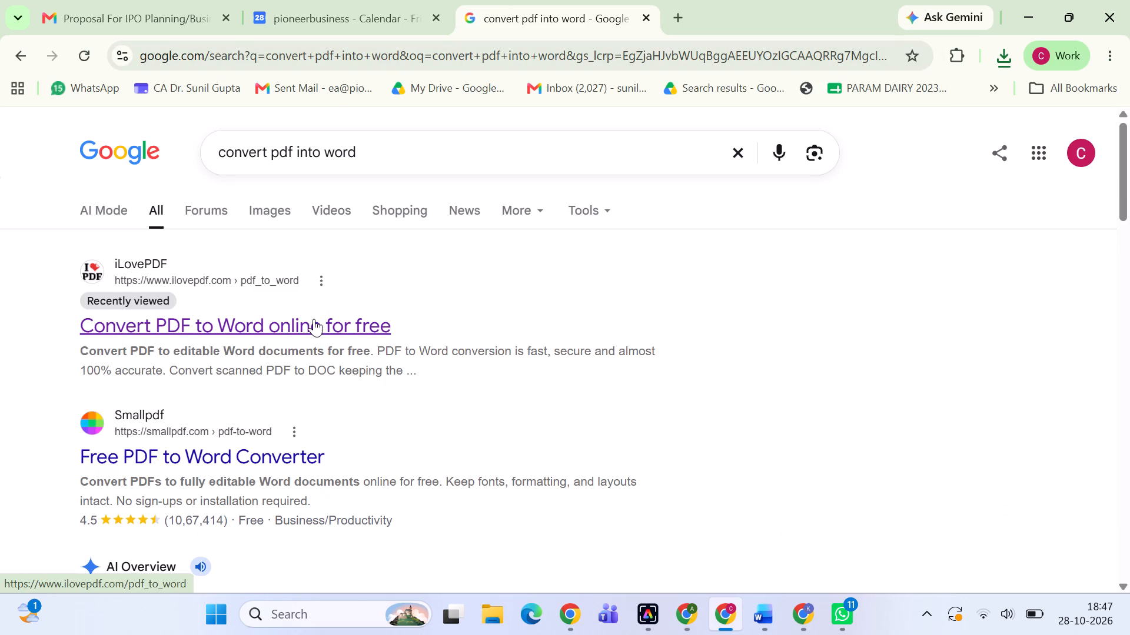
Convert the PDF "NDA- Supervac Industries LLP aanchal" to Word without OCR and save it to the Desktop under its suggested name.
left_click(470, 335)
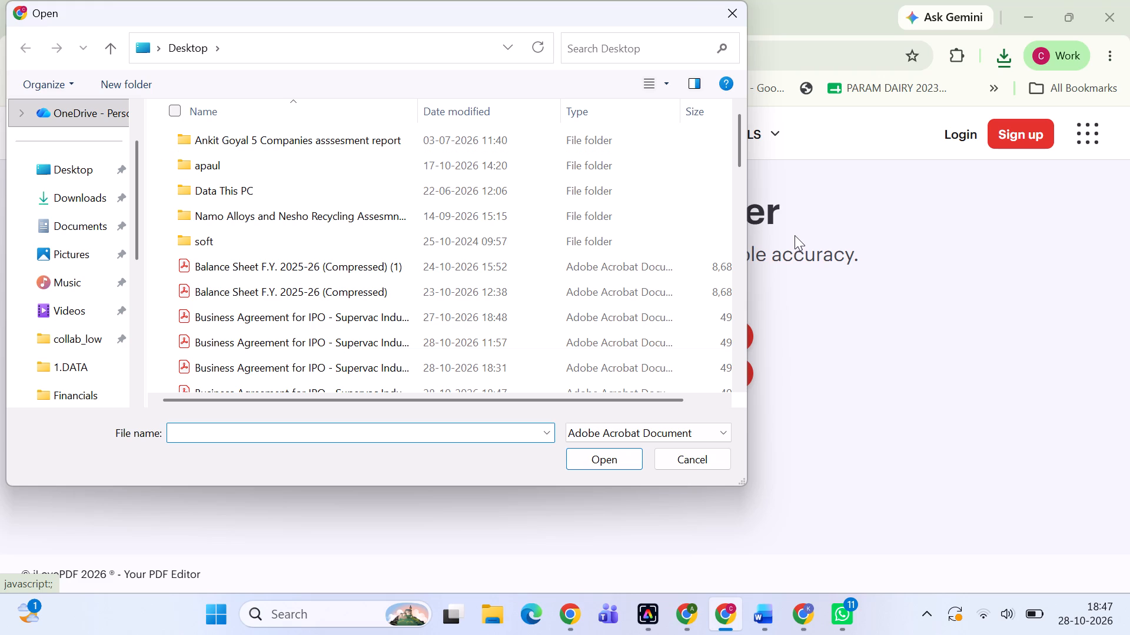
left_click(545, 433)
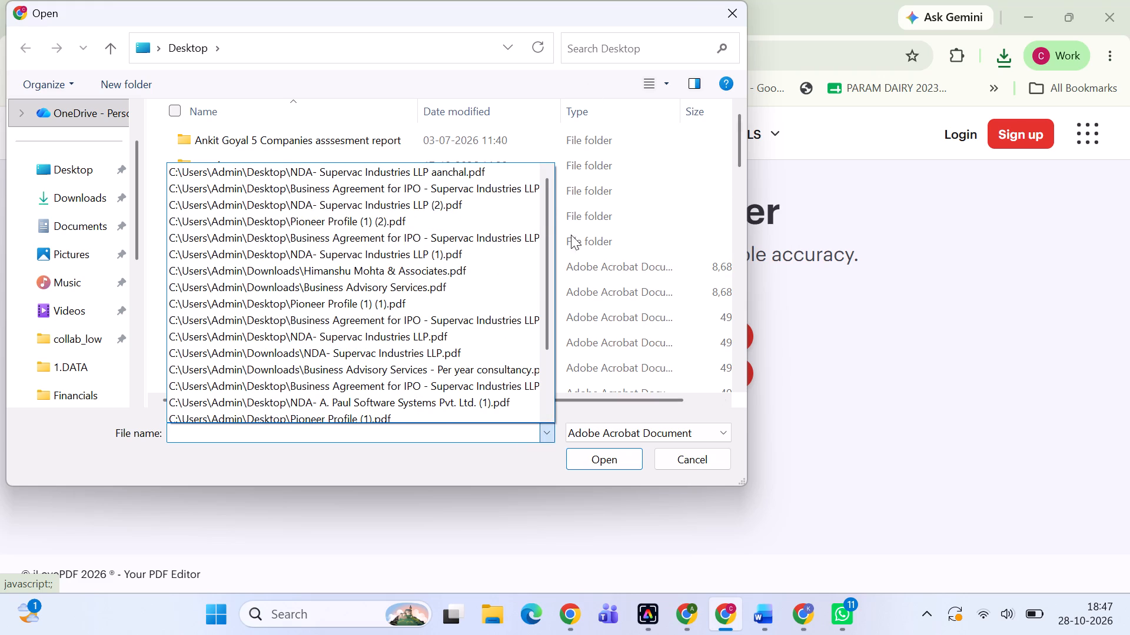
left_click(496, 171)
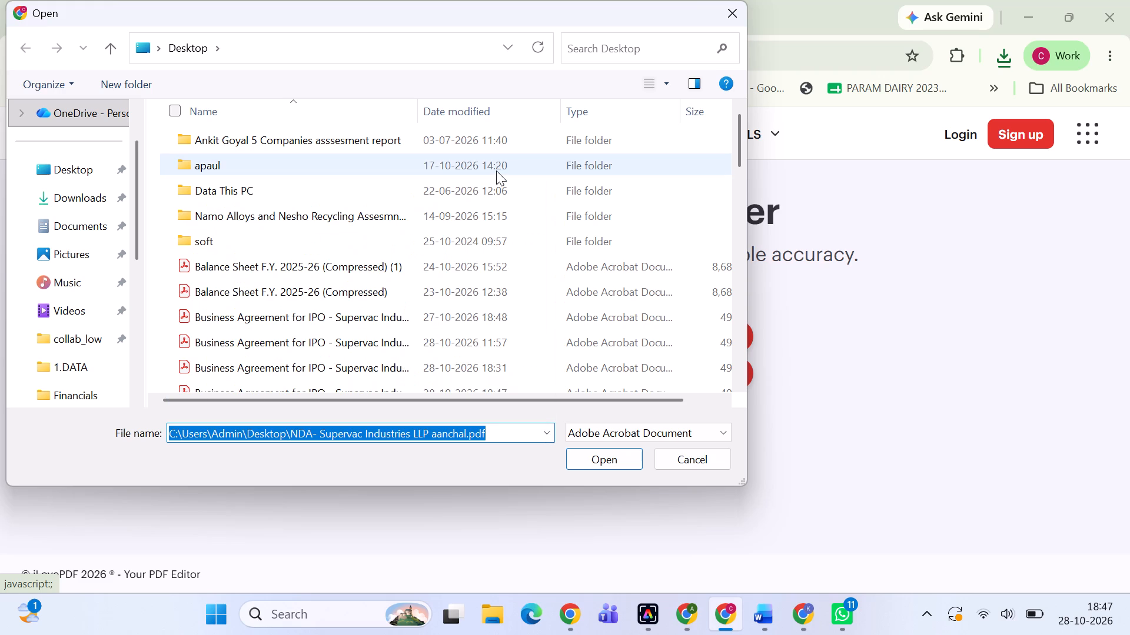
key("Return")
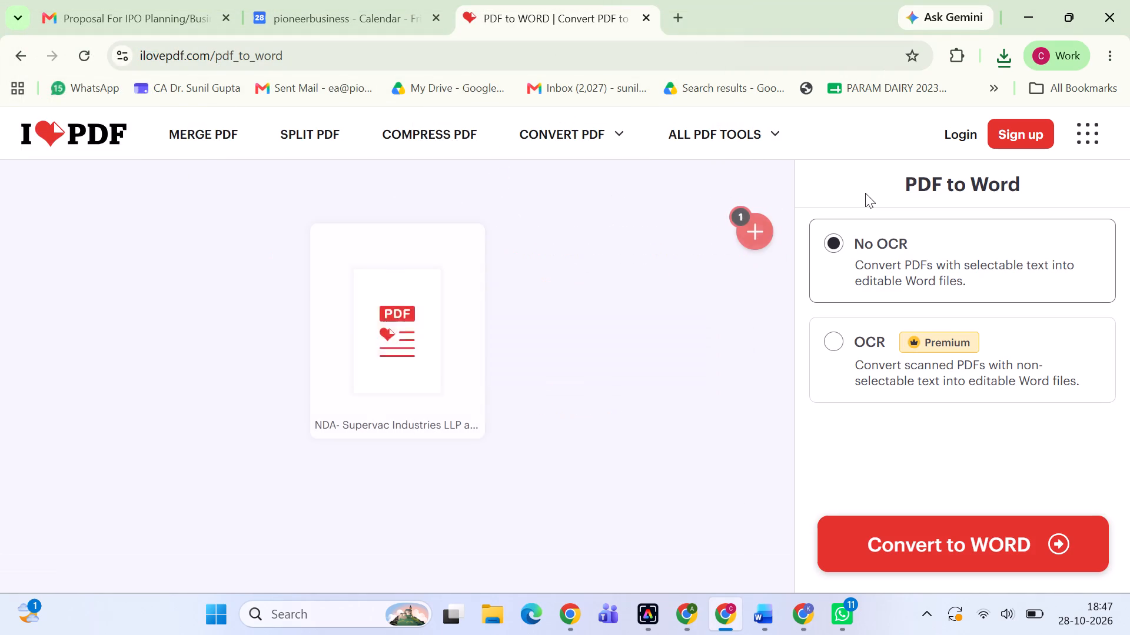
left_click(918, 546)
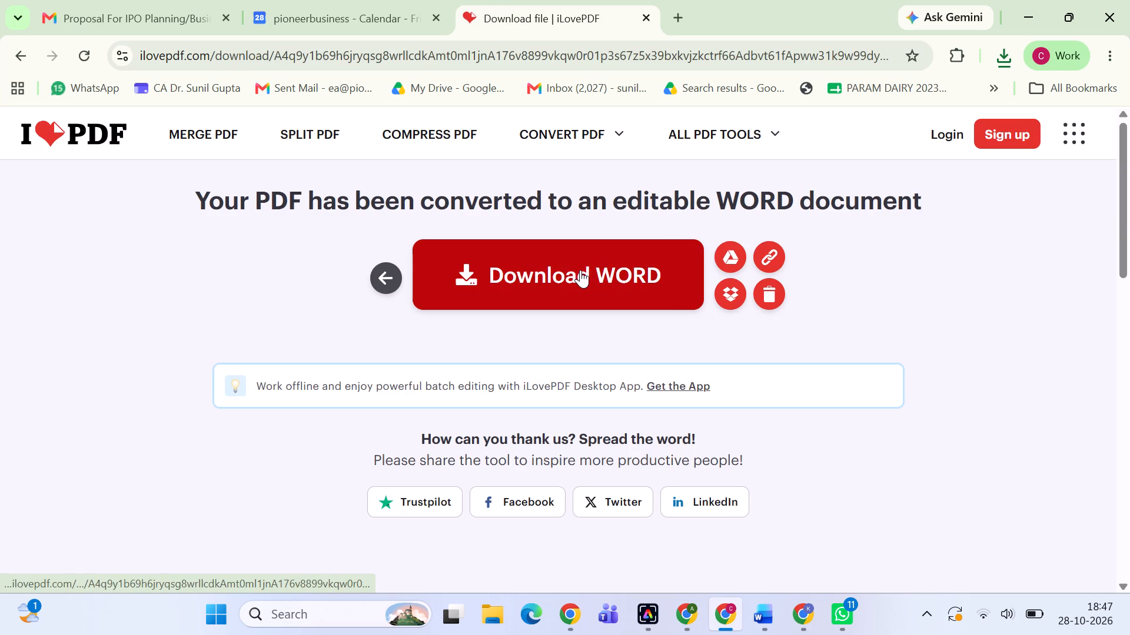
left_click(580, 270)
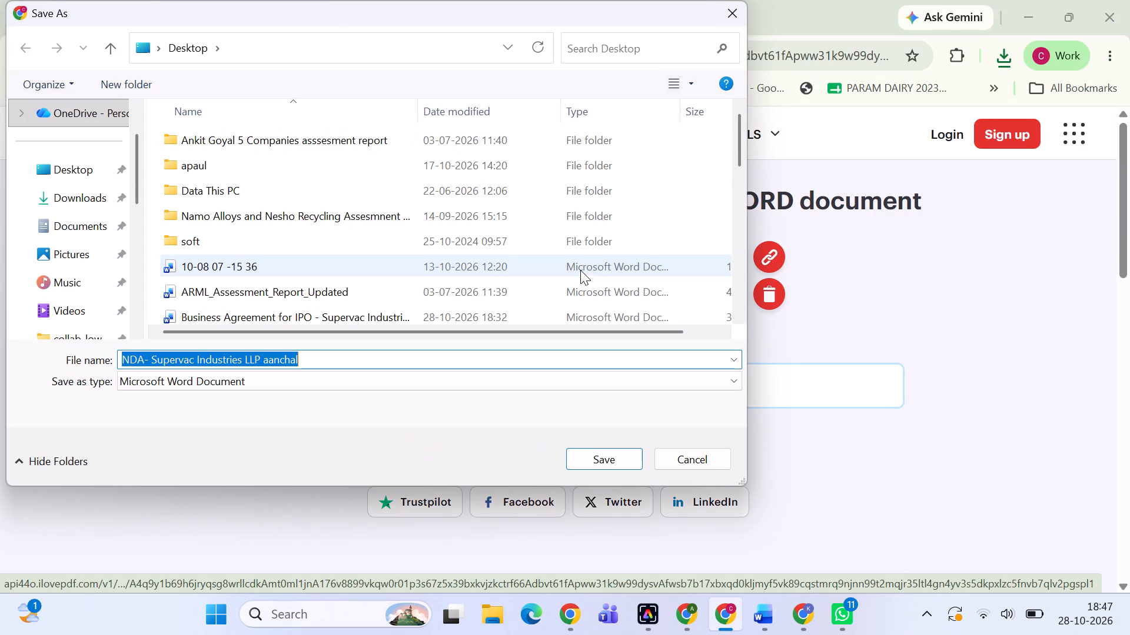
left_click(597, 451)
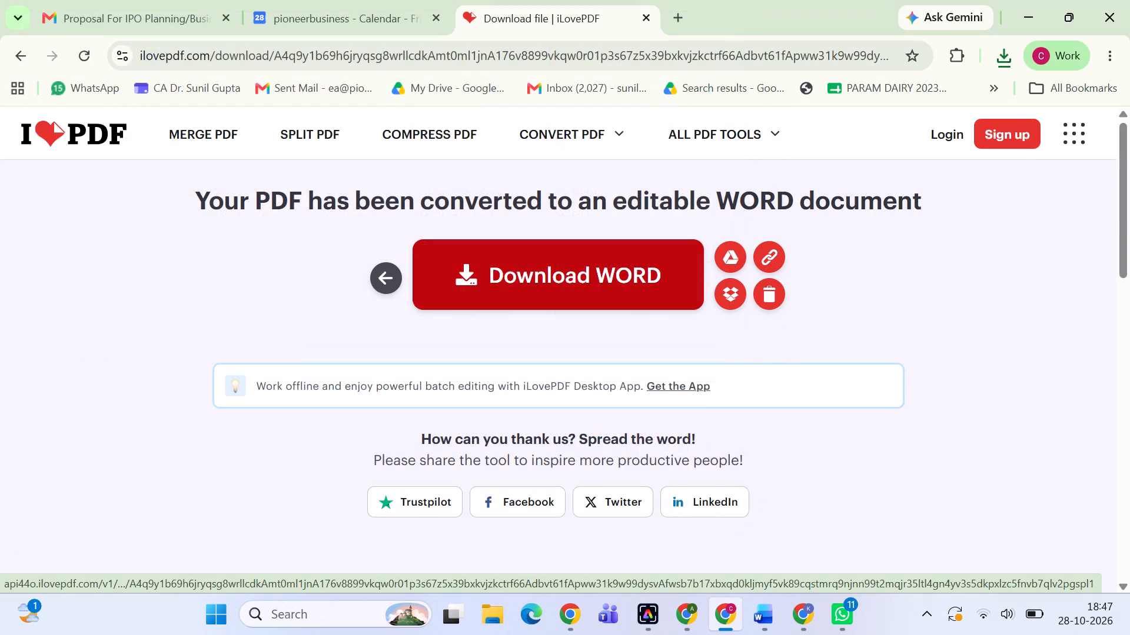
Convert the PDF "Business Agreement for IPO - Supervac Industries LLP aanchal" to Word and save it to the Desktop.
left_click(11, 48)
left_click(552, 369)
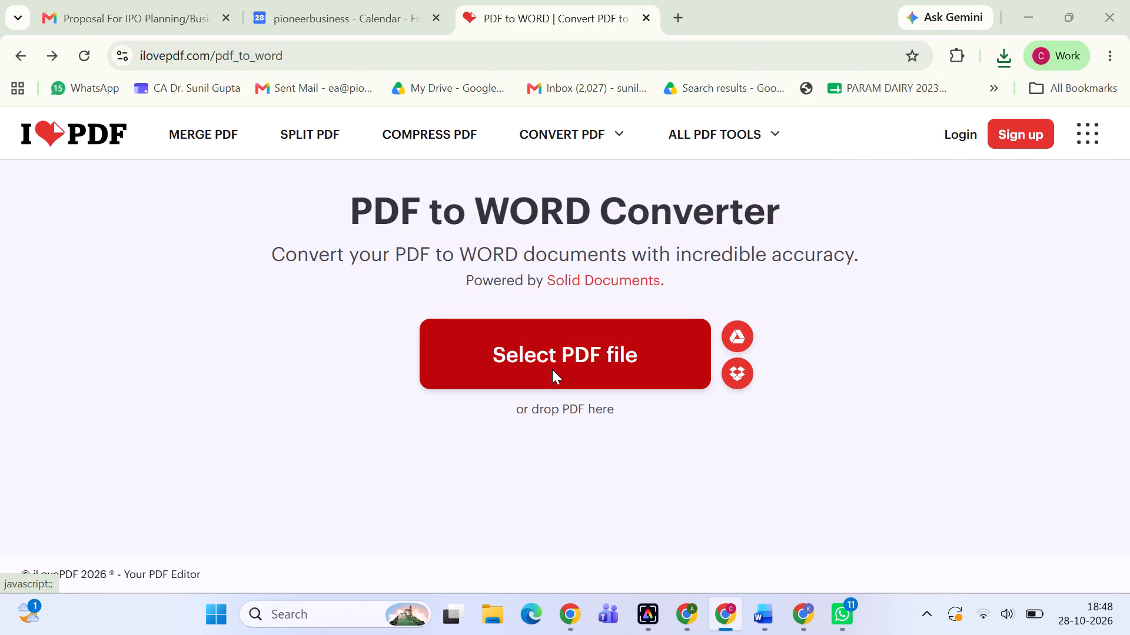
left_click(541, 438)
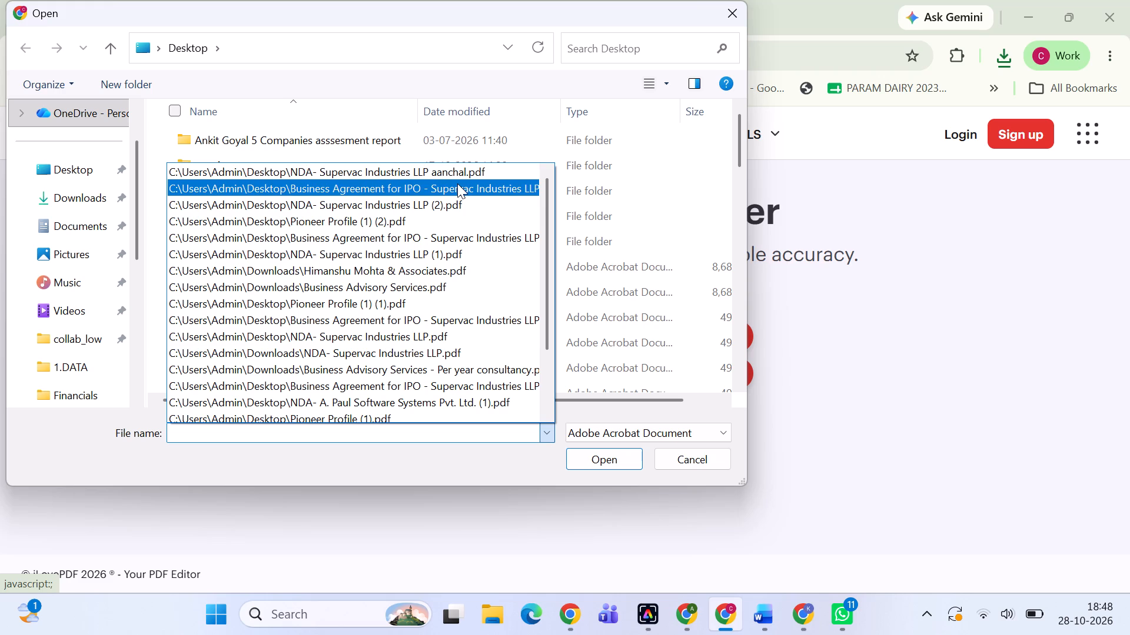
left_click(457, 183)
key("Return")
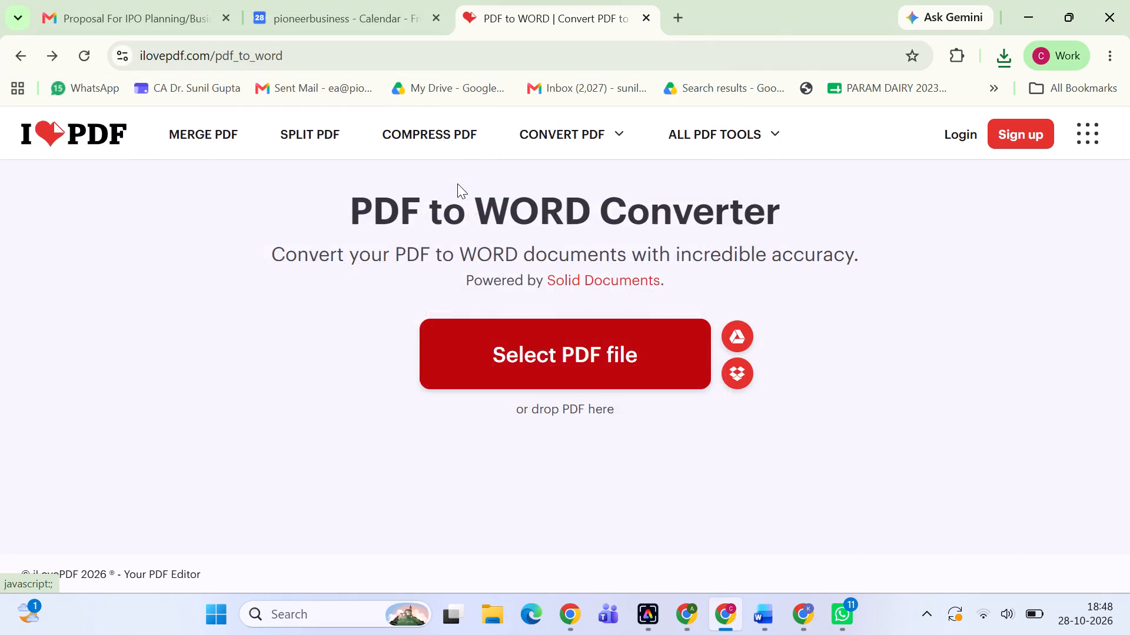
left_click(909, 556)
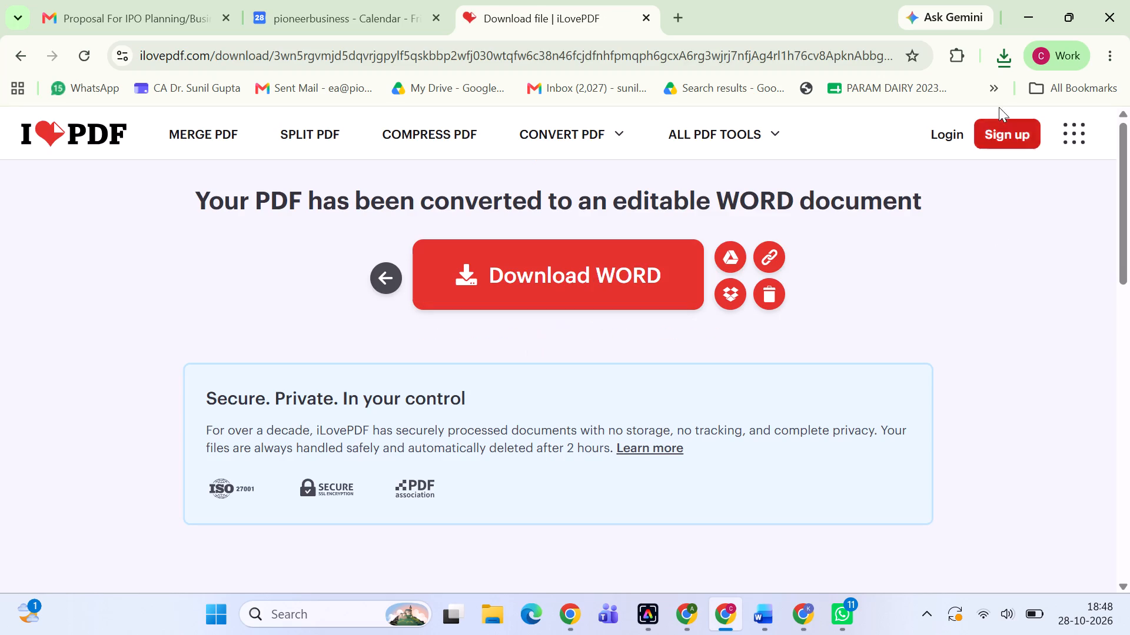
left_click(1001, 63)
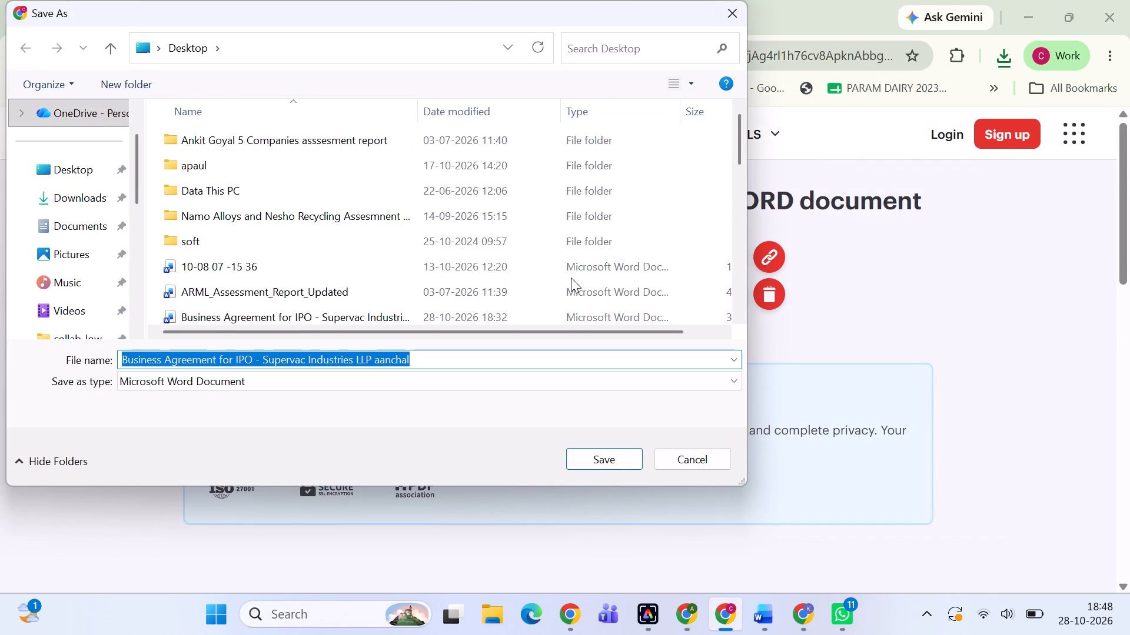
left_click(616, 454)
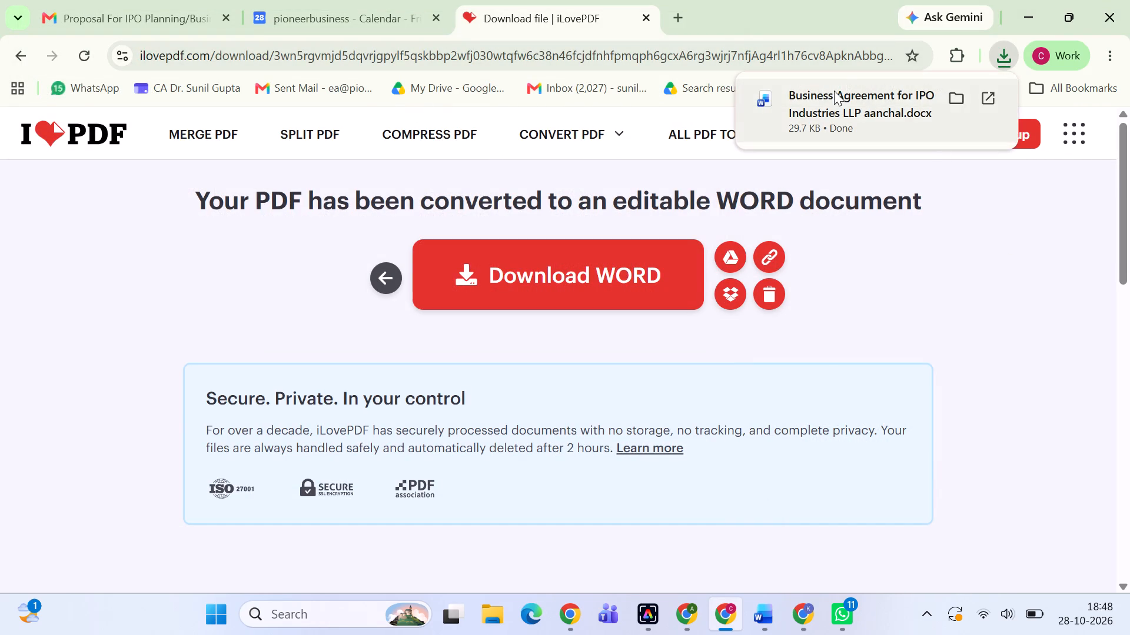
Open the downloaded Business Agreement for IPO document in Word and enable editing.
left_click(834, 91)
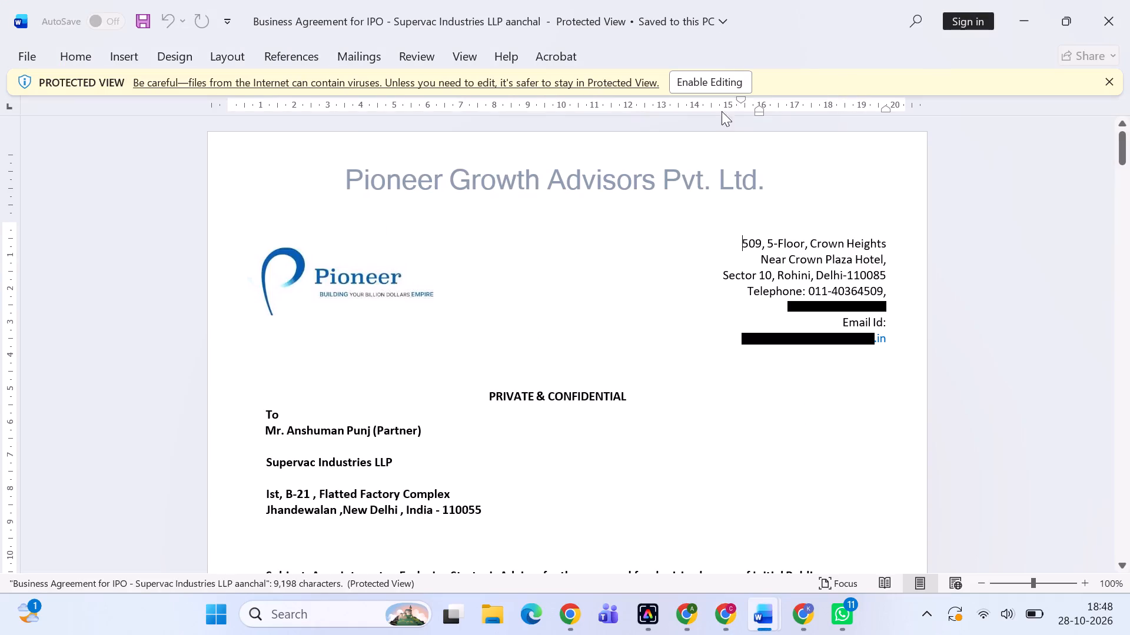
left_click(724, 73)
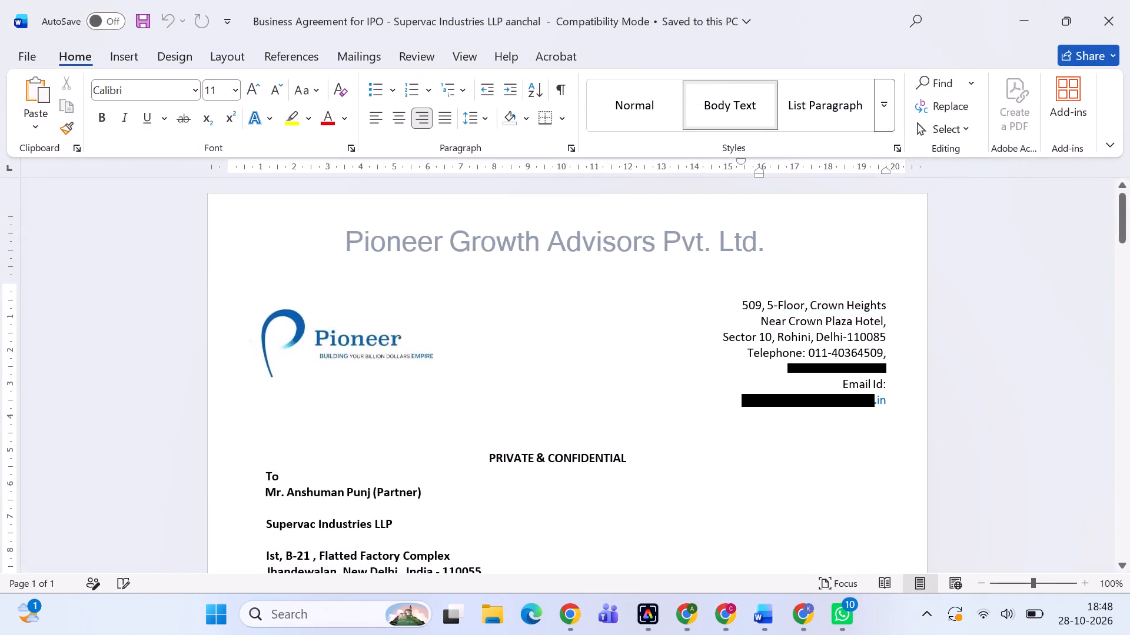
Close the older Business Advisory Services, NDA and Business Agreement documents, keeping the newly converted agreement open.
left_click(772, 603)
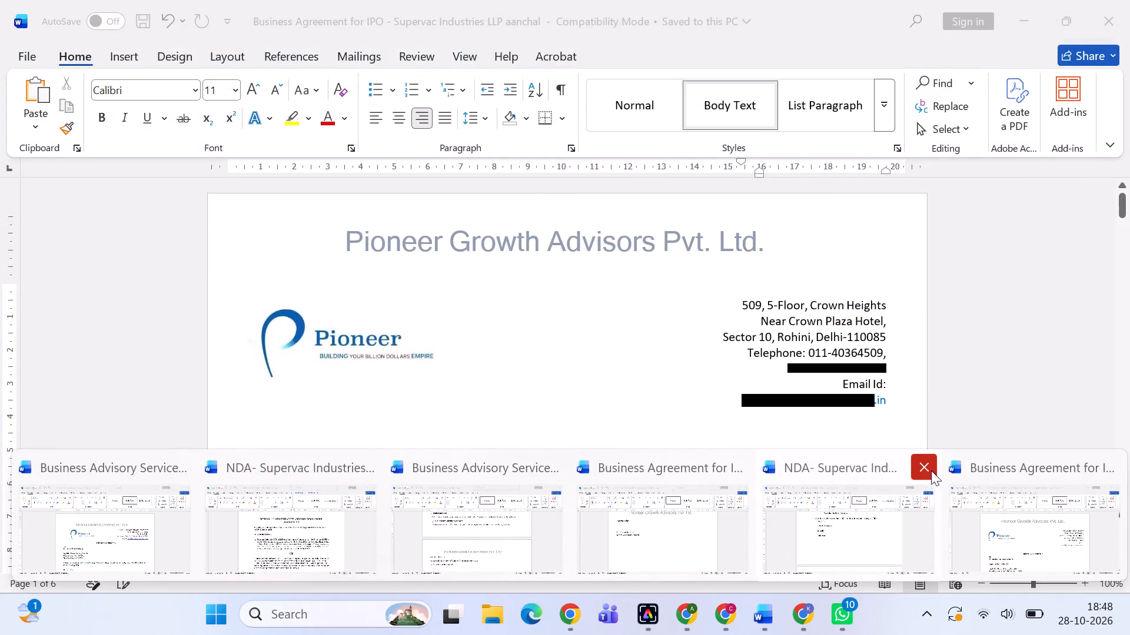
left_click(919, 463)
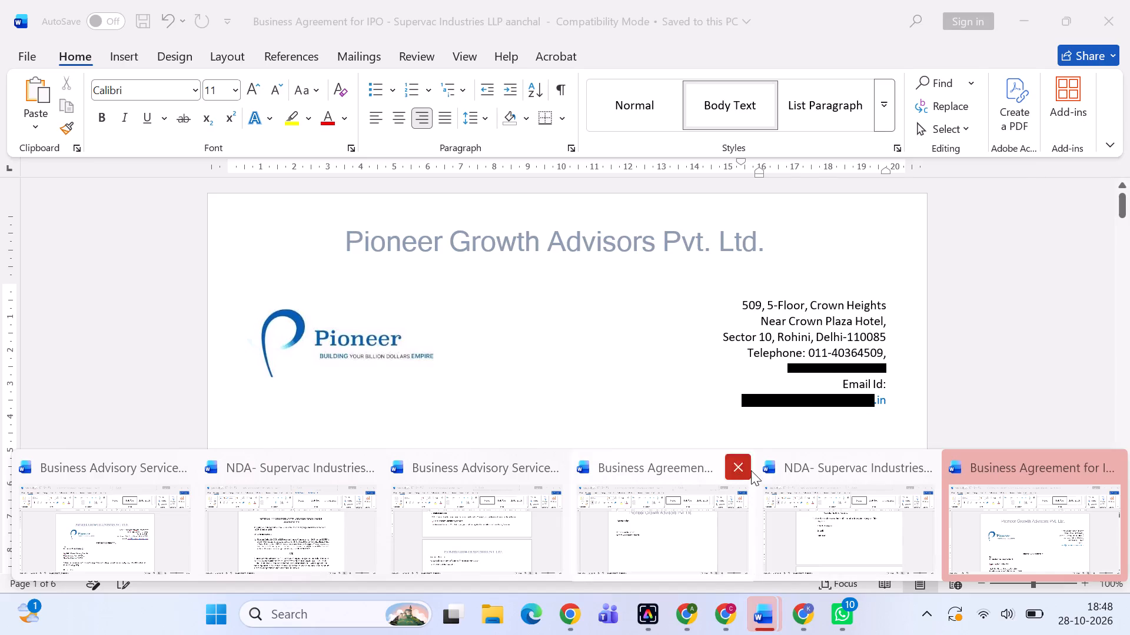
left_click(735, 463)
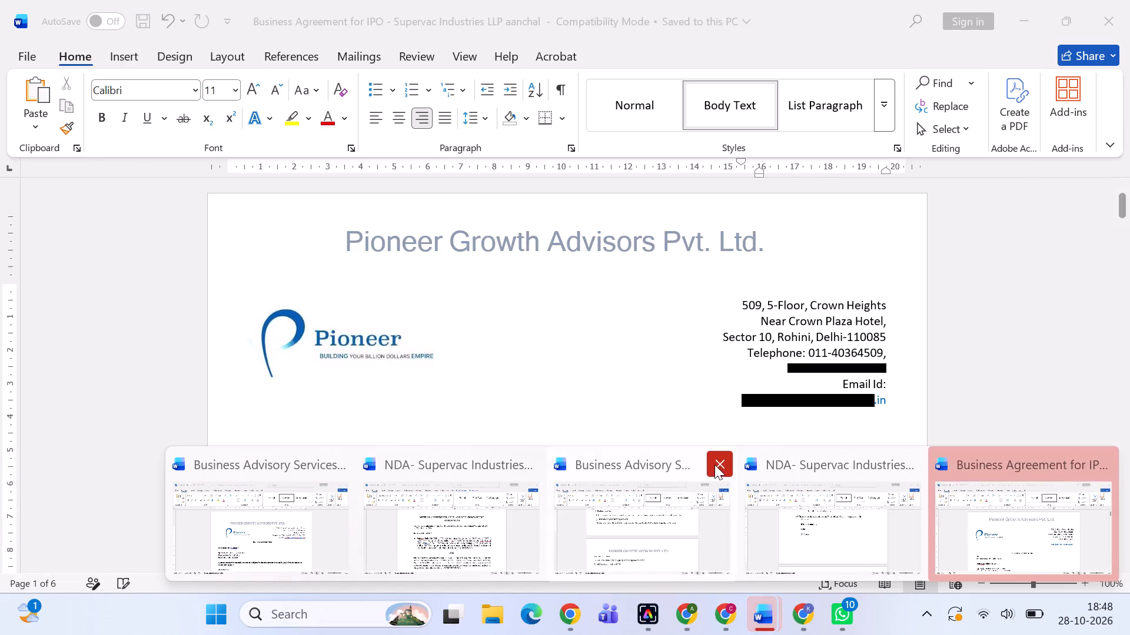
left_click(714, 464)
left_click(533, 465)
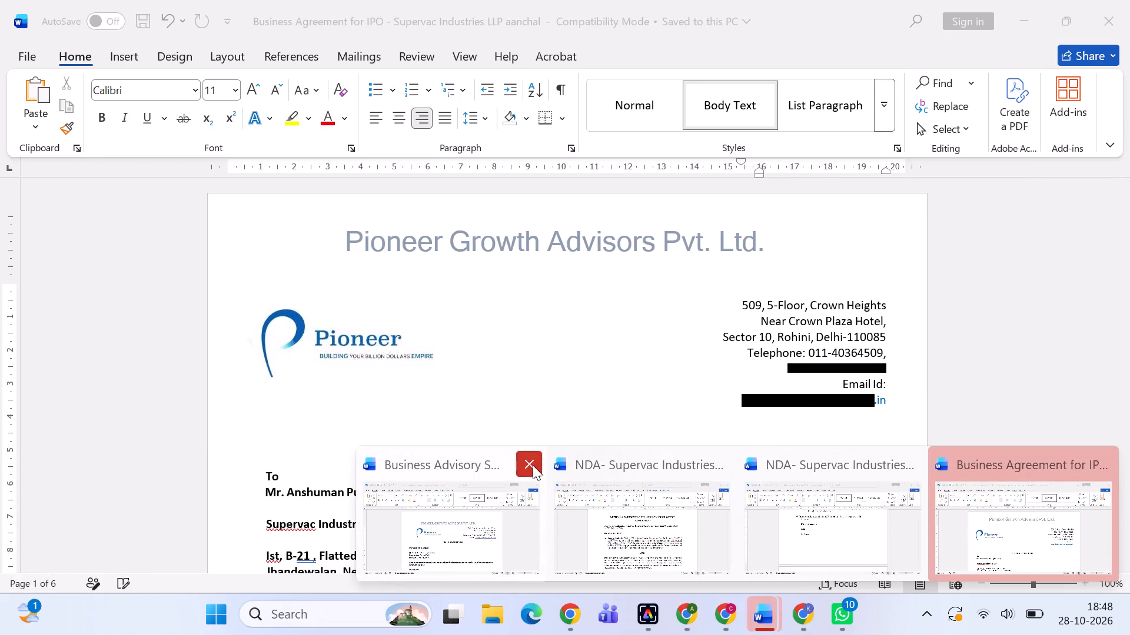
left_click(653, 457)
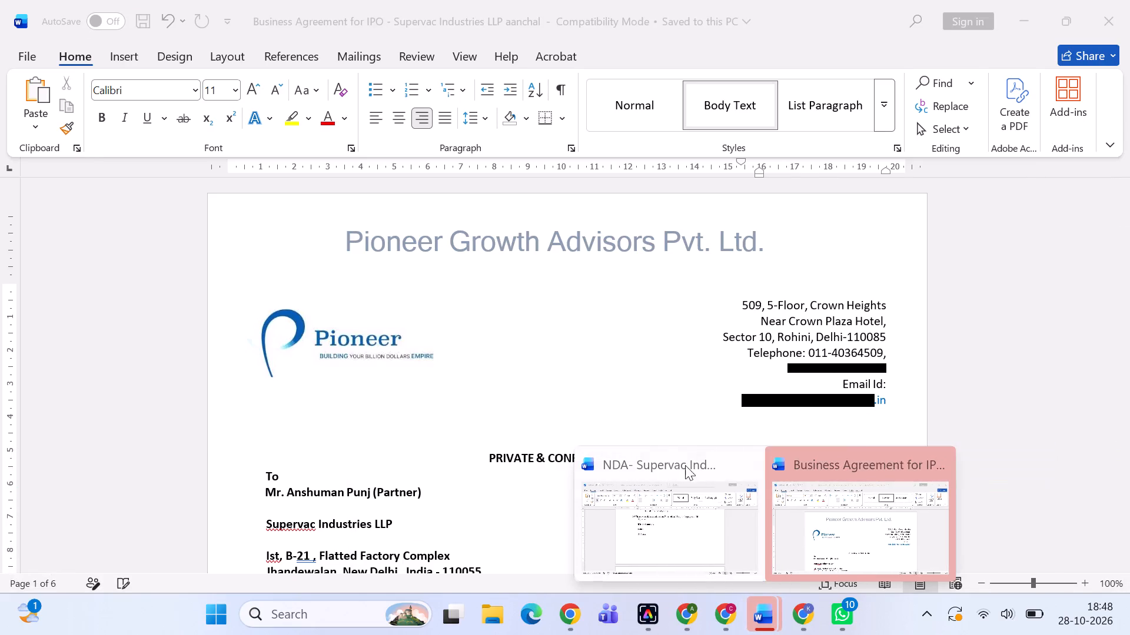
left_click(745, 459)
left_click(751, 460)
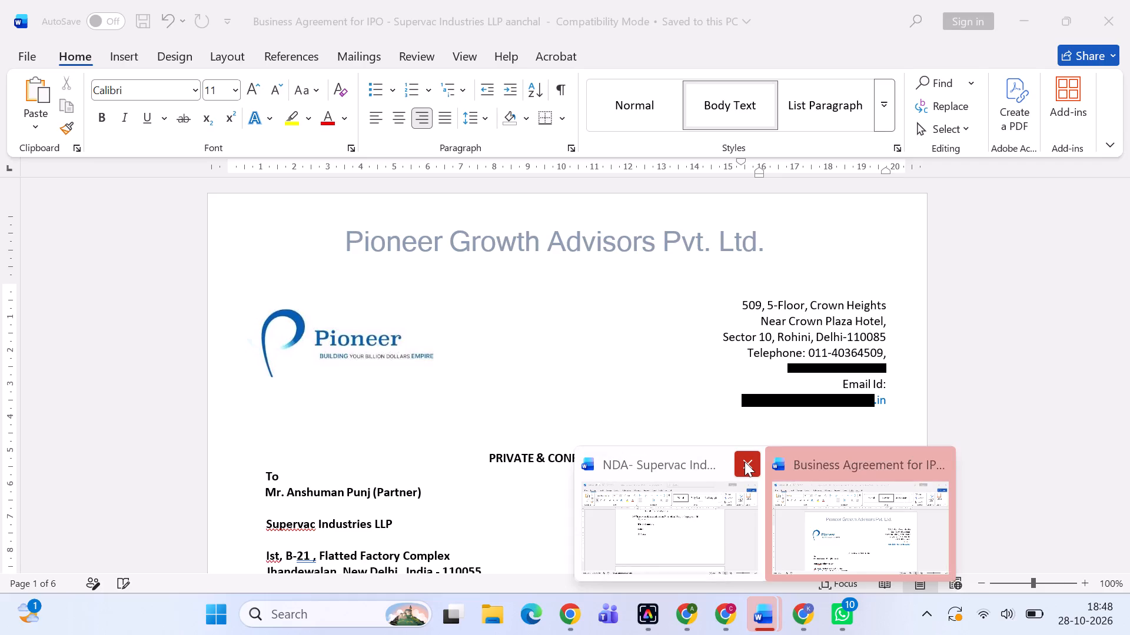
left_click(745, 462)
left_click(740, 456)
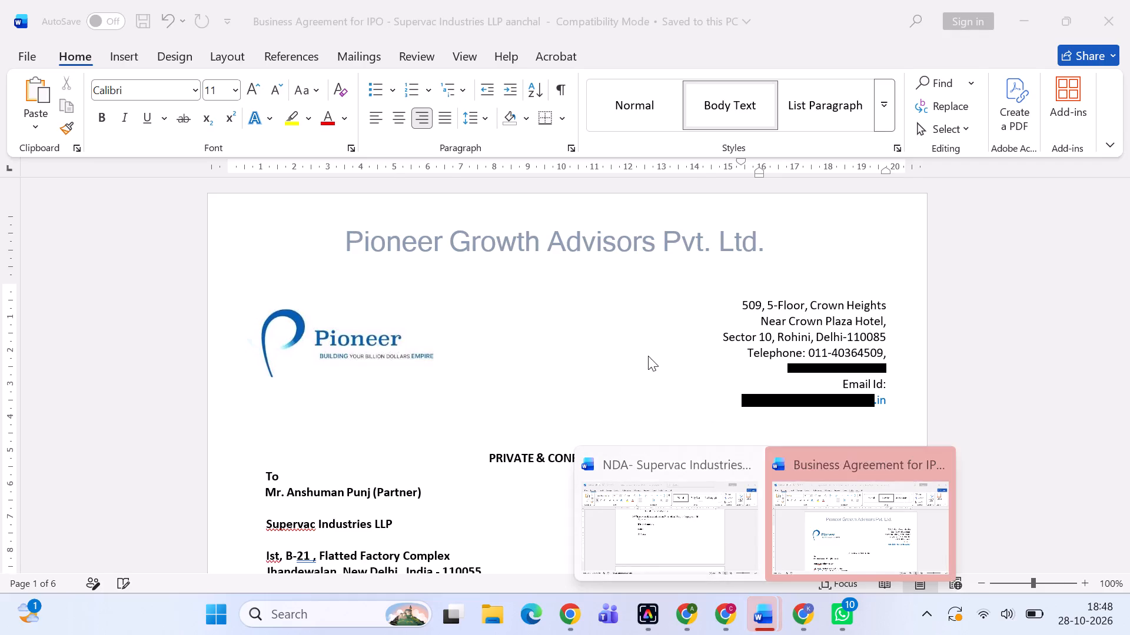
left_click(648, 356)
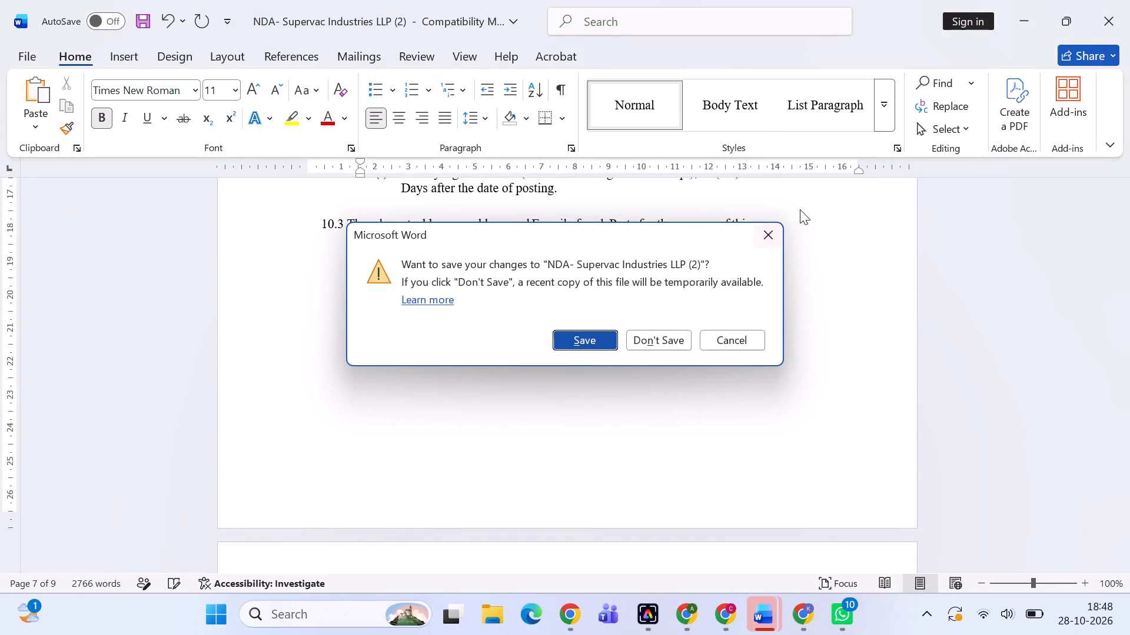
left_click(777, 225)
Return to the converted Business Agreement for IPO document and bring up its addressee block.
scroll(691, 316, "up", 6)
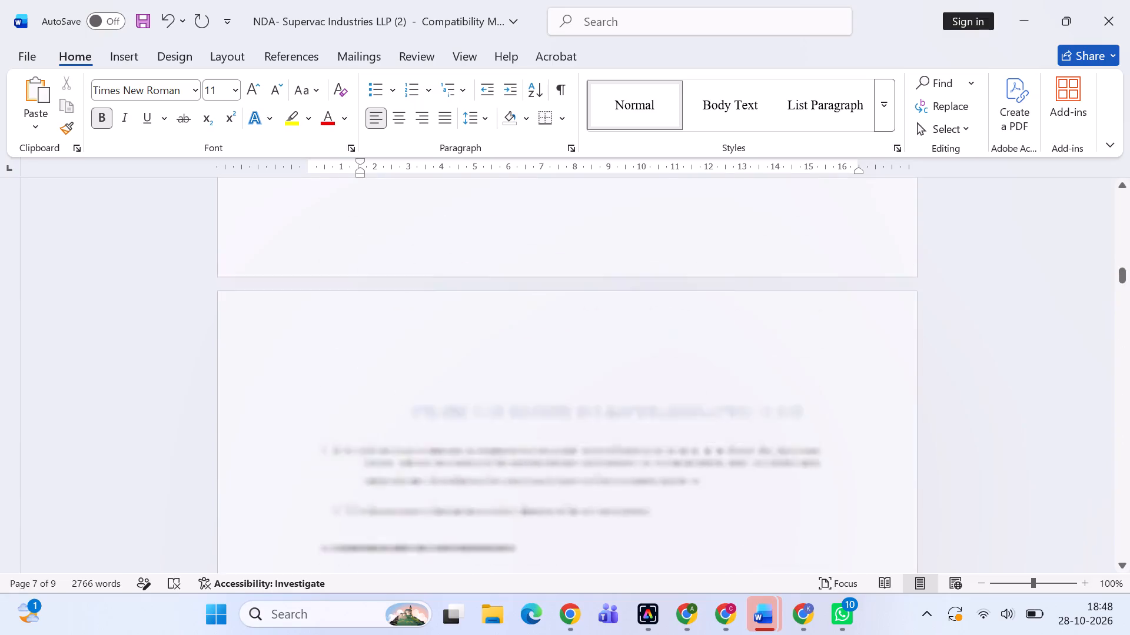
left_click(767, 600)
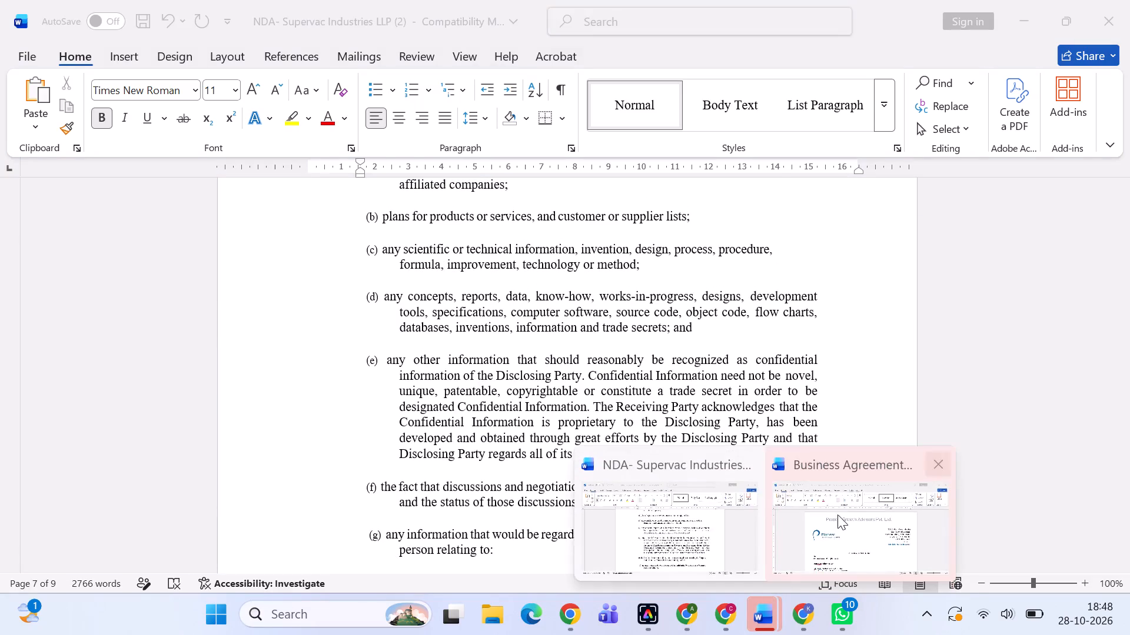
left_click(840, 519)
scroll(609, 398, "down", 1)
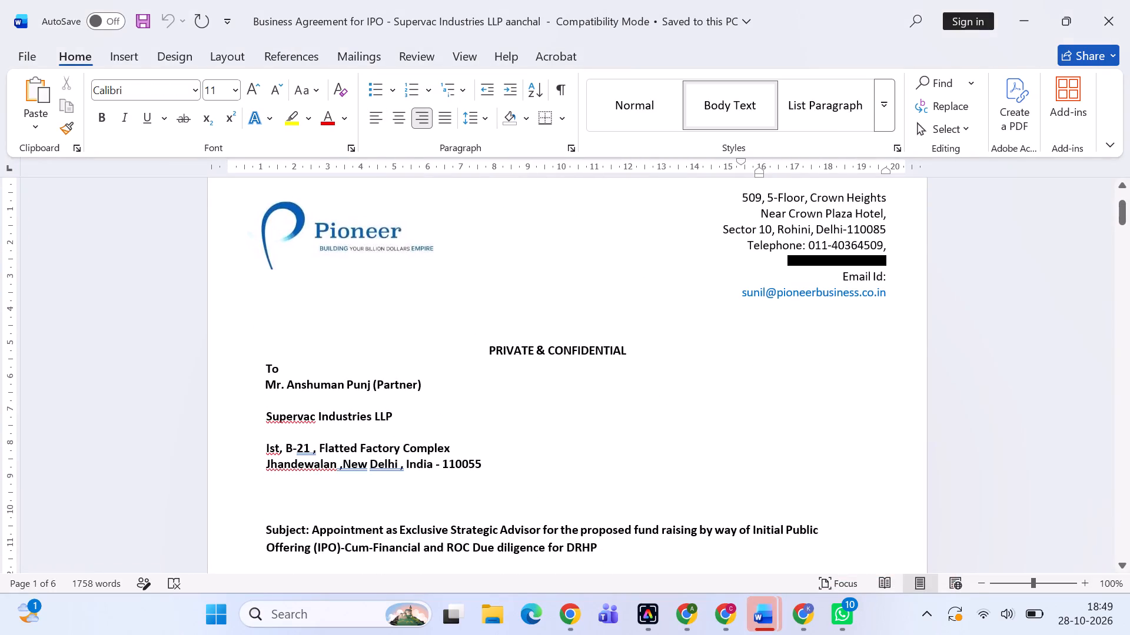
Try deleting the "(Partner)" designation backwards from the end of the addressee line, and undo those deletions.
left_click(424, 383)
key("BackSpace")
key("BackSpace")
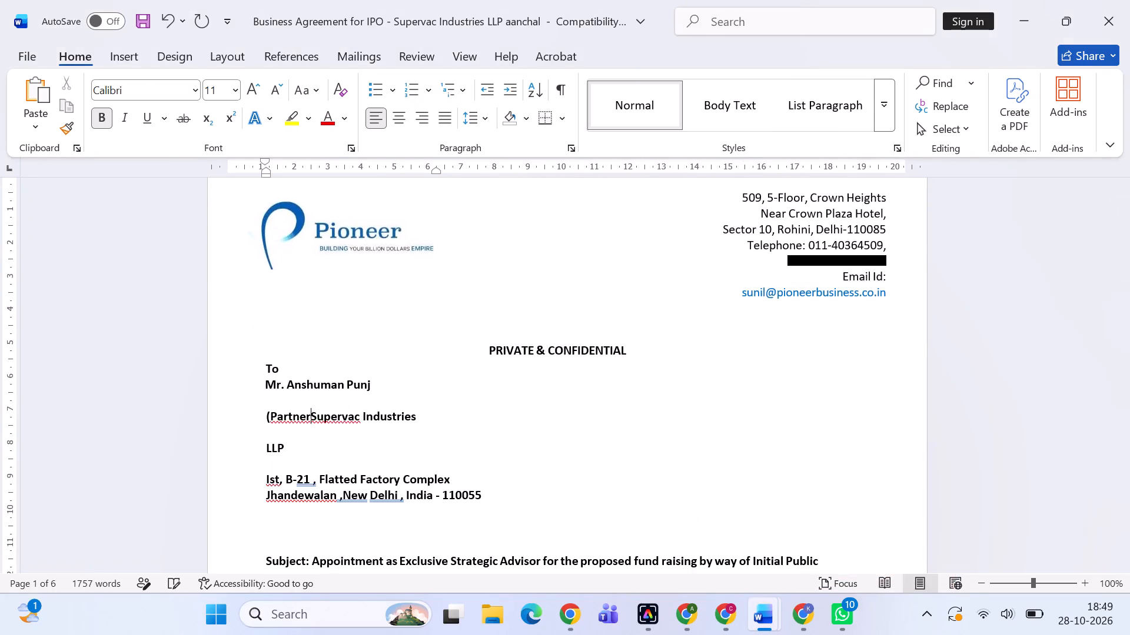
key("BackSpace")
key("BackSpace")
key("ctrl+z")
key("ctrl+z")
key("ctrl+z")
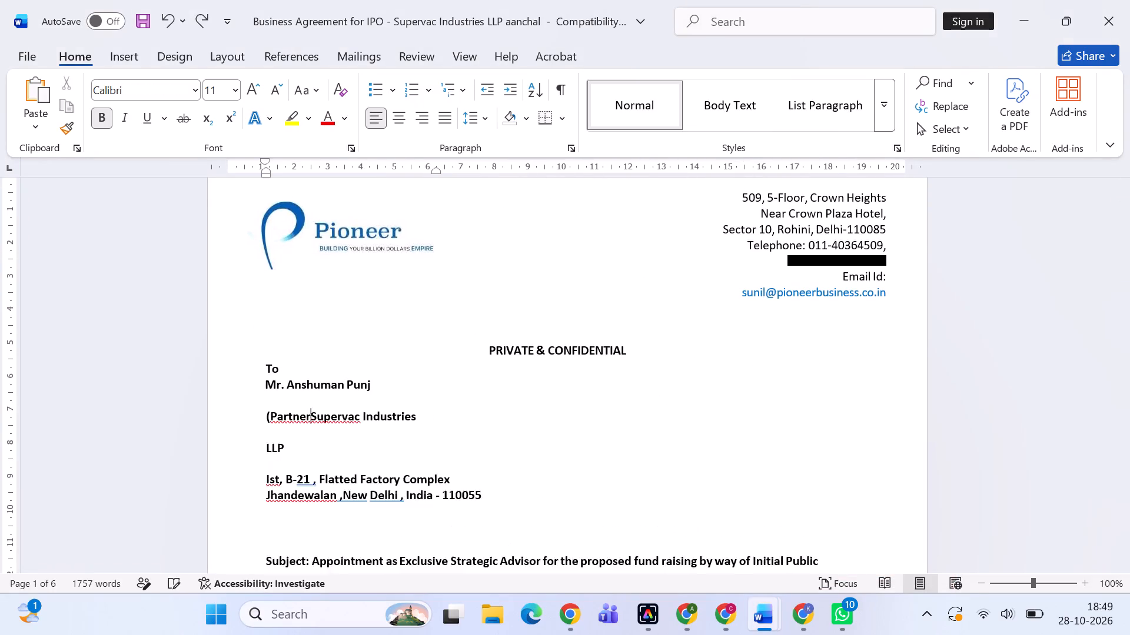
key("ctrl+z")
Delete the old addressee's title and name before "(Partner)" in the line below "To".
left_click(372, 381)
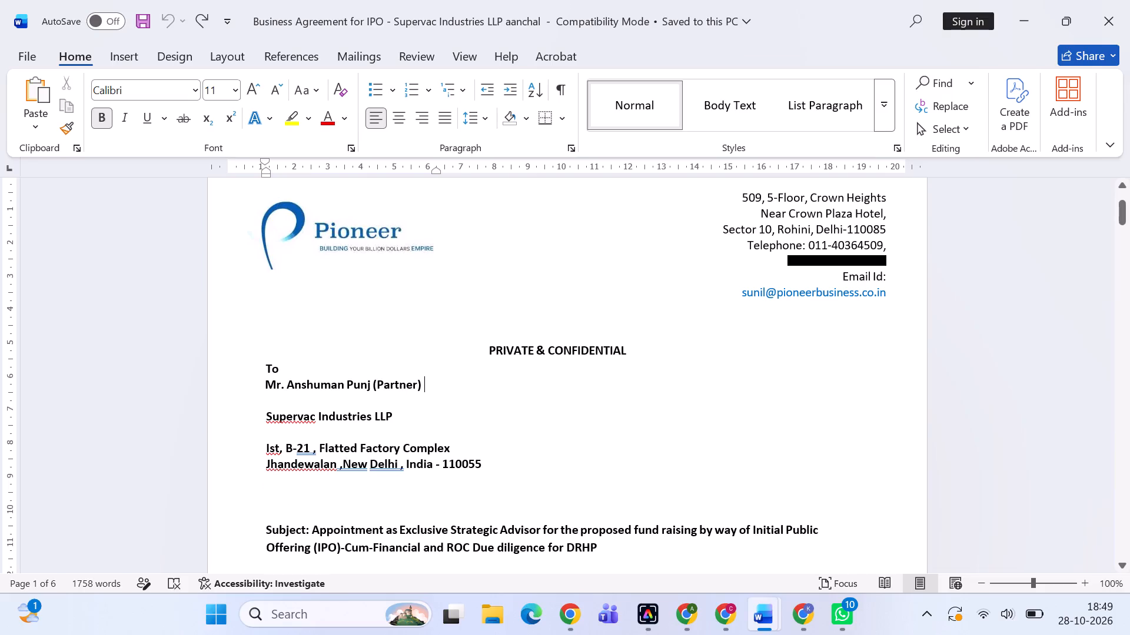
key("BackSpace")
key("BackSpace")
key("BackSpace")
key("BackSpace")
key("BackSpace")
key("BackSpace")
key("BackSpace")
key("BackSpace")
key("BackSpace")
key("BackSpace")
key("BackSpace")
key("BackSpace")
key("BackSpace")
key("BackSpace")
key("BackSpace")
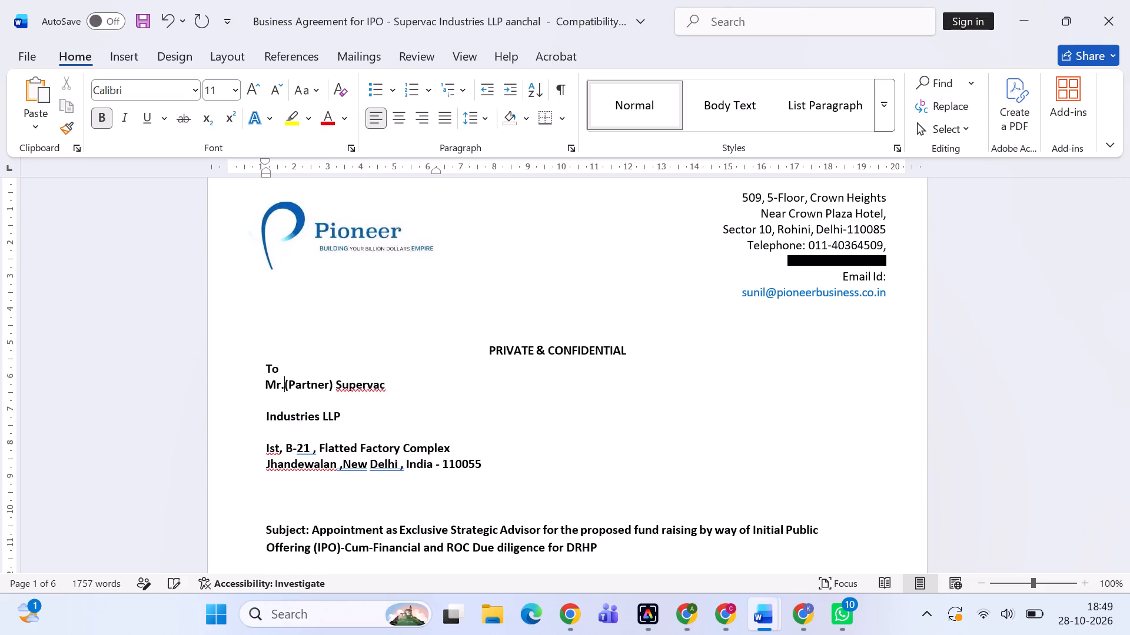
key("BackSpace")
key("BackSpace")
key("BackSpace")
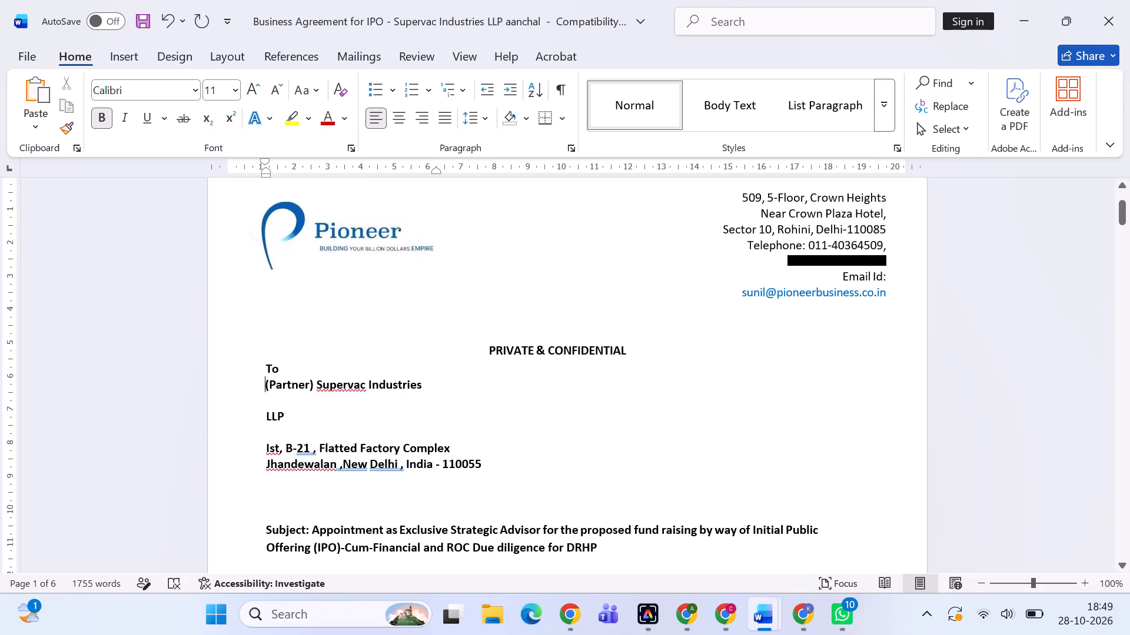
Delete the remaining "(Partner)" designation and the company name Supervac Industries LLP from the addressee block.
left_click_drag(424, 384, 261, 389)
key("BackSpace")
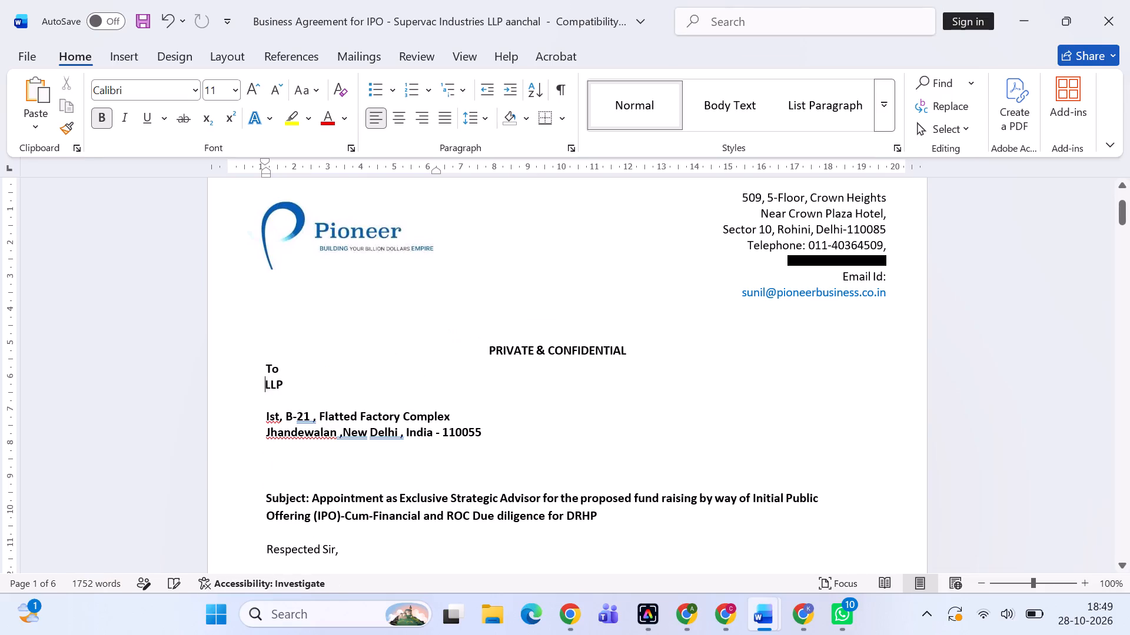
left_click_drag(291, 390, 262, 387)
key("BackSpace")
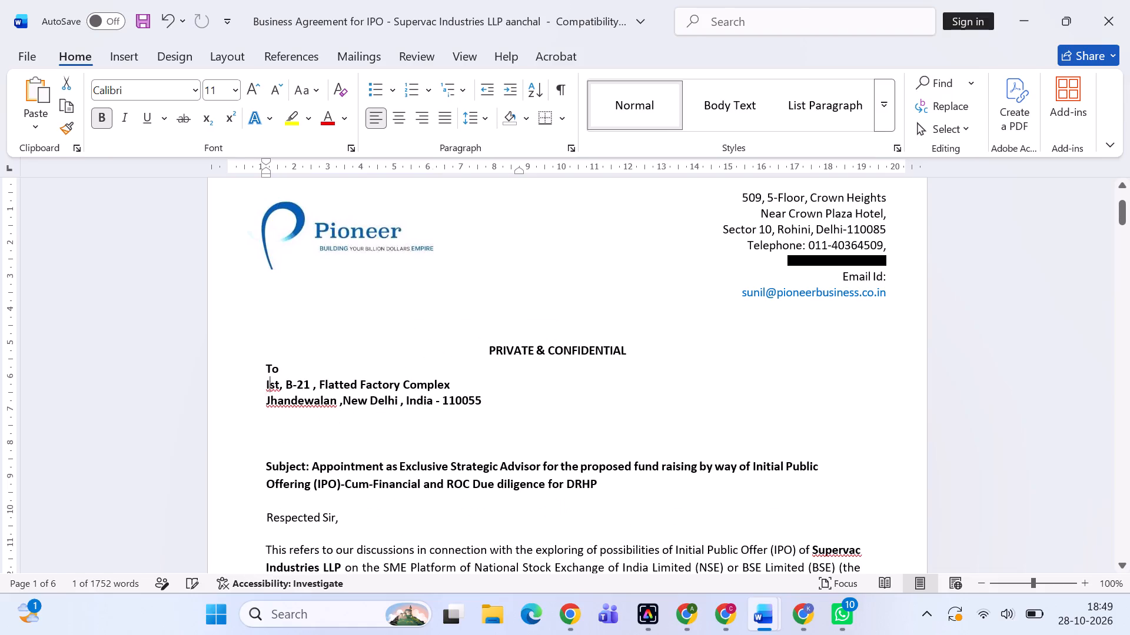
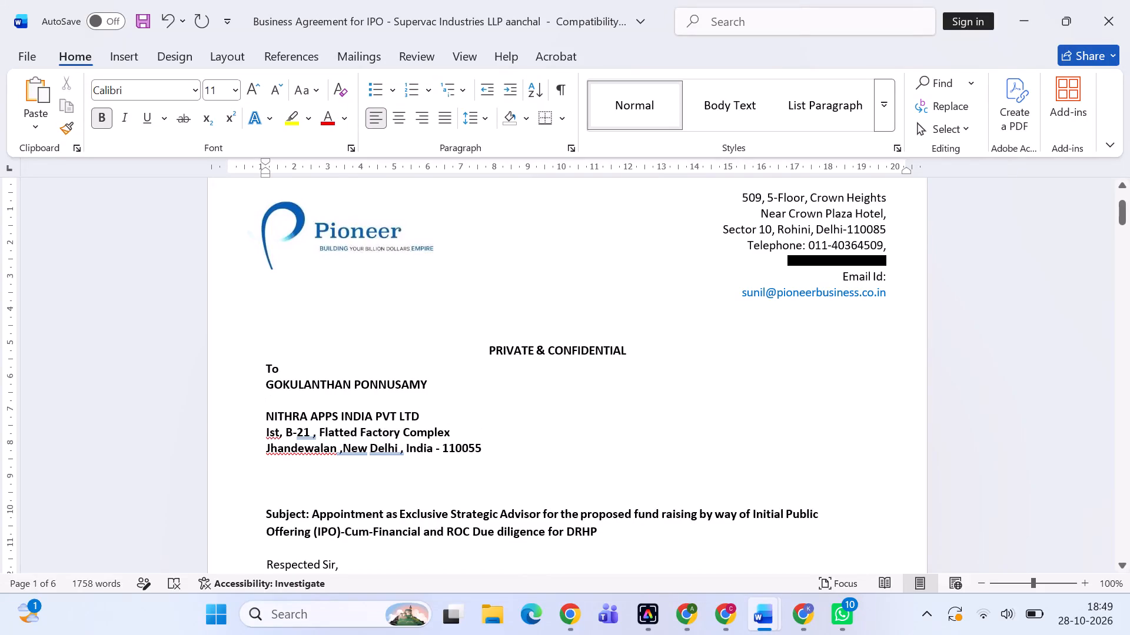
Insert a blank line between the company name NITHRA APPS INDIA PVT LTD and the address lines in the addressee block.
key("shift+Return")
Select the old address text in the addressee block, starting from the end of the "Jhandewalan, New Delhi" line.
left_click_drag(485, 466, 468, 466)
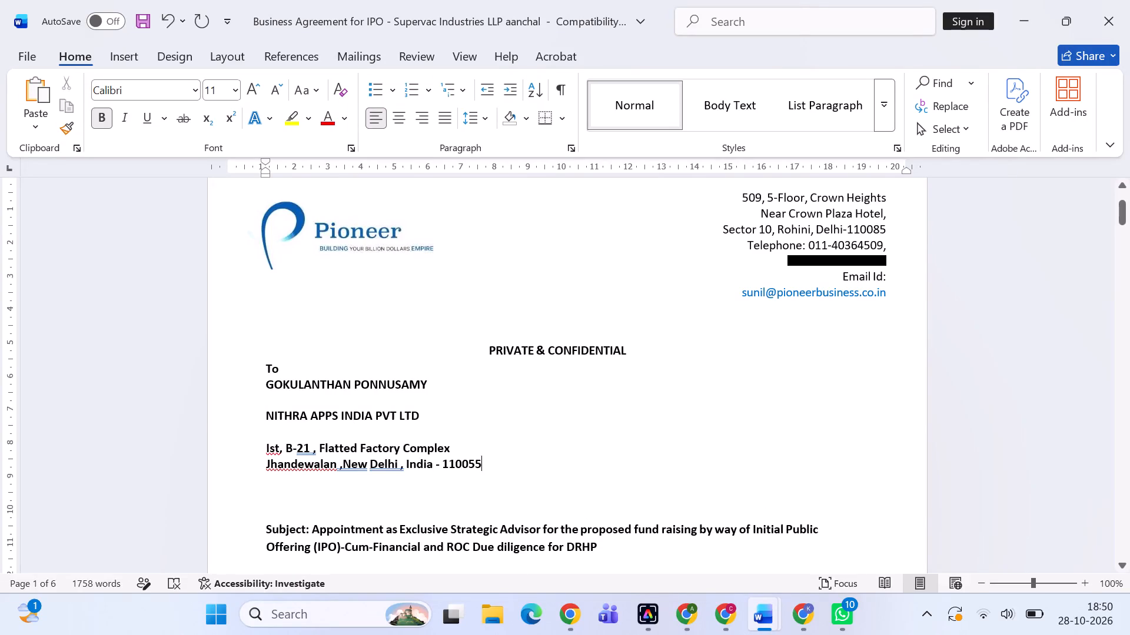
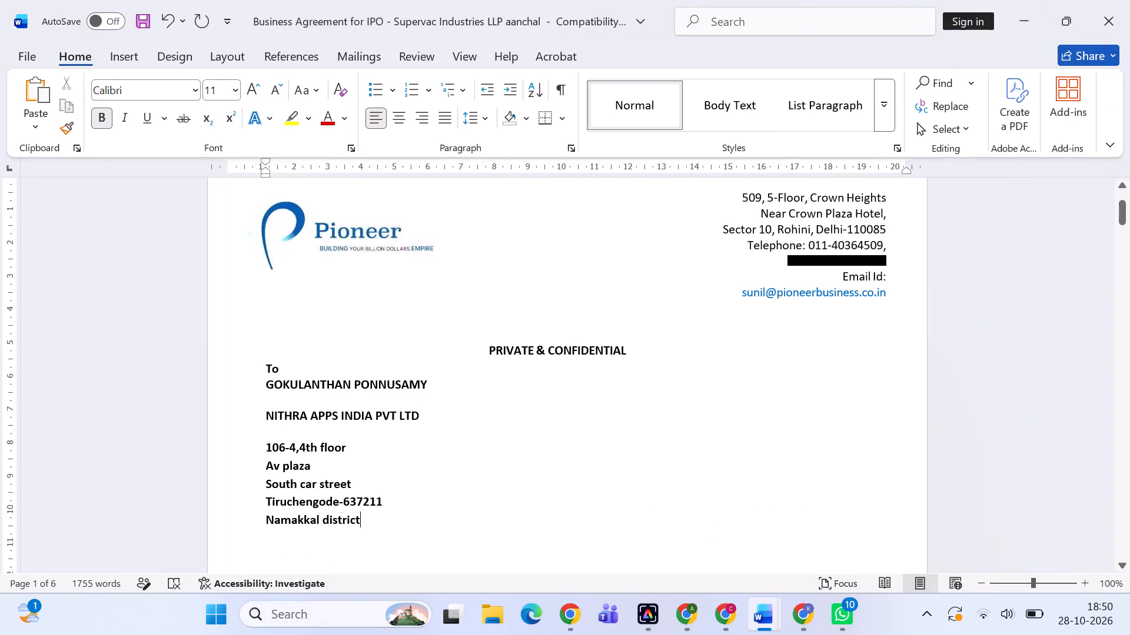
Insert a blank line between "To" and the addressee's name.
scroll(414, 460, "down", 1)
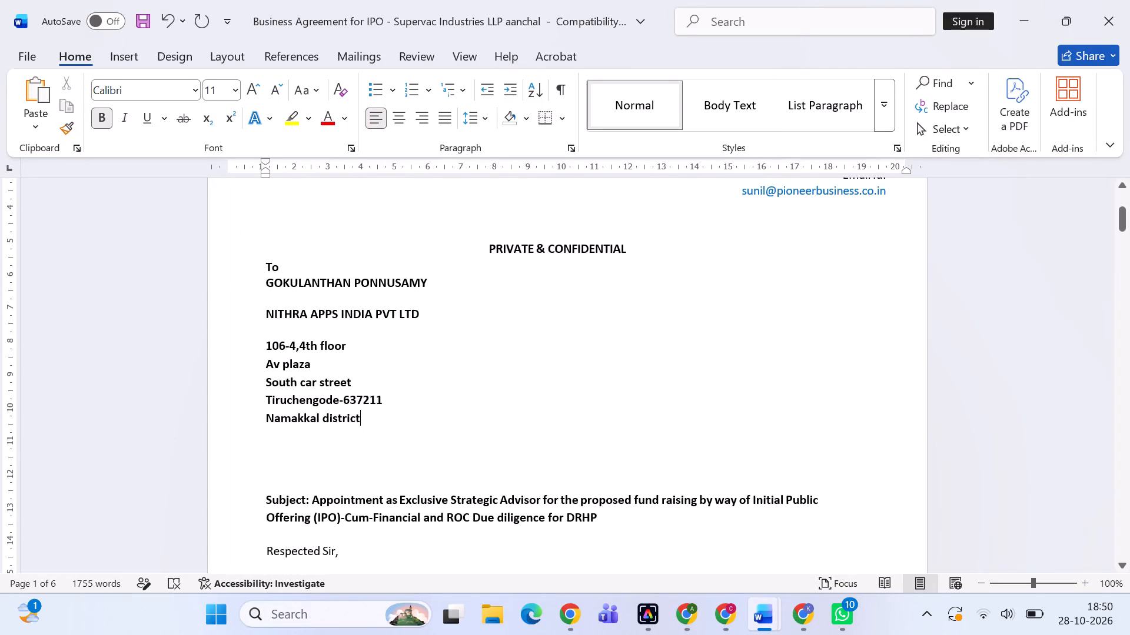
left_click(296, 260)
key("shift+Return")
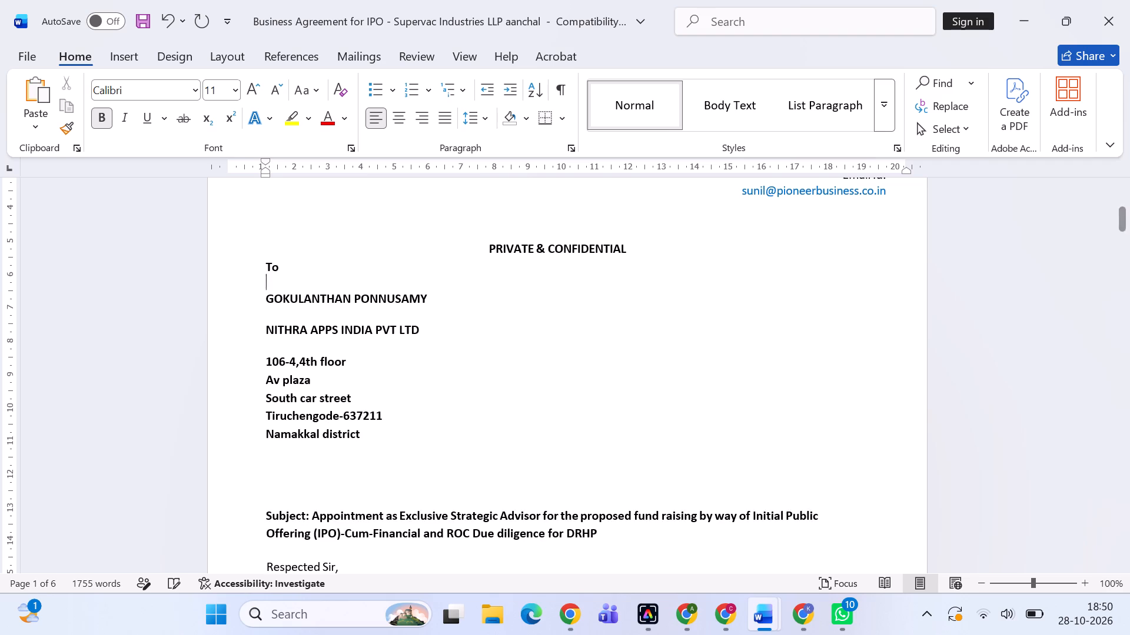
Add the designation "( Director )" after the addressee's name.
left_click(454, 296)
type("( Director )")
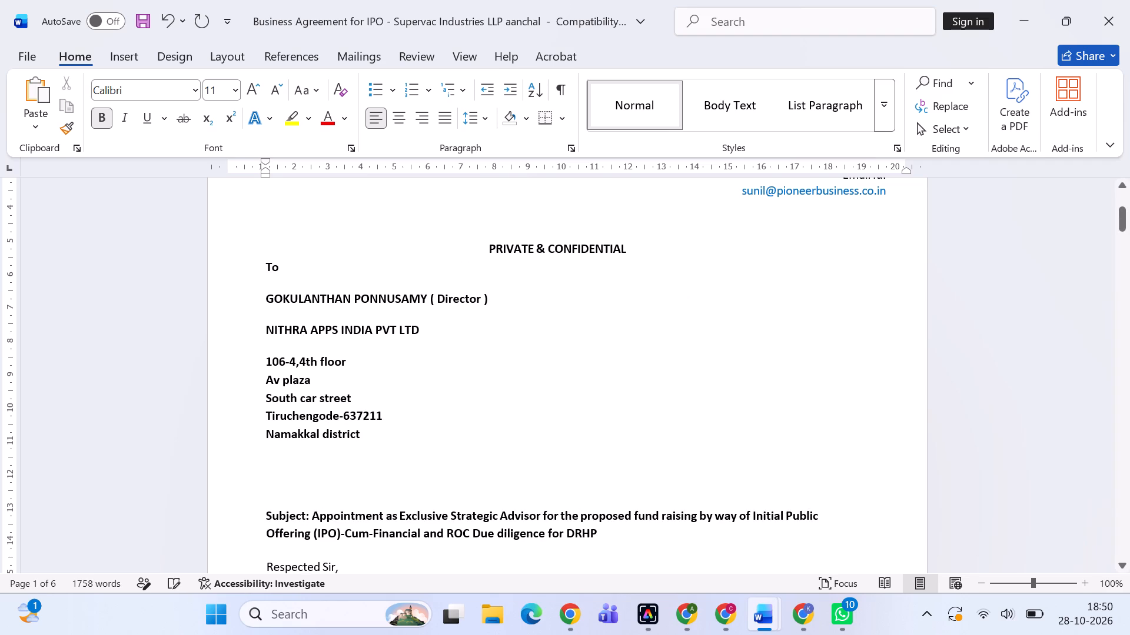
Change the company name line and the addressee's name line to Capitalize Each Word case.
left_click_drag(432, 333, 268, 329)
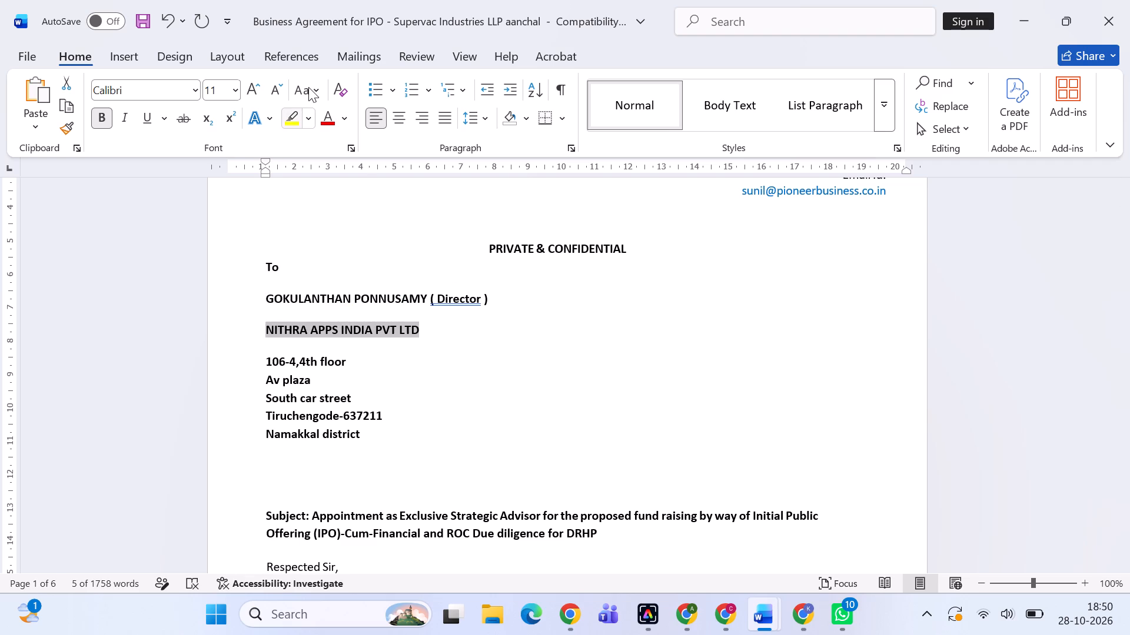
left_click(308, 87)
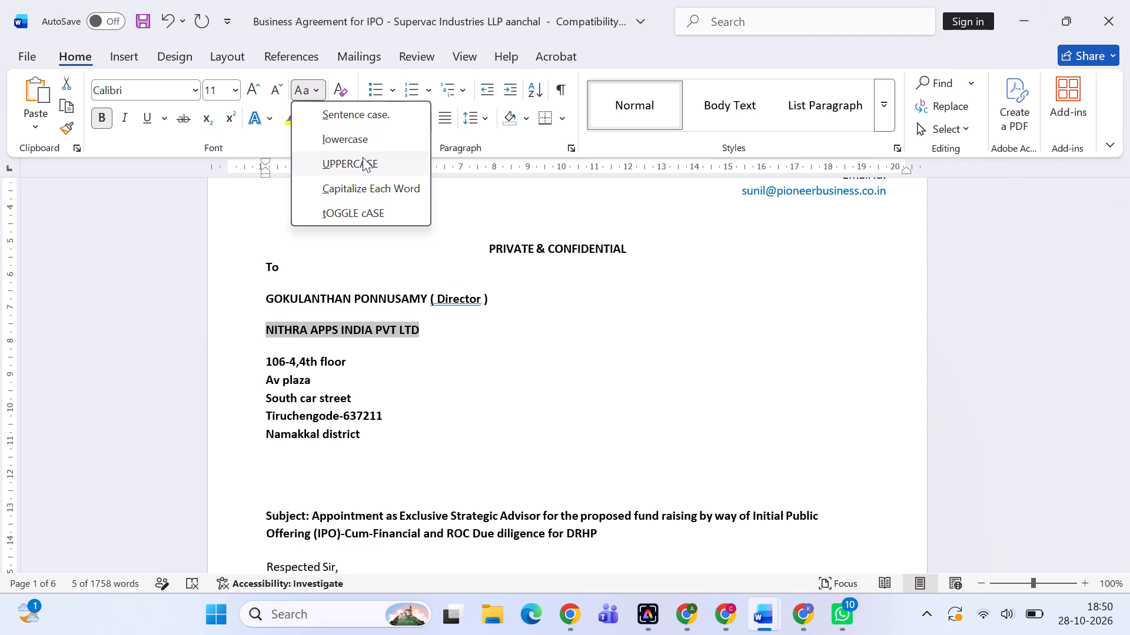
left_click(374, 182)
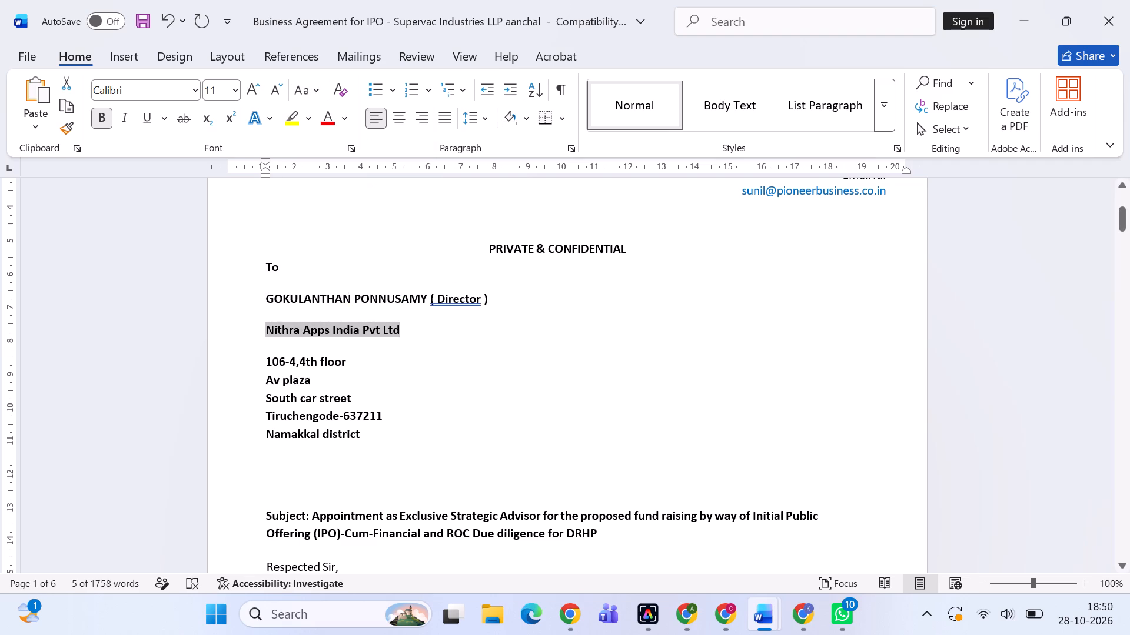
left_click(495, 311)
left_click_drag(501, 299, 249, 301)
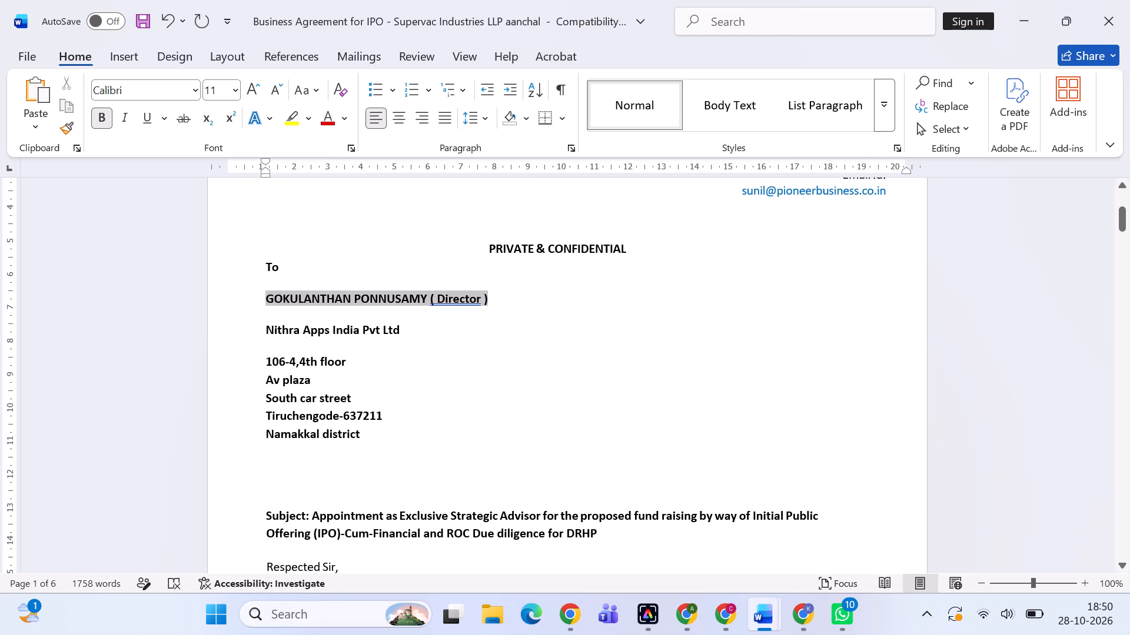
left_click_drag(249, 301, 250, 301)
left_click(310, 85)
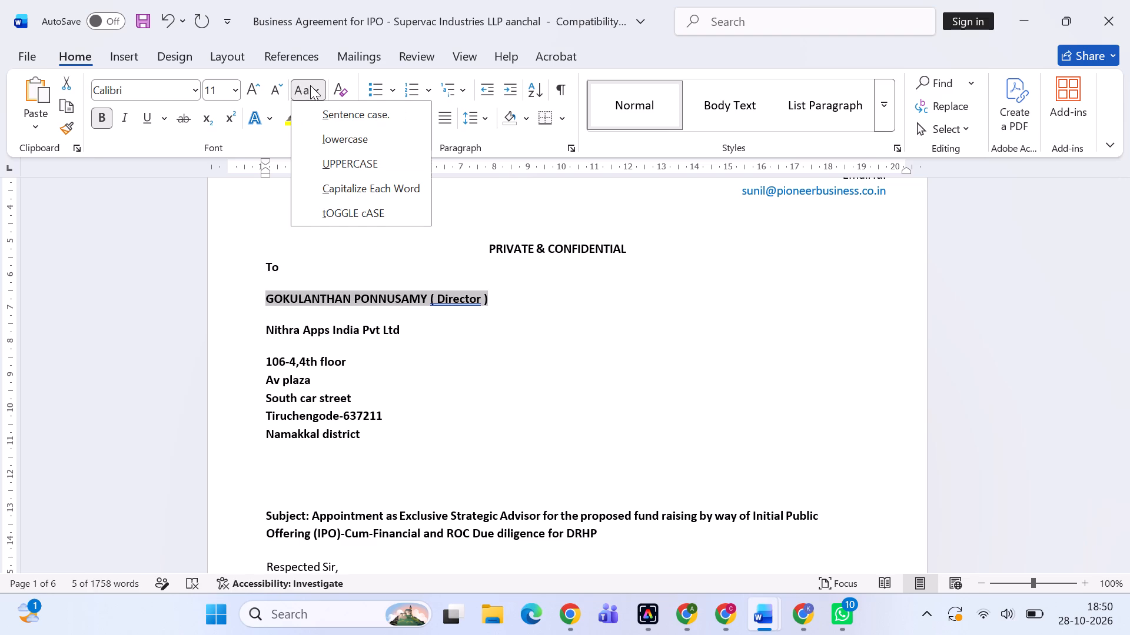
left_click(365, 183)
left_click(445, 367)
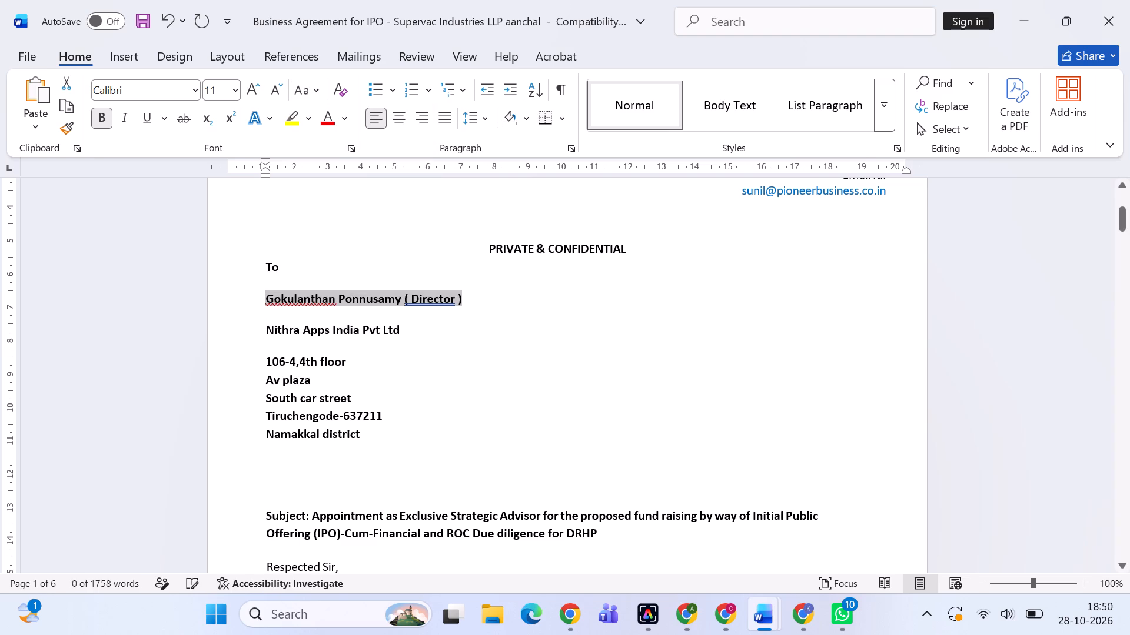
Copy the address lines below the company name in the addressee block.
scroll(443, 439, "down", 1)
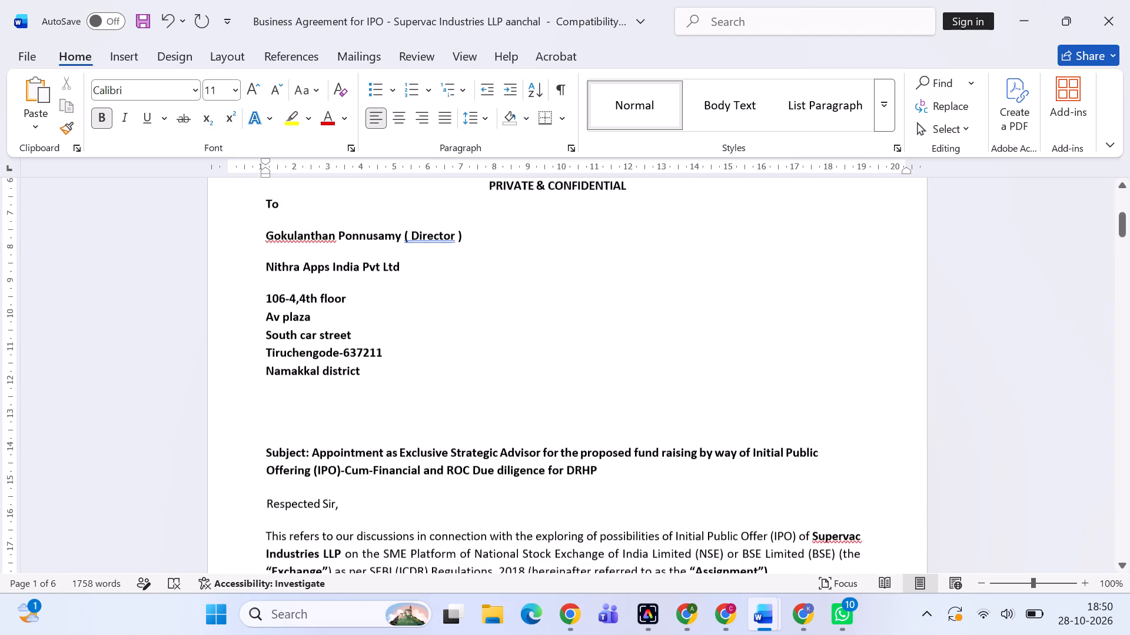
scroll(443, 439, "down", 1)
left_click_drag(357, 344, 265, 273)
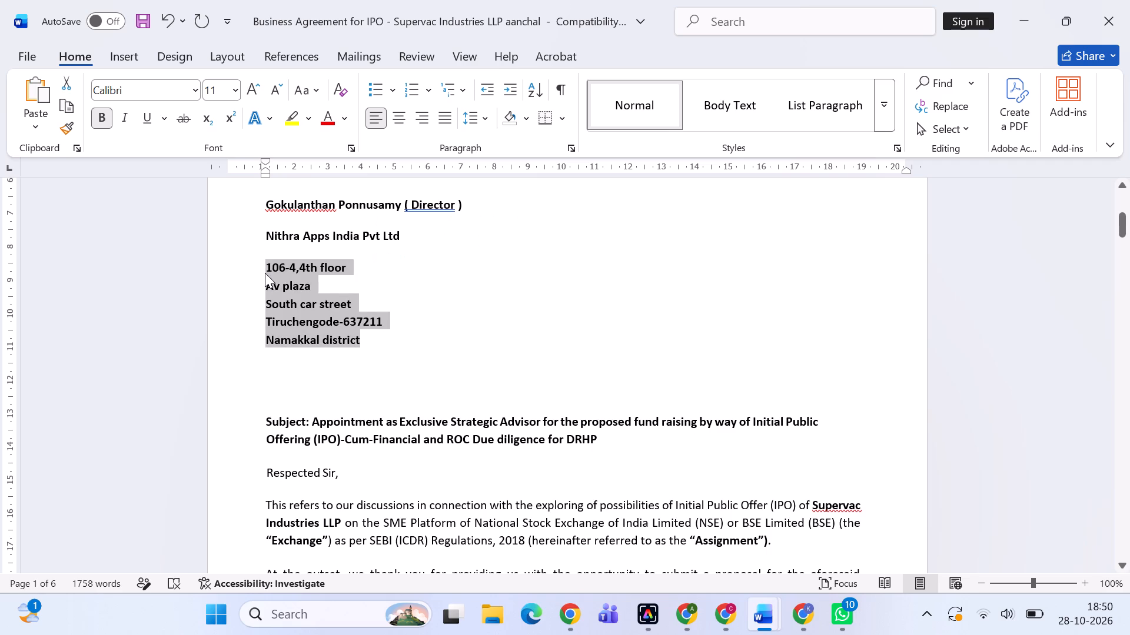
key("ctrl+c")
left_click(572, 402)
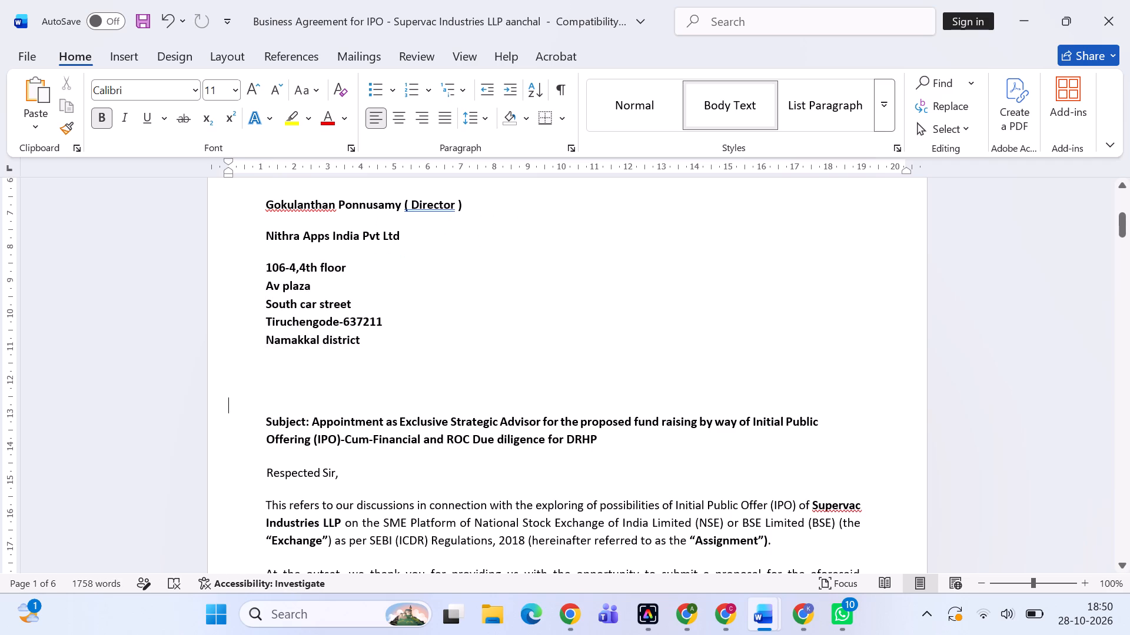
Replace the company name Supervac Industries LLP in the letter's opening paragraph with "Nithra Apps India Pvt Ltd".
scroll(647, 488, "down", 1)
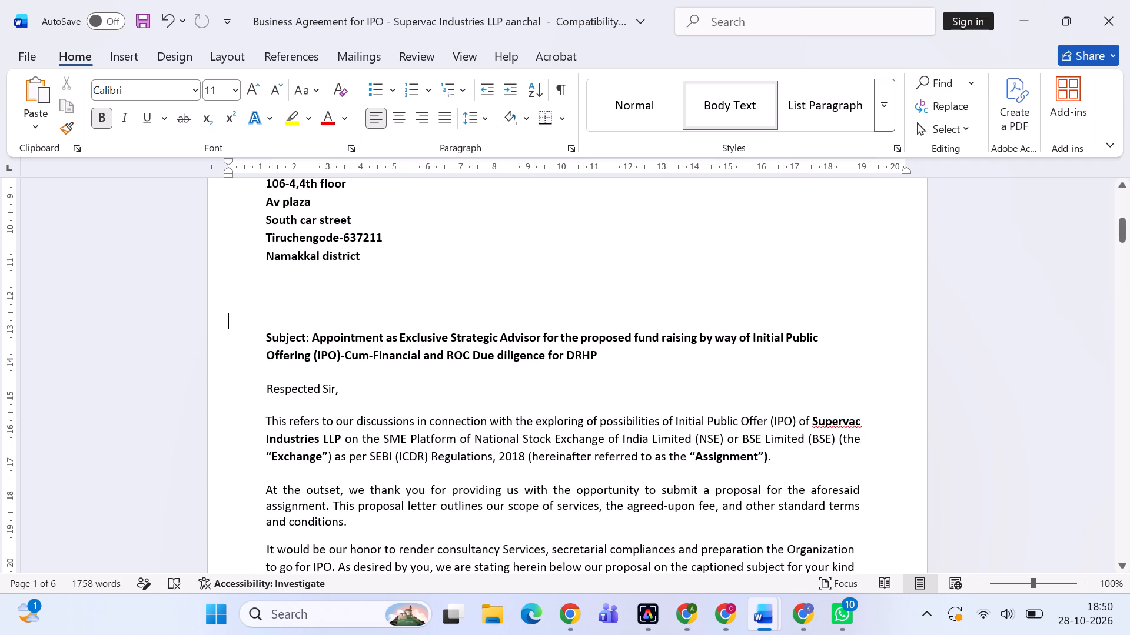
left_click(339, 439)
key("backslash")
key("BackSpace")
key("BackSpace")
key("BackSpace")
key("BackSpace")
key("BackSpace")
key("BackSpace")
key("BackSpace")
key("BackSpace")
key("BackSpace")
key("BackSpace")
key("BackSpace")
key("BackSpace")
key("BackSpace")
key("BackSpace")
key("BackSpace")
key("BackSpace")
key("BackSpace")
key("BackSpace")
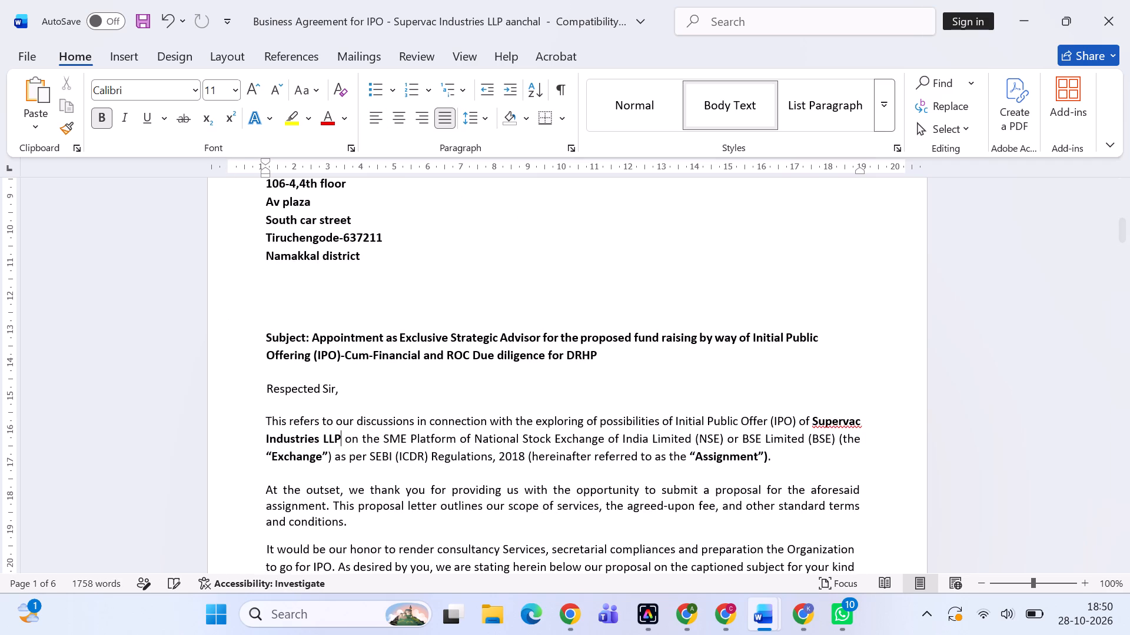
key("BackSpace")
key("BackSpace")
key("BackSpace")
key("BackSpace")
key("BackSpace")
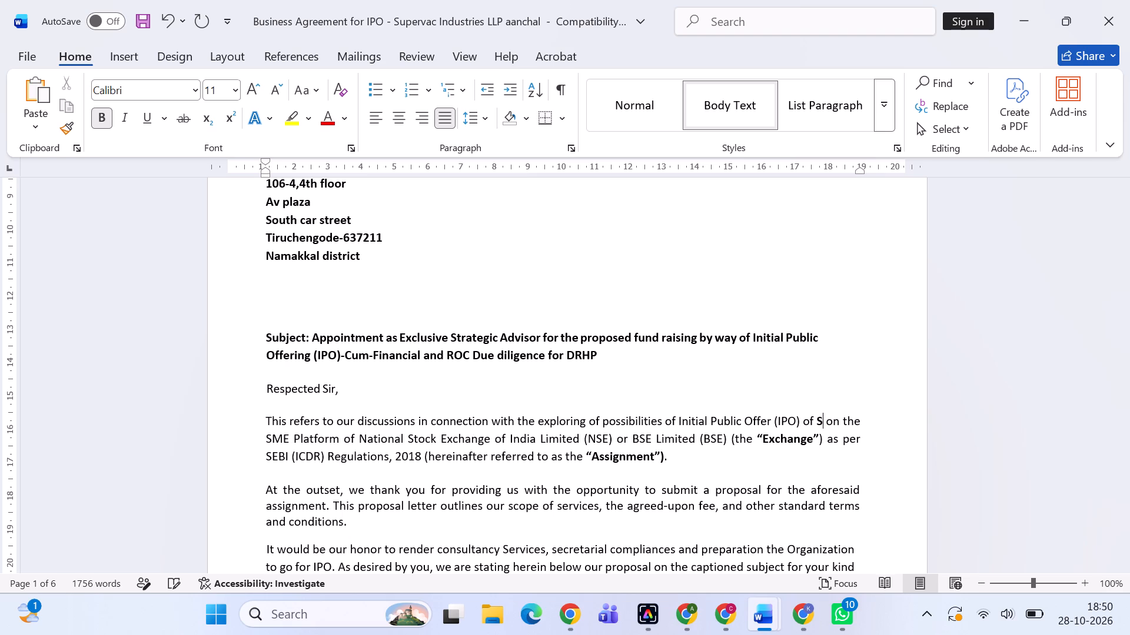
key("BackSpace")
type("Nithra Apps")
key("space")
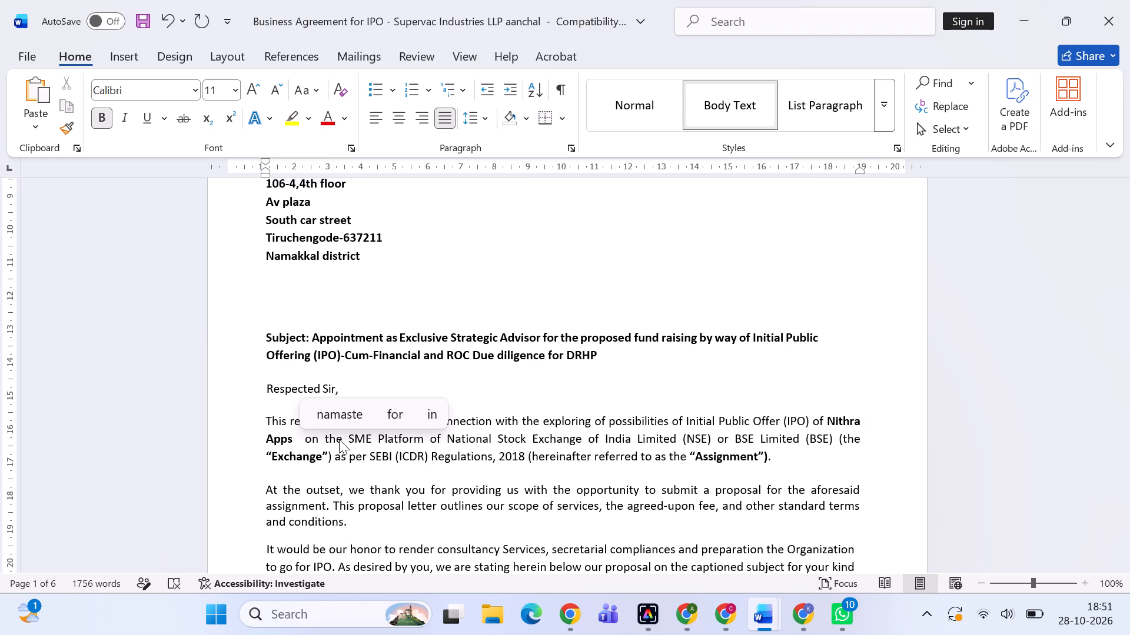
type("India Pvt Ltd")
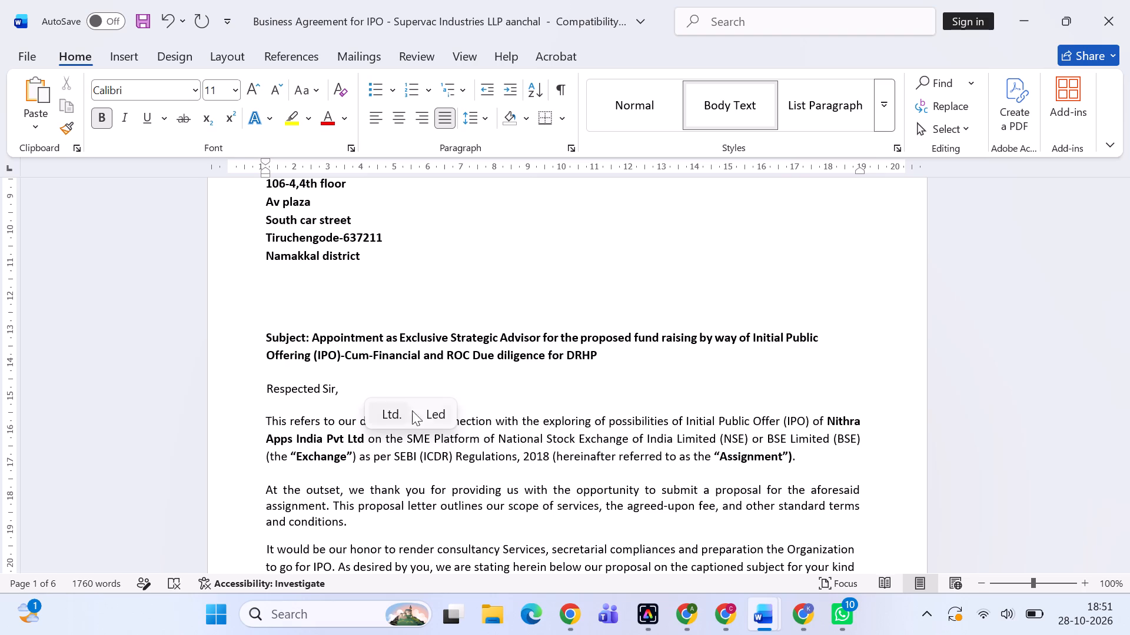
left_click(591, 399)
Remove the extra blank lines between the addressee's address and the Subject line.
scroll(591, 399, "up", 1)
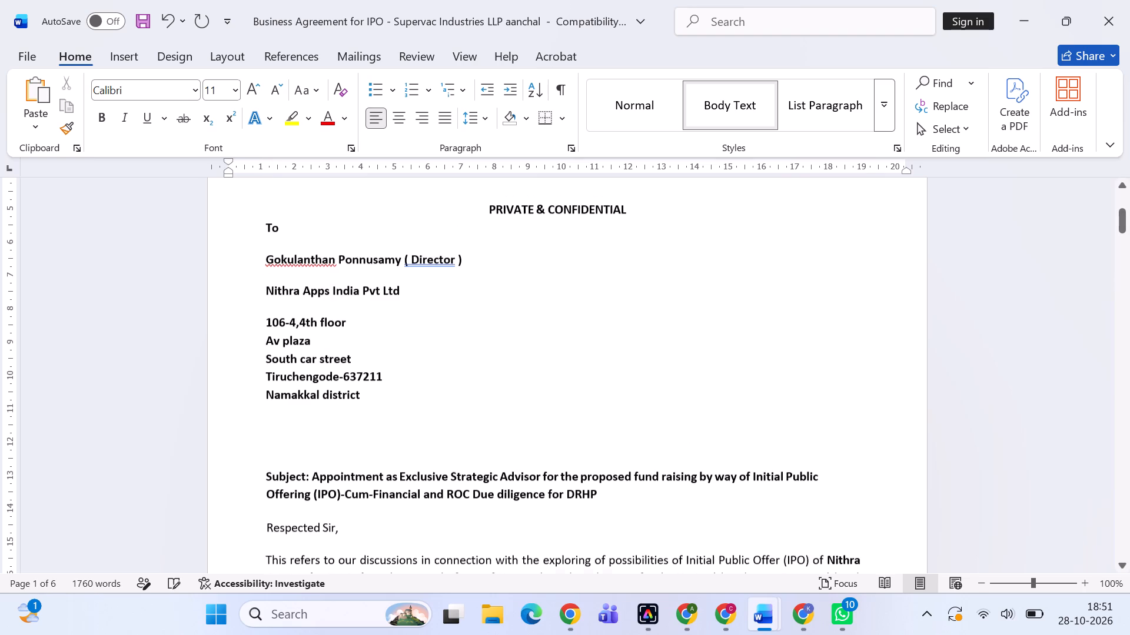
left_click(339, 438)
key("BackSpace")
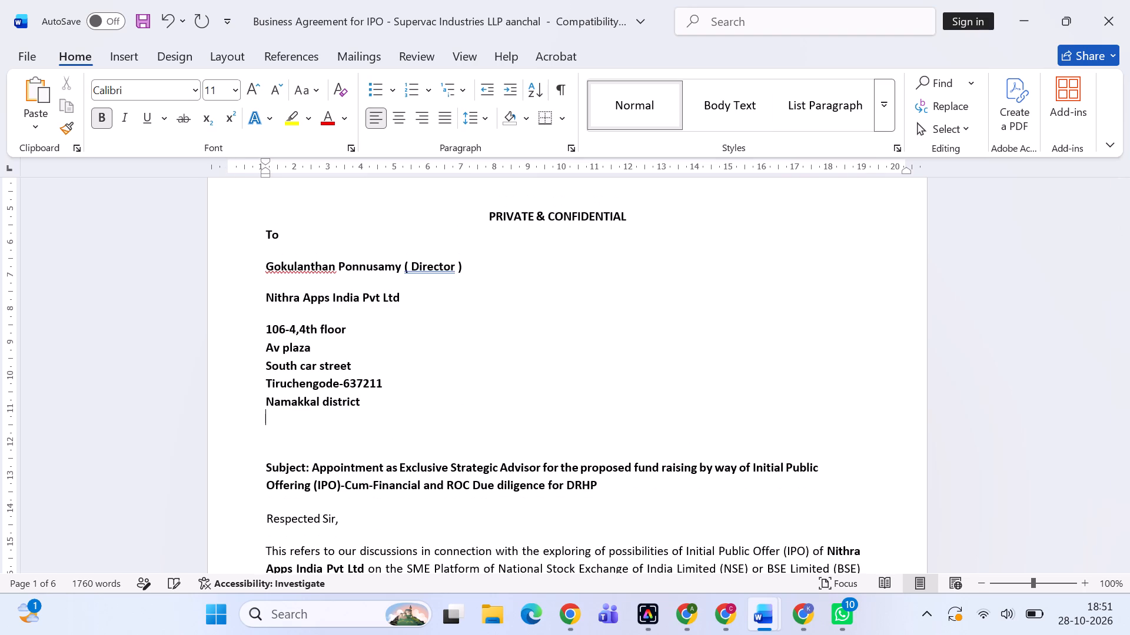
left_click(306, 442)
key("BackSpace")
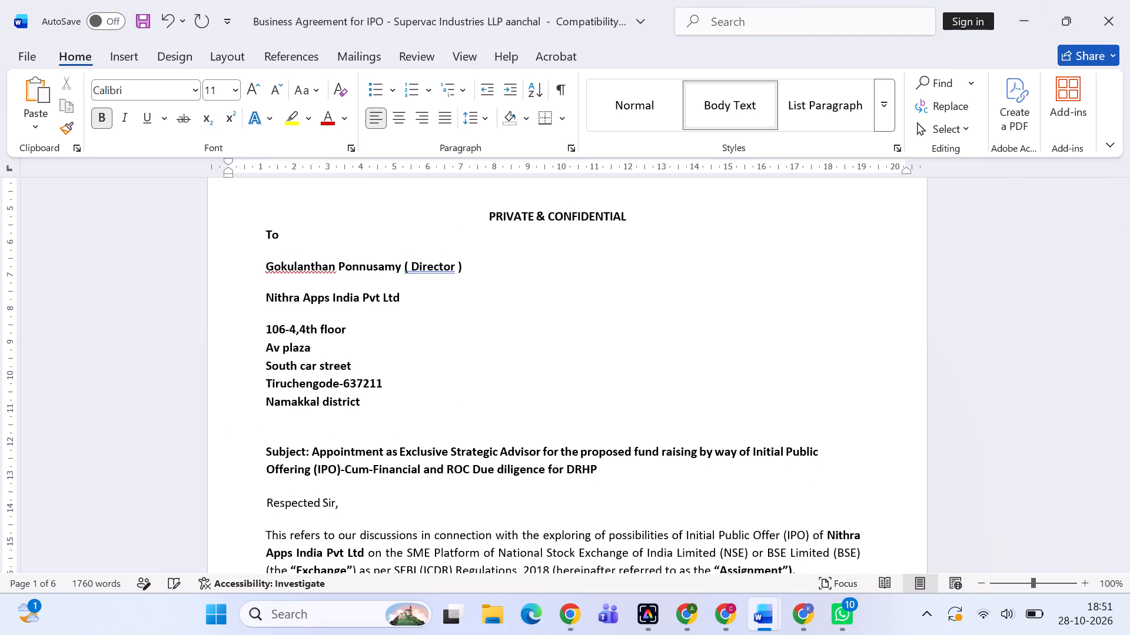
left_click(304, 430)
key("BackSpace")
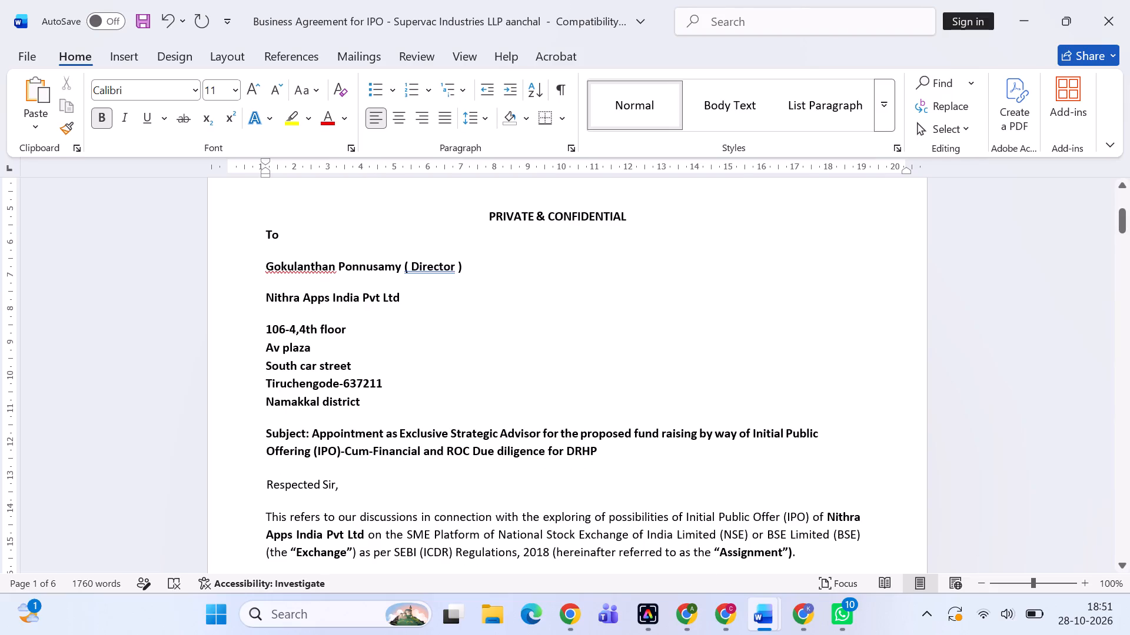
Replace the company name under "For and on behalf of" in the Approved by section with "Nithra Apps India Pvt Ltd".
scroll(560, 388, "down", 5)
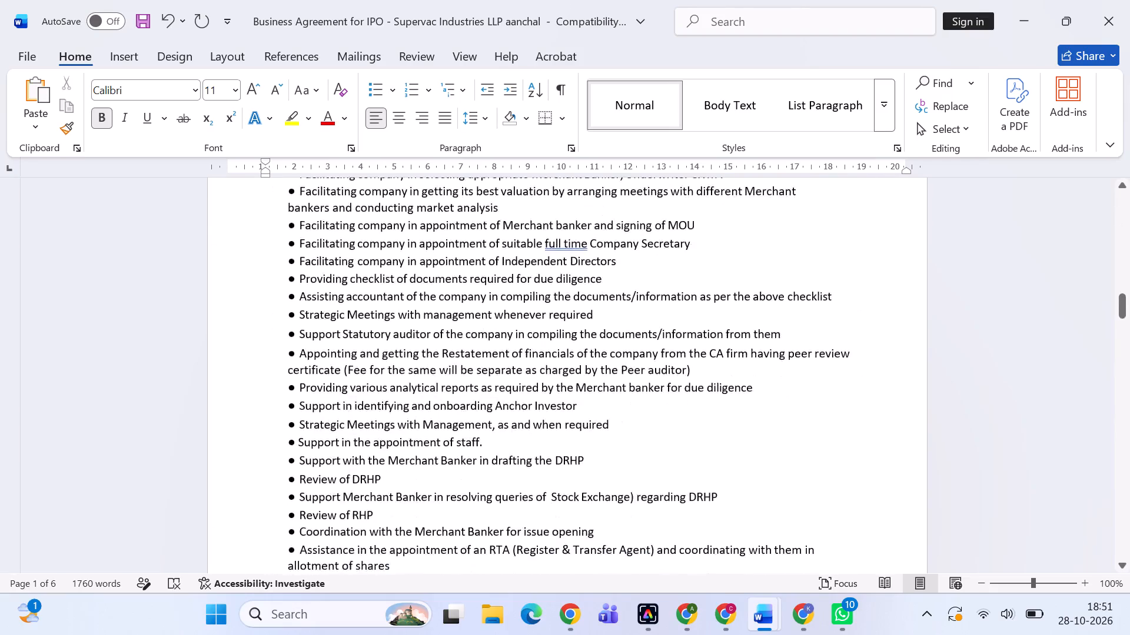
scroll(560, 388, "down", 2)
scroll(560, 388, "up", 5)
scroll(560, 388, "down", 3)
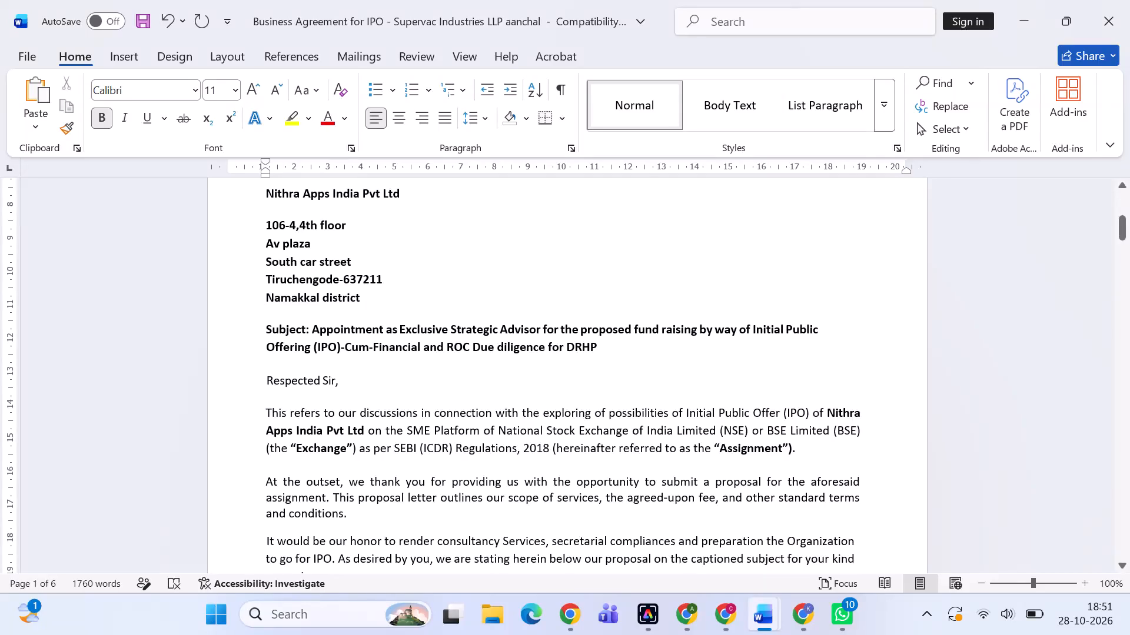
scroll(556, 433, "down", 4)
scroll(465, 407, "down", 2)
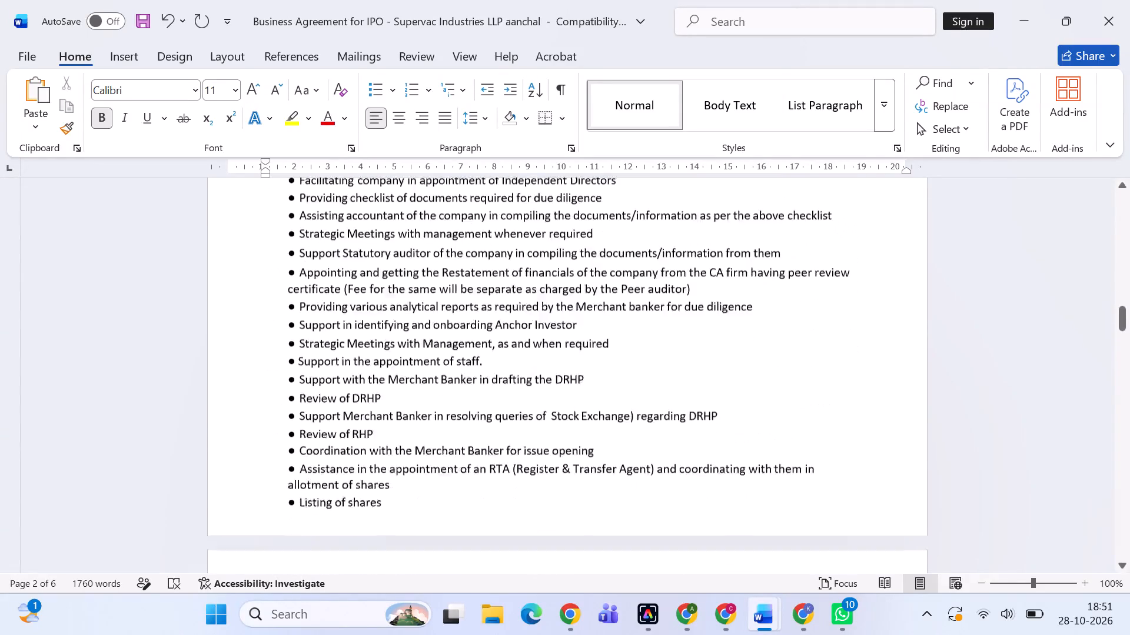
scroll(465, 407, "down", 5)
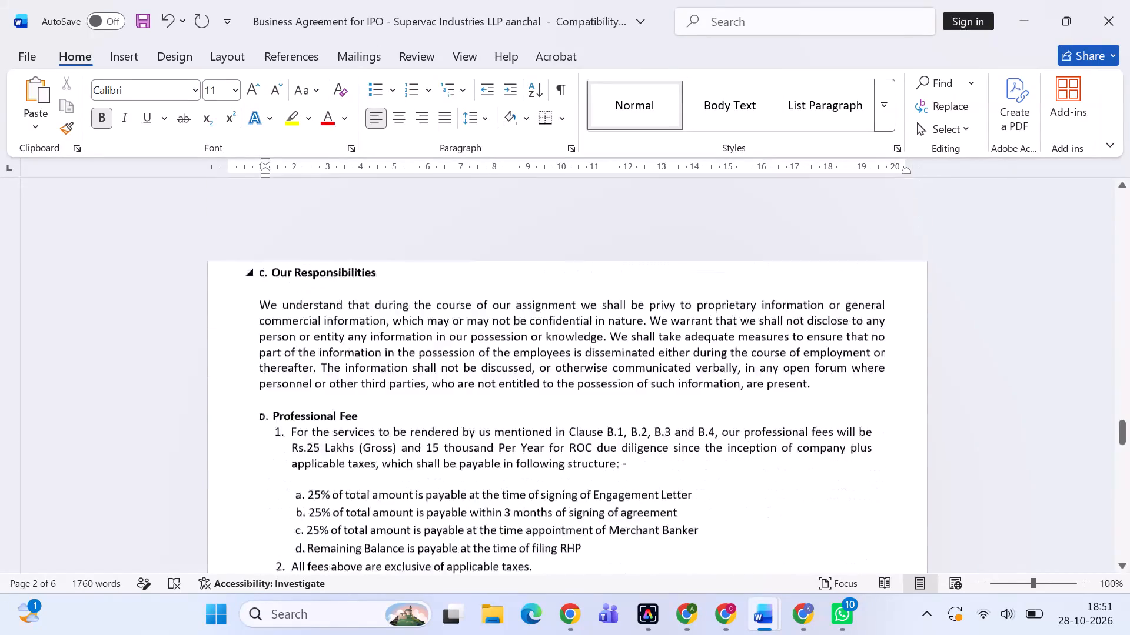
scroll(465, 407, "down", 4)
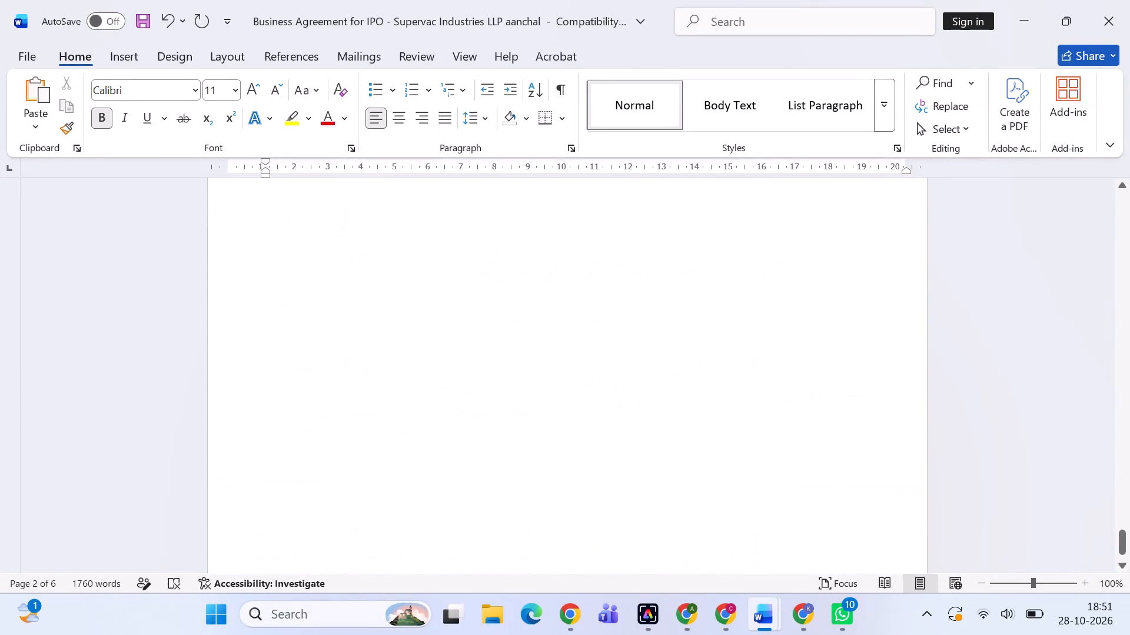
scroll(466, 476, "up", 3)
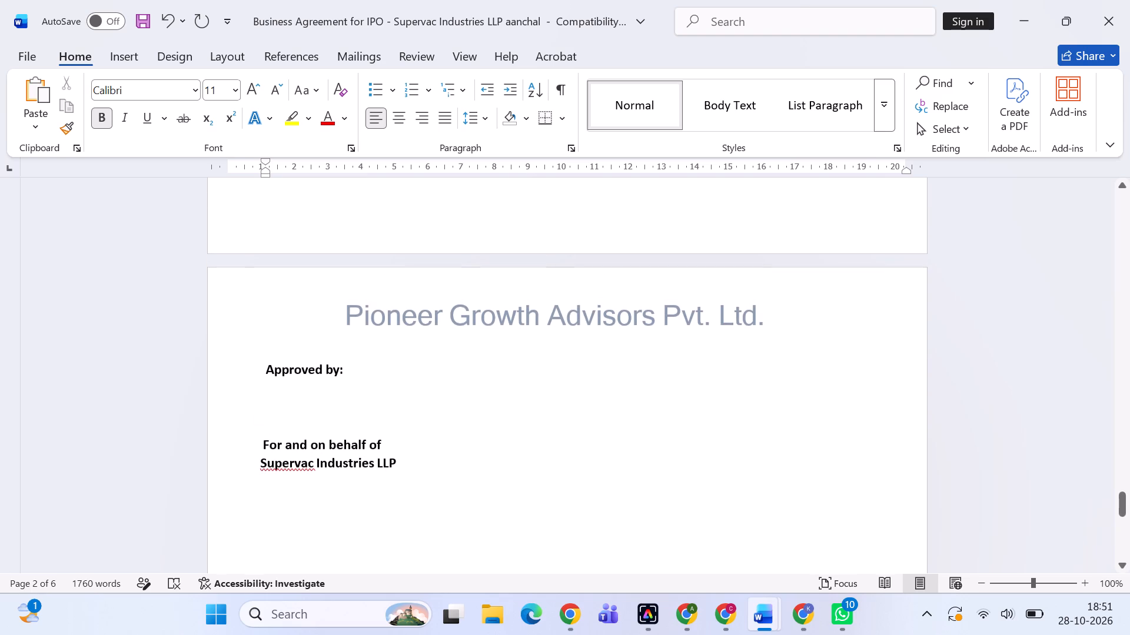
left_click(399, 464)
key("BackSpace")
key("BackSpace")
key("BackSpace")
key("BackSpace")
key("BackSpace")
key("BackSpace")
key("BackSpace")
key("BackSpace")
key("BackSpace")
key("BackSpace")
key("BackSpace")
key("BackSpace")
key("BackSpace")
key("BackSpace")
key("BackSpace")
key("BackSpace")
key("BackSpace")
key("BackSpace")
key("BackSpace")
key("BackSpace")
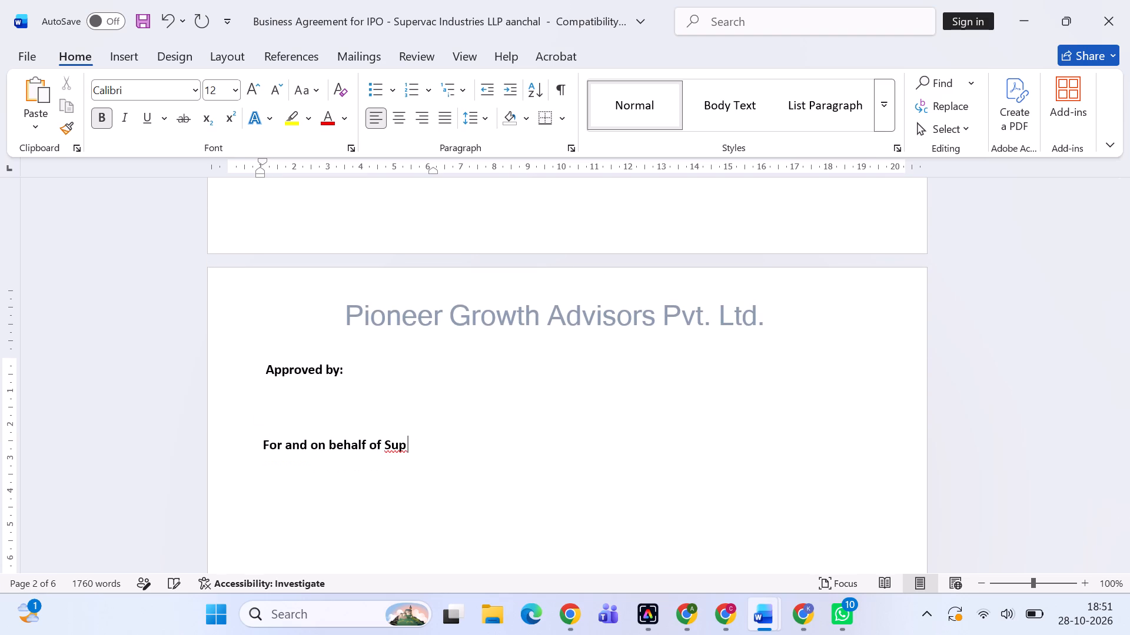
key("BackSpace")
key("BackSpace")
key("BackSpace")
key("shift+Return")
key("space")
type("Nithra Apps India Pvt Ltd")
Save a copy of the agreement in Downloads as "Business Agreement for IPO - Nithra Apps India Pvt Ltd updated".
scroll(610, 435, "up", 5)
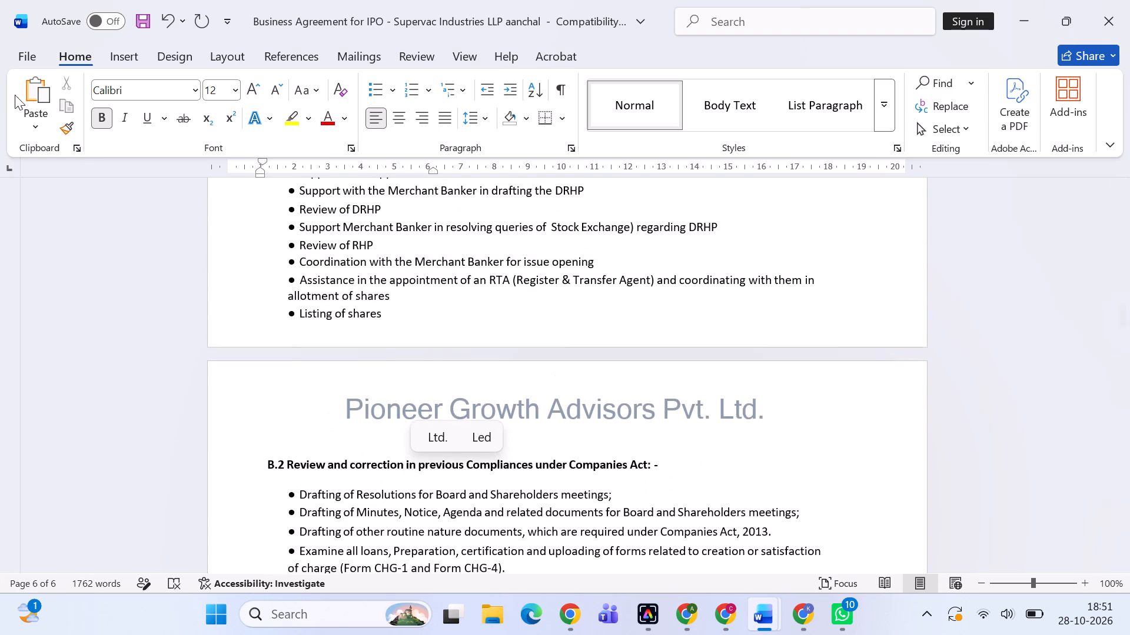
left_click(28, 55)
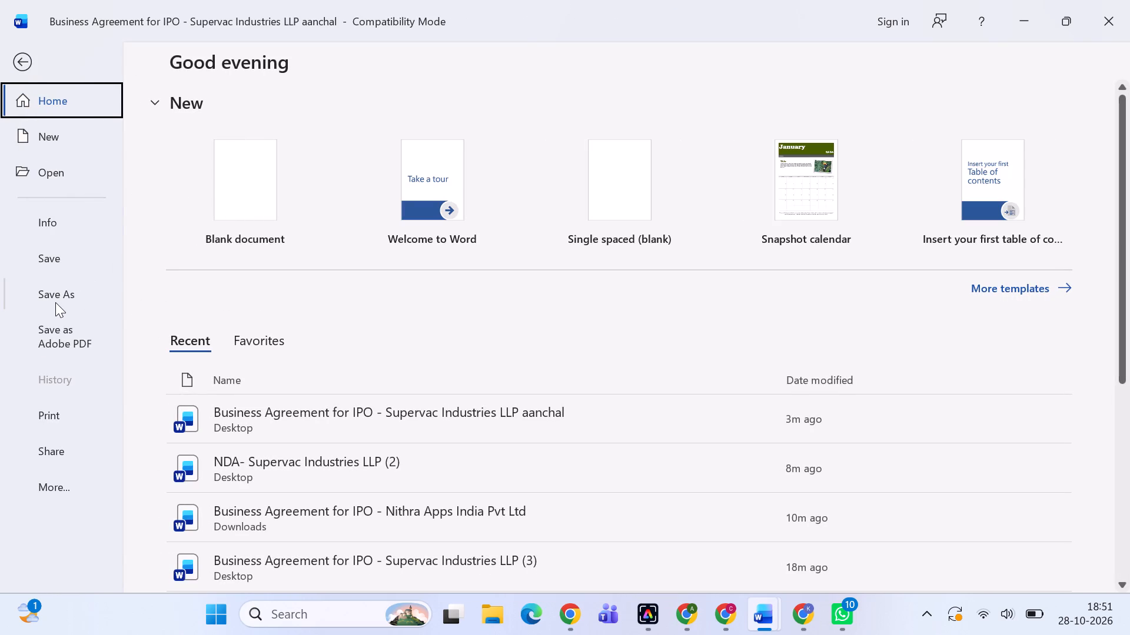
left_click(55, 302)
left_click(548, 240)
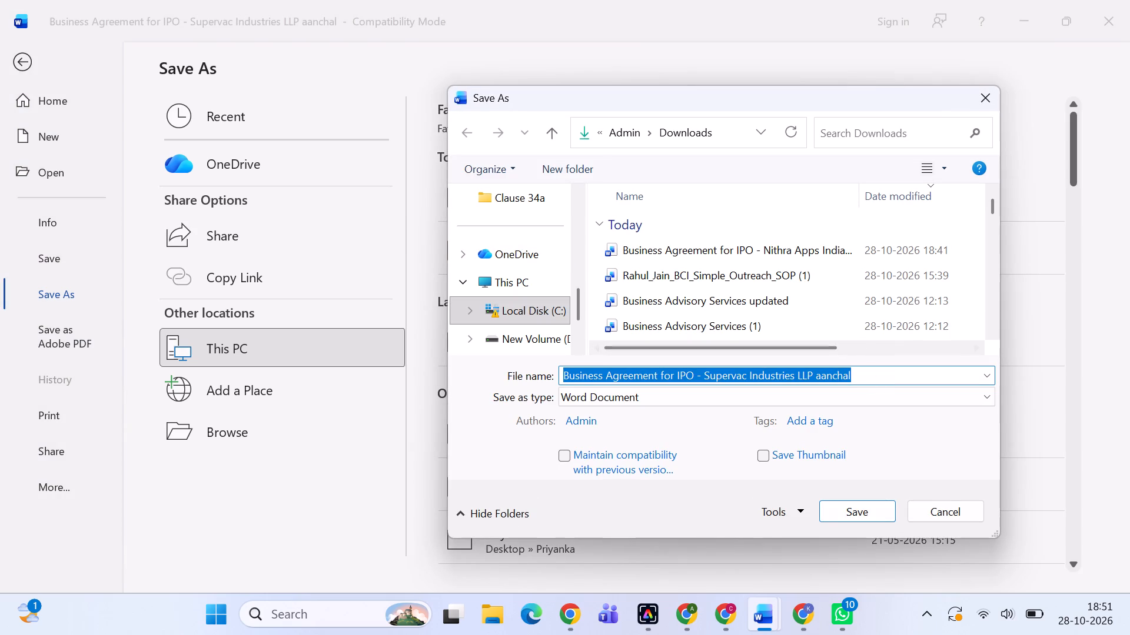
left_click(870, 377)
key("BackSpace")
key("BackSpace")
key("BackSpace")
key("BackSpace")
key("BackSpace")
key("BackSpace")
key("BackSpace")
key("BackSpace")
key("BackSpace")
key("BackSpace")
key("BackSpace")
key("BackSpace")
key("BackSpace")
key("BackSpace")
key("BackSpace")
key("BackSpace")
key("BackSpace")
key("BackSpace")
key("BackSpace")
key("BackSpace")
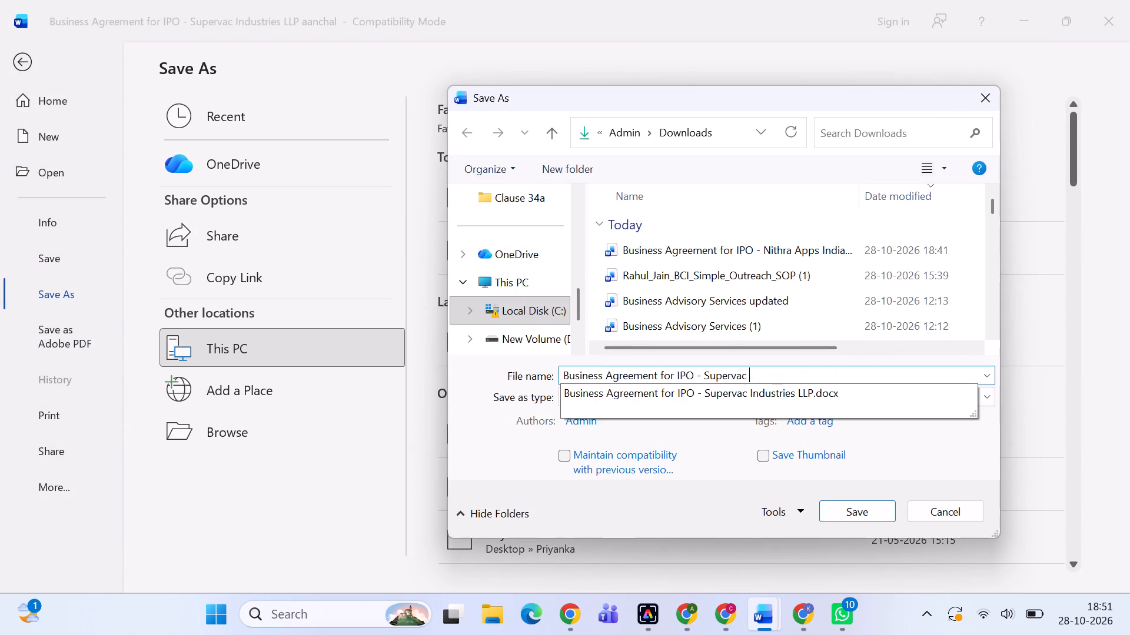
key("BackSpace")
key("BackSpace")
key("BackSpace")
key("BackSpace")
key("BackSpace")
type("Nithra Appd")
key("space")
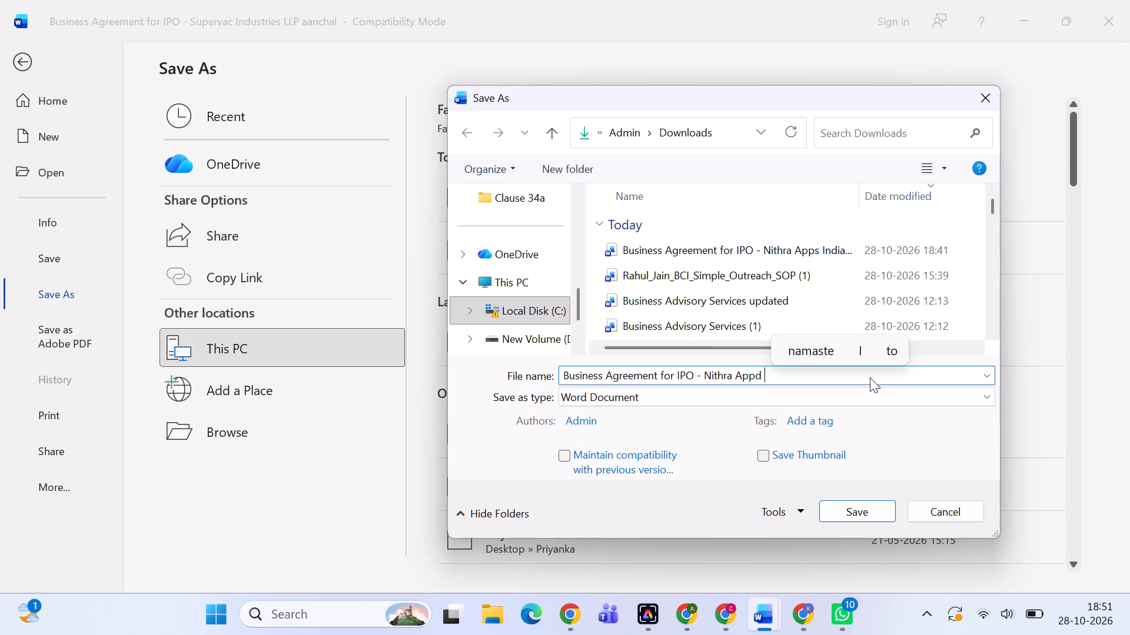
key("BackSpace")
key("BackSpace")
type("s India Pvt Ltd updated")
left_click(861, 514)
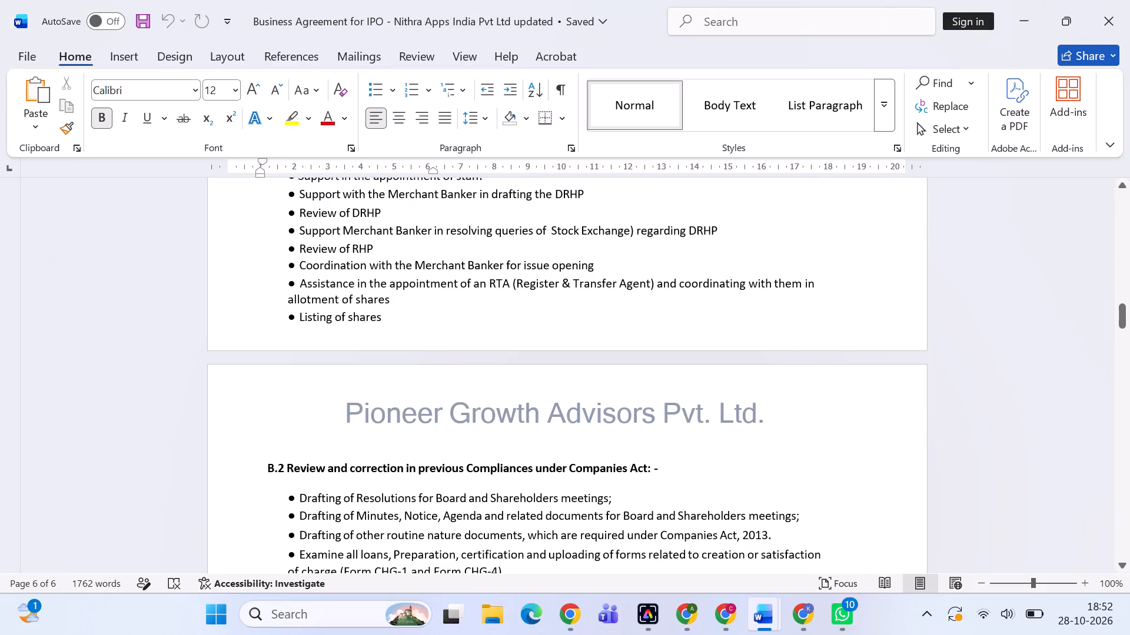
Switch to Chrome and open the downloaded Word version of the NDA, "NDA- Supervac Industries LLP aanchal.docx".
scroll(780, 235, "up", 5)
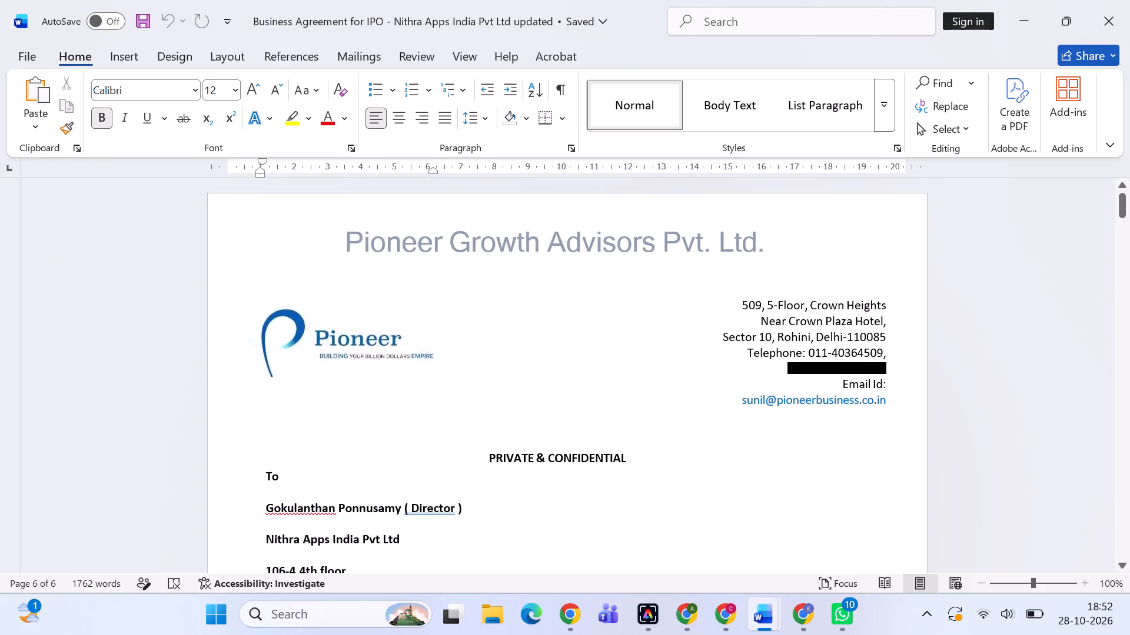
left_click(720, 620)
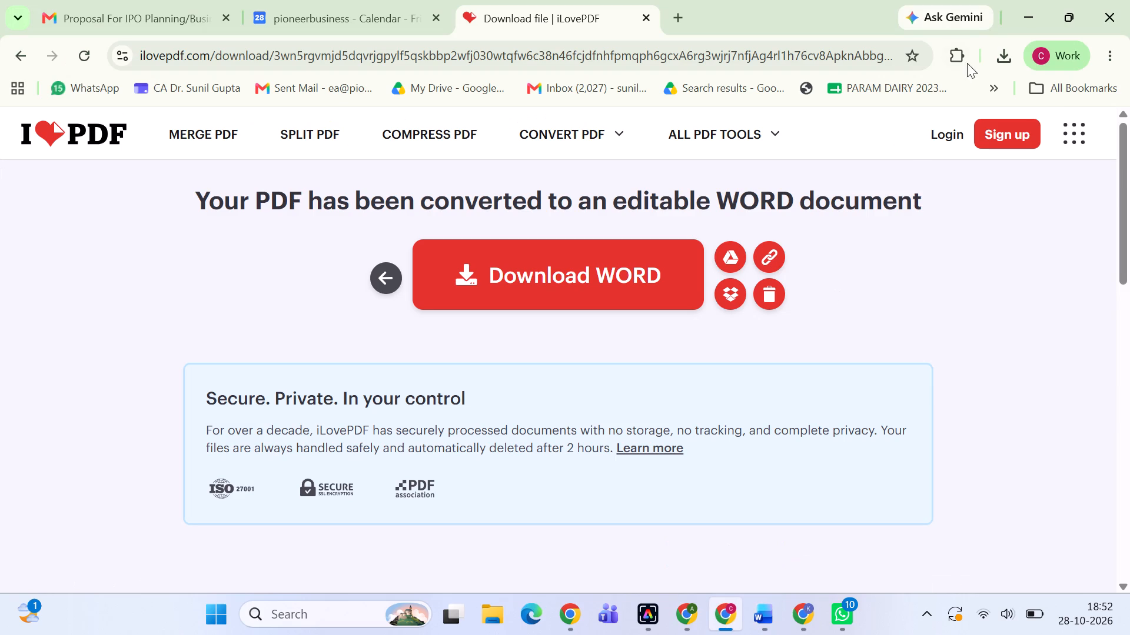
left_click(1001, 54)
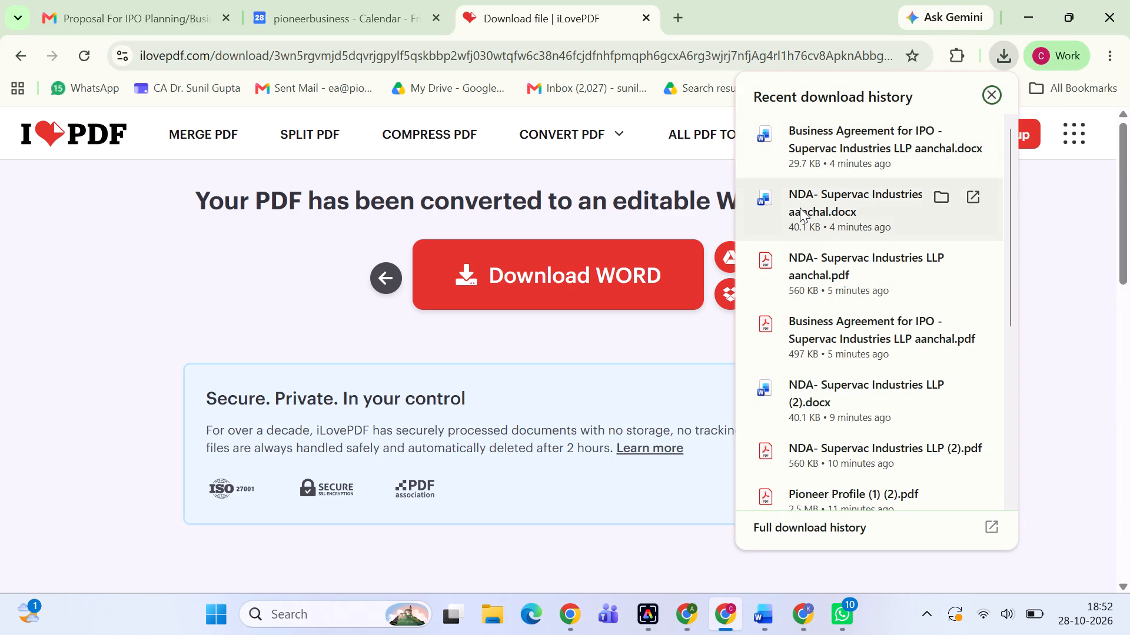
double_click(800, 208)
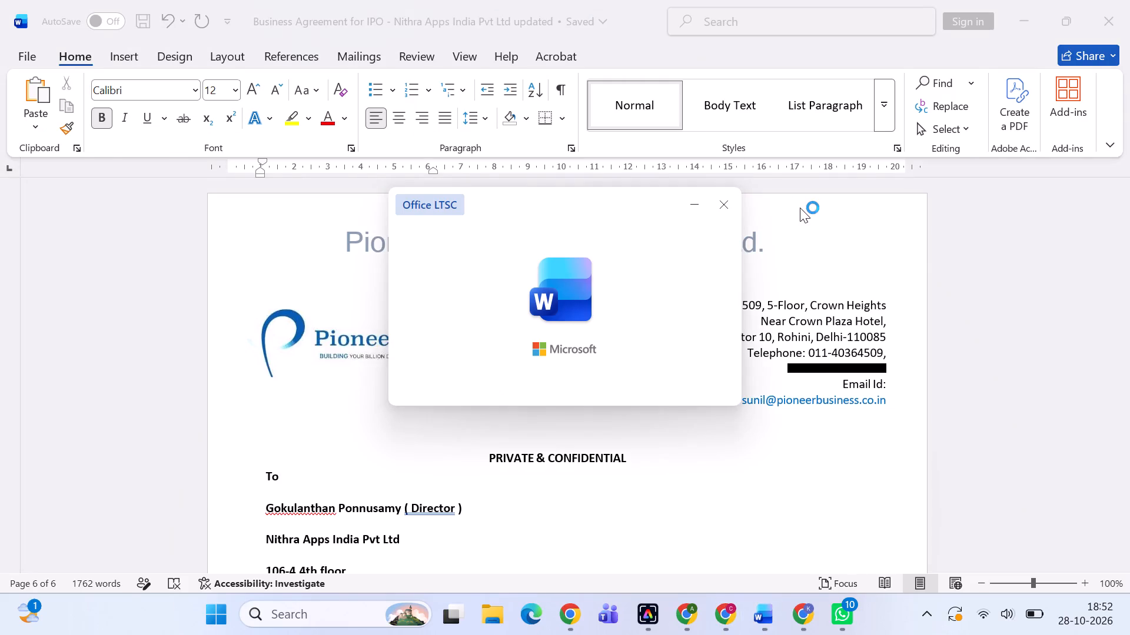
left_click(718, 74)
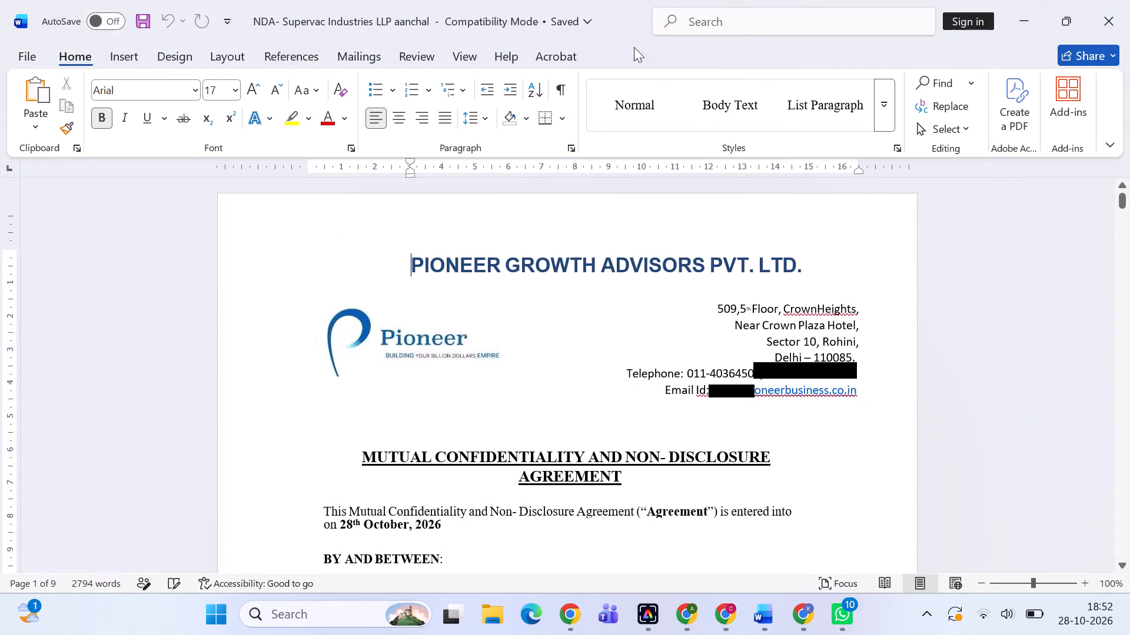
Replace the company name Supervac Industries LLP in party A under BY AND BETWEEN with "Nithra Apps India Pvt Ltd".
scroll(533, 295, "down", 1)
scroll(531, 347, "down", 1)
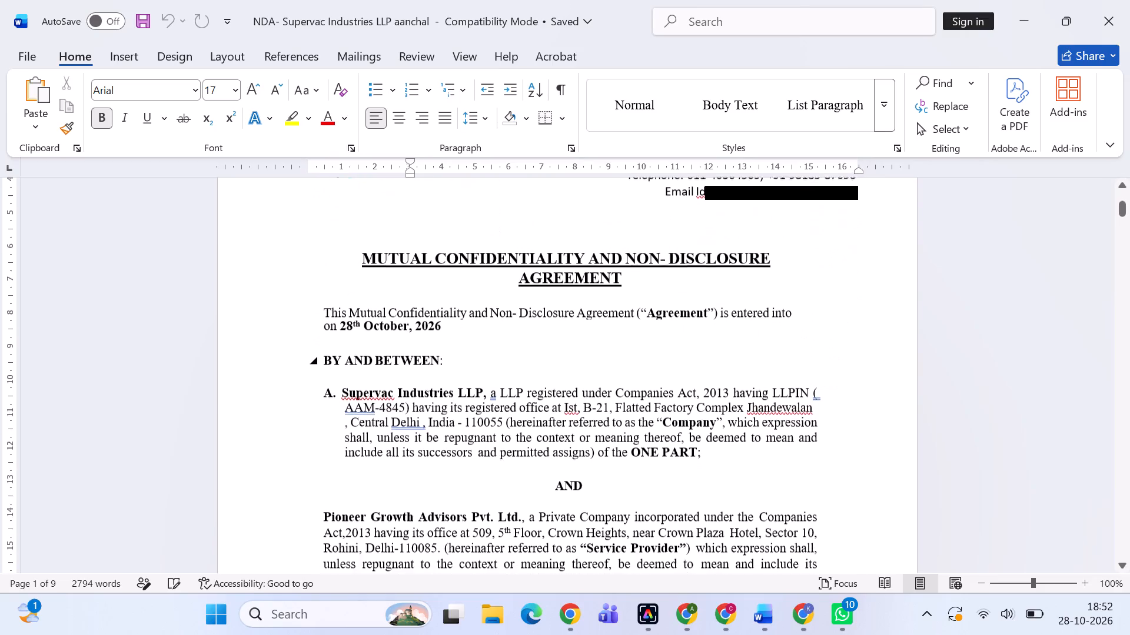
left_click(481, 385)
key("BackSpace")
key("BackSpace")
key("BackSpace")
key("BackSpace")
key("BackSpace")
key("BackSpace")
key("BackSpace")
key("BackSpace")
key("BackSpace")
key("BackSpace")
key("BackSpace")
key("BackSpace")
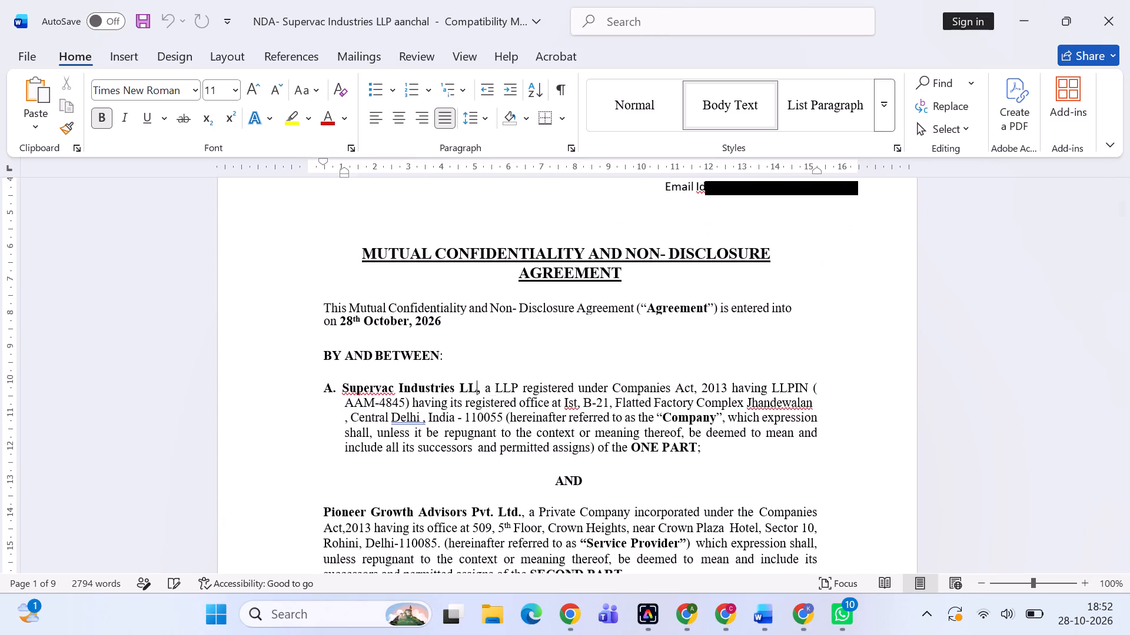
key("BackSpace")
key("BackSpace")
key("BackSpace")
key("BackSpace")
key("BackSpace")
key("BackSpace")
key("BackSpace")
key("BackSpace")
key("BackSpace")
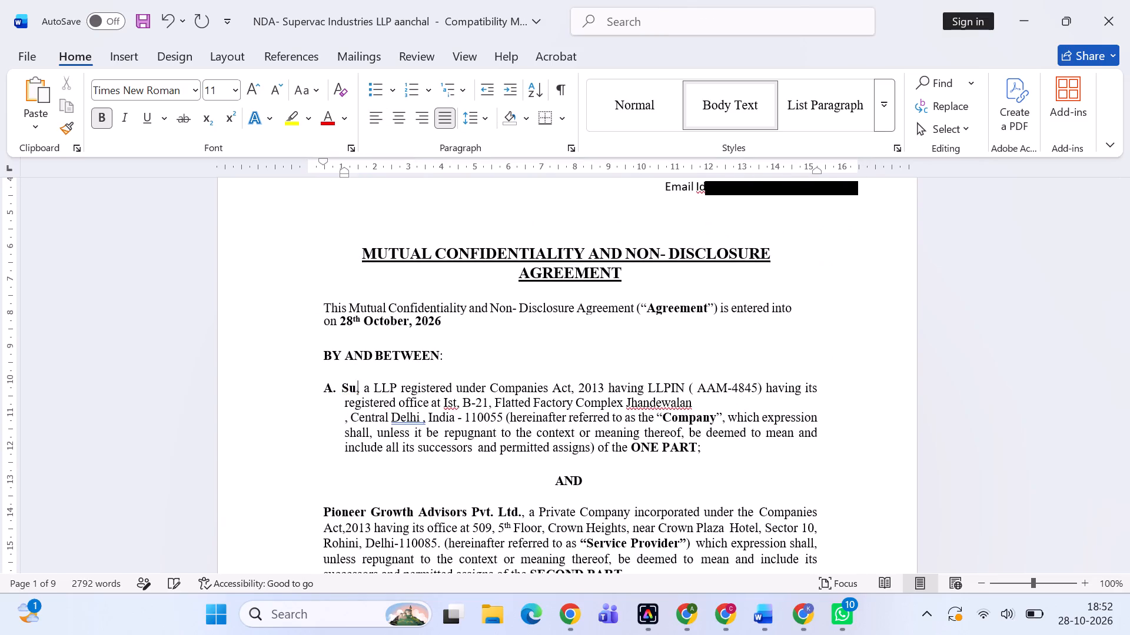
key("BackSpace")
key("BackSpace")
type("Nithra Apps INd")
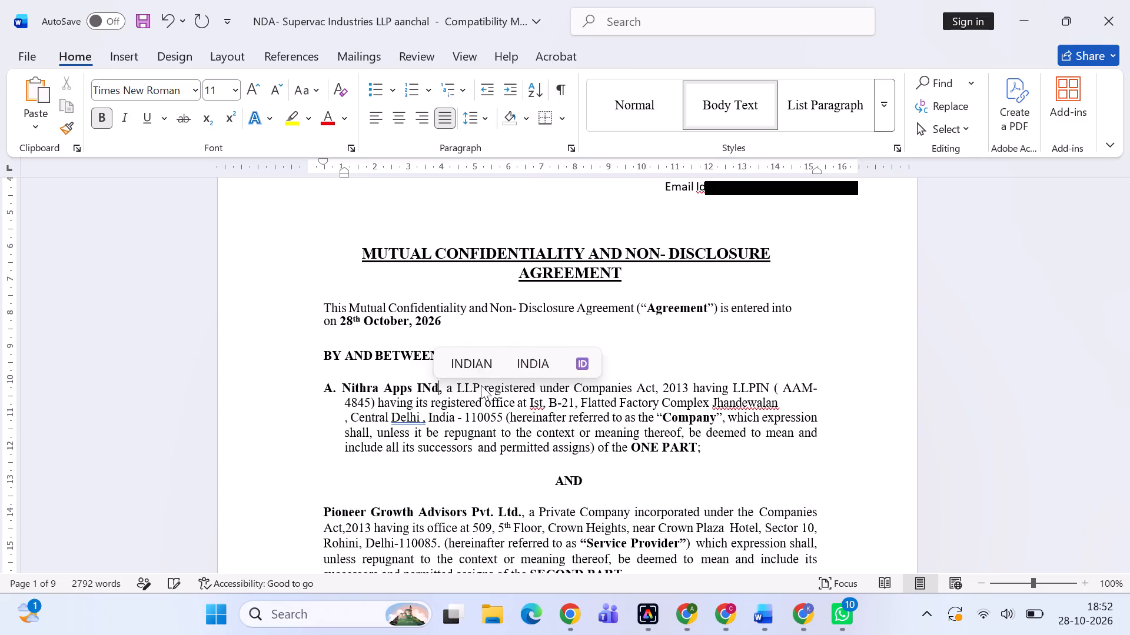
key("BackSpace")
key("BackSpace")
type("ndia Pvt Ltd")
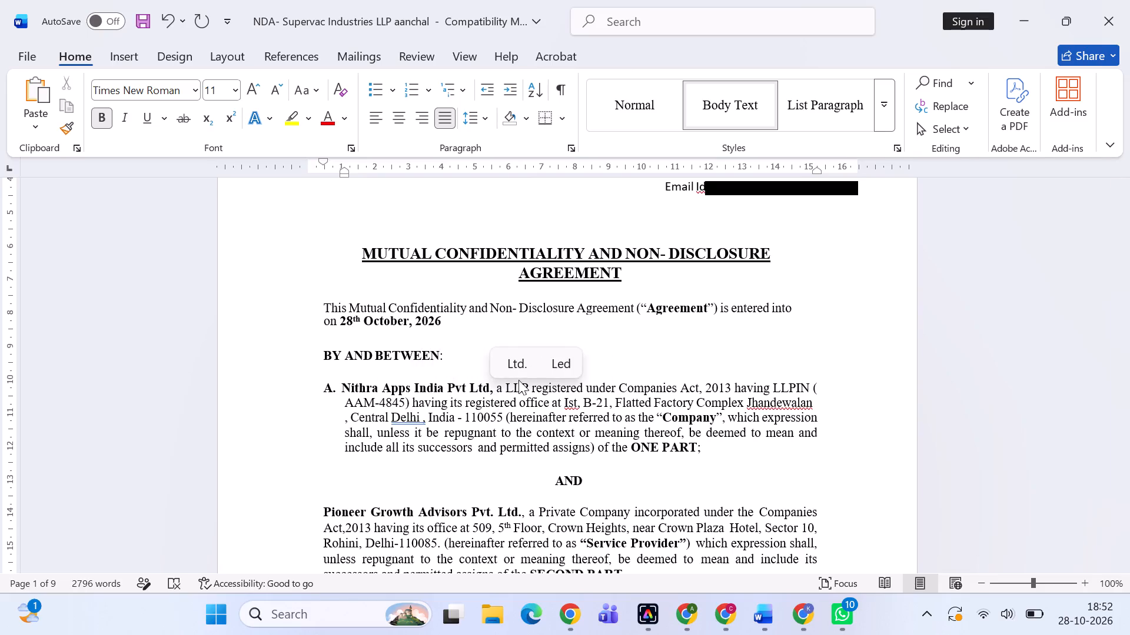
left_click(753, 462)
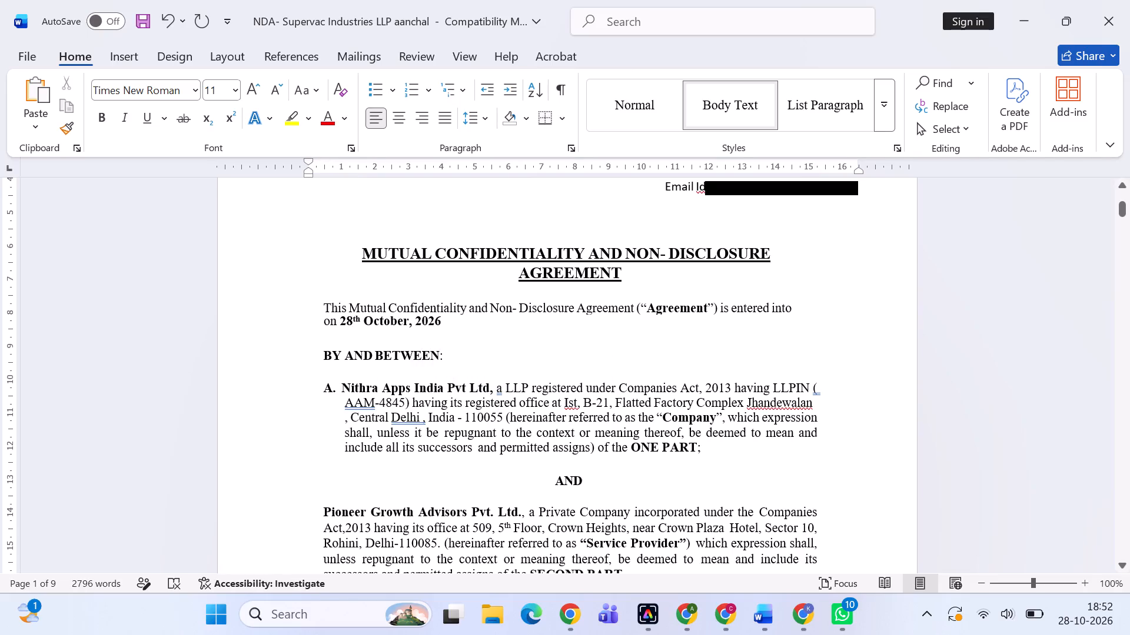
Delete the LLPIN label and its bracketed registration number from the party A paragraph.
left_click(773, 384)
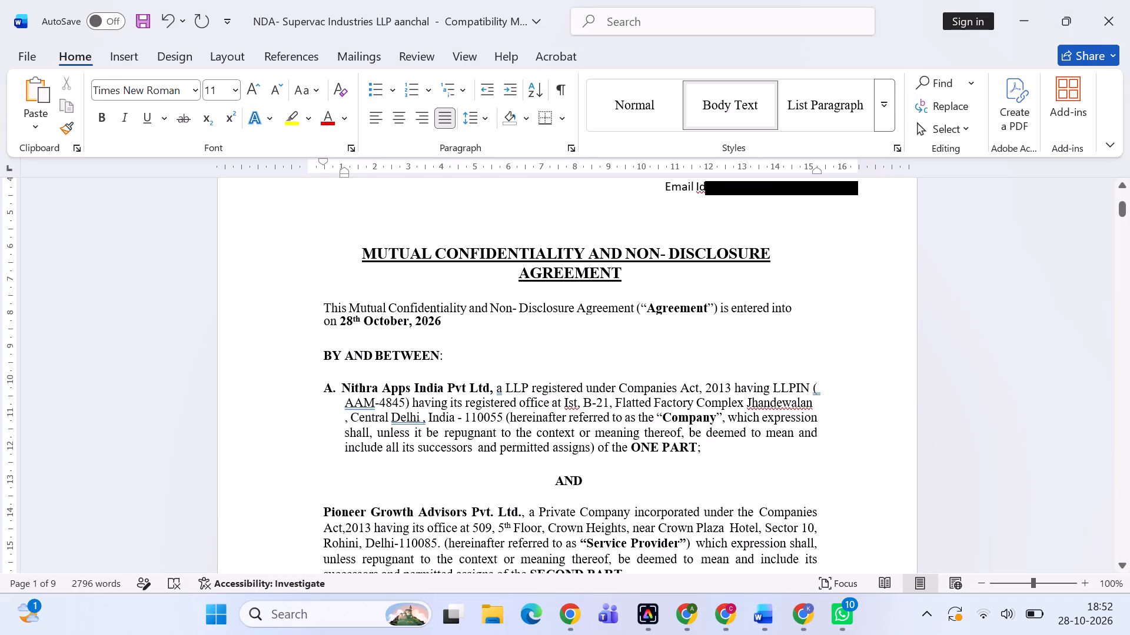
left_click(809, 386)
key("BackSpace")
key("BackSpace")
key("BackSpace")
key("BackSpace")
key("BackSpace")
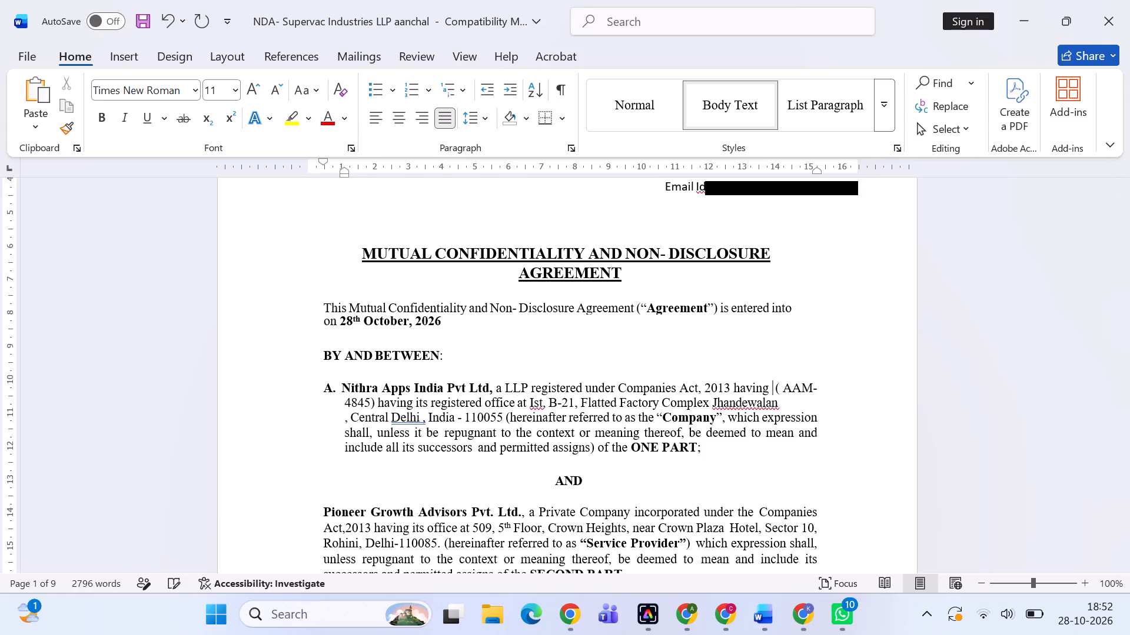
key("Right")
key("Right")
key("Right")
key("Right")
key("Right")
key("Right")
key("Right")
key("Right")
key("Right")
key("Right")
key("Right")
key("Right")
key("Right")
key("BackSpace")
key("BackSpace")
key("BackSpace")
key("BackSpace")
key("BackSpace")
key("BackSpace")
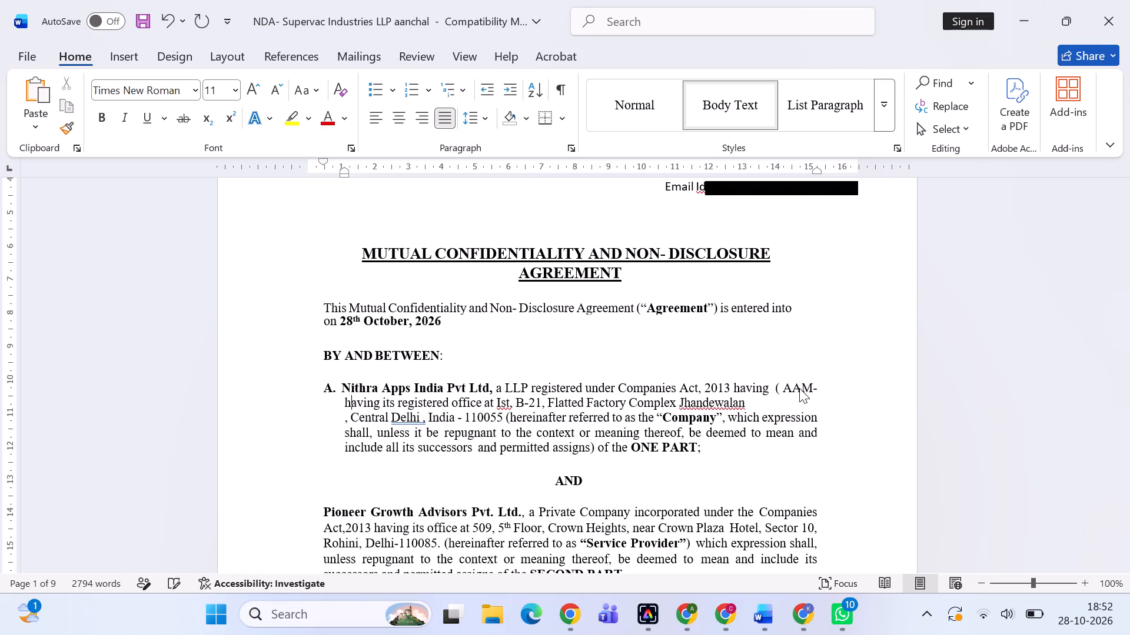
key("BackSpace")
key("BackSpace")
key("BackSpace")
key("BackSpace")
key("BackSpace")
key("BackSpace")
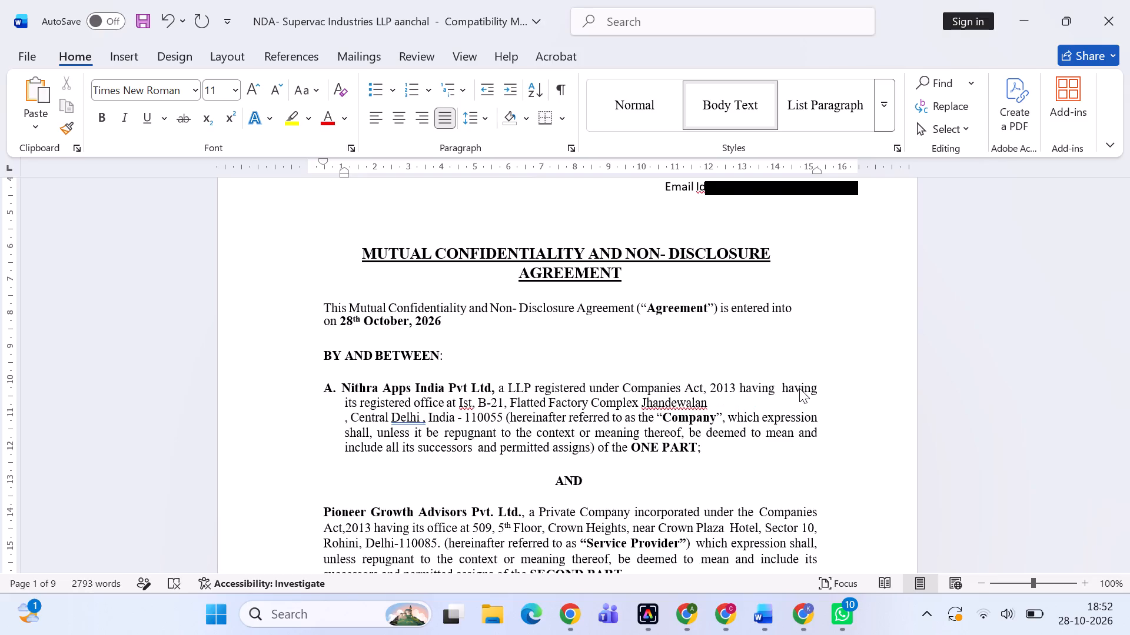
Remove the repeated word "having" in the party A paragraph, keeping "having" and "its registered office" separated by spacing.
left_click(826, 388)
key("BackSpace")
key("BackSpace")
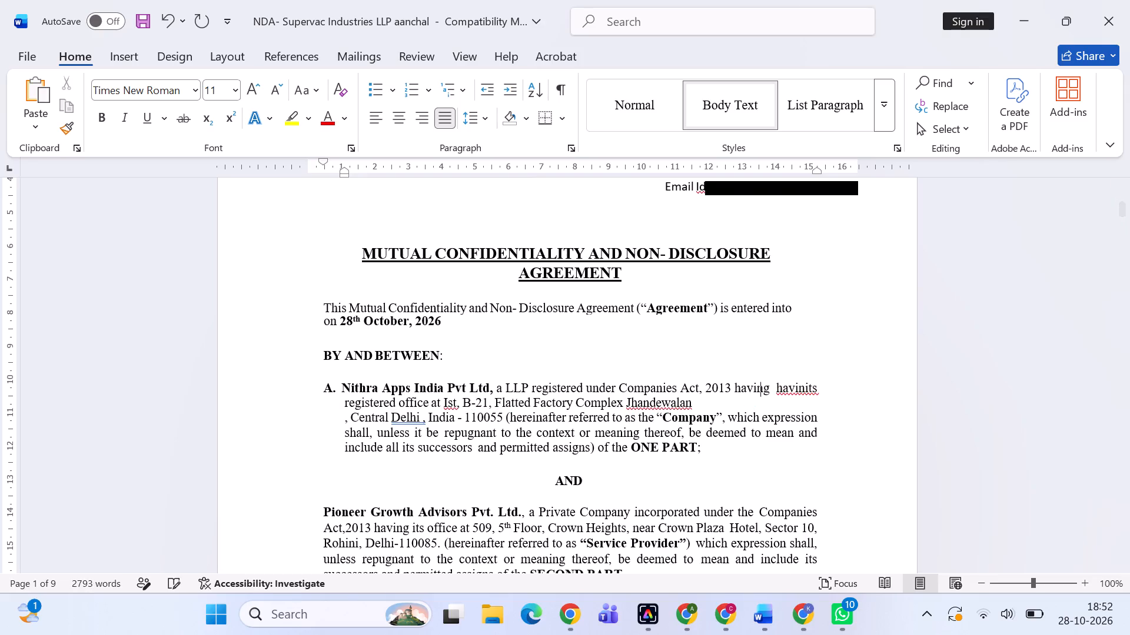
key("BackSpace")
key("BackSpace")
key("BackSpace")
key("BackSpace")
key("BackSpace")
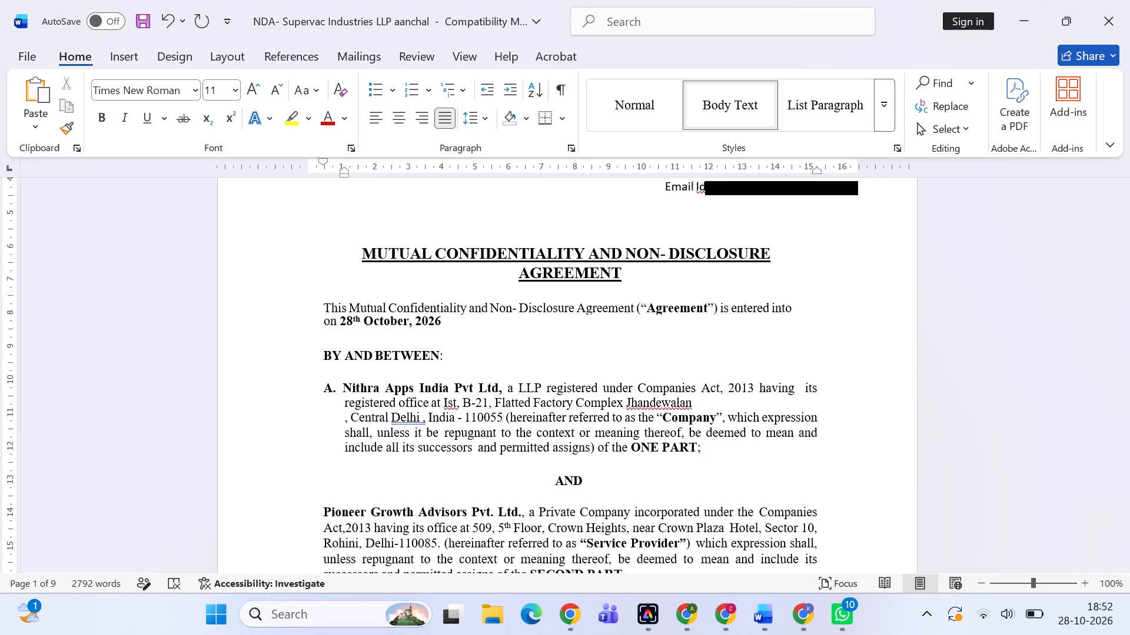
key("BackSpace")
key("BackSpace")
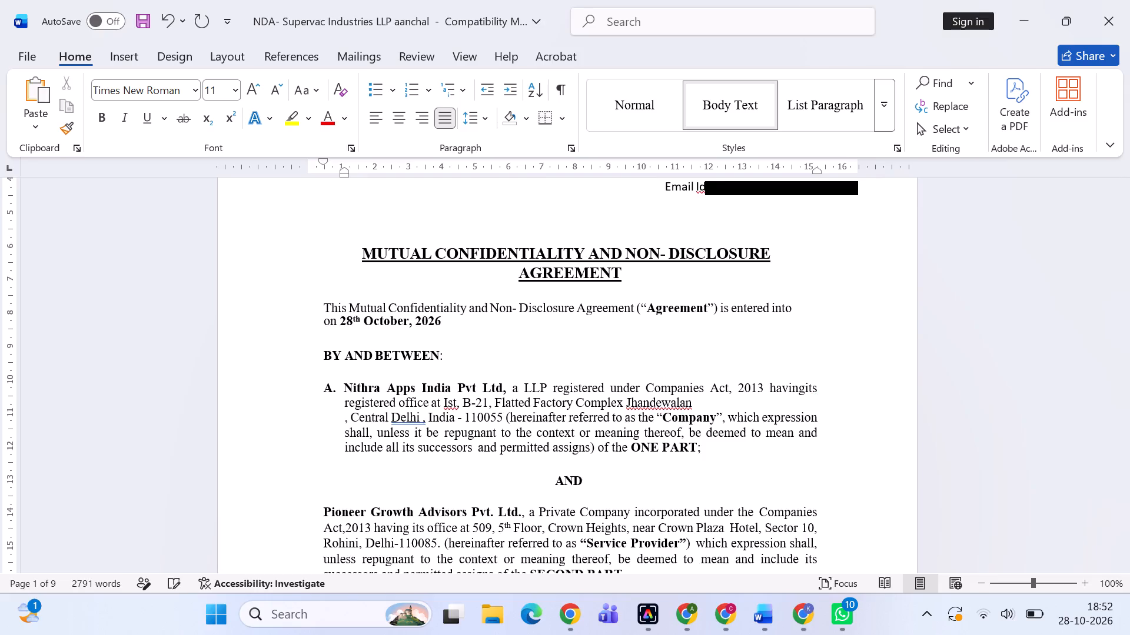
key("shift+space")
key("shift+space")
key("shift+space")
key("shift+space")
key("shift+space")
key("shift+space")
key("shift+space")
key("shift+space")
key("shift+space")
key("shift+space")
key("shift+space")
key("shift+space")
key("shift+space")
key("shift+space")
key("shift+space")
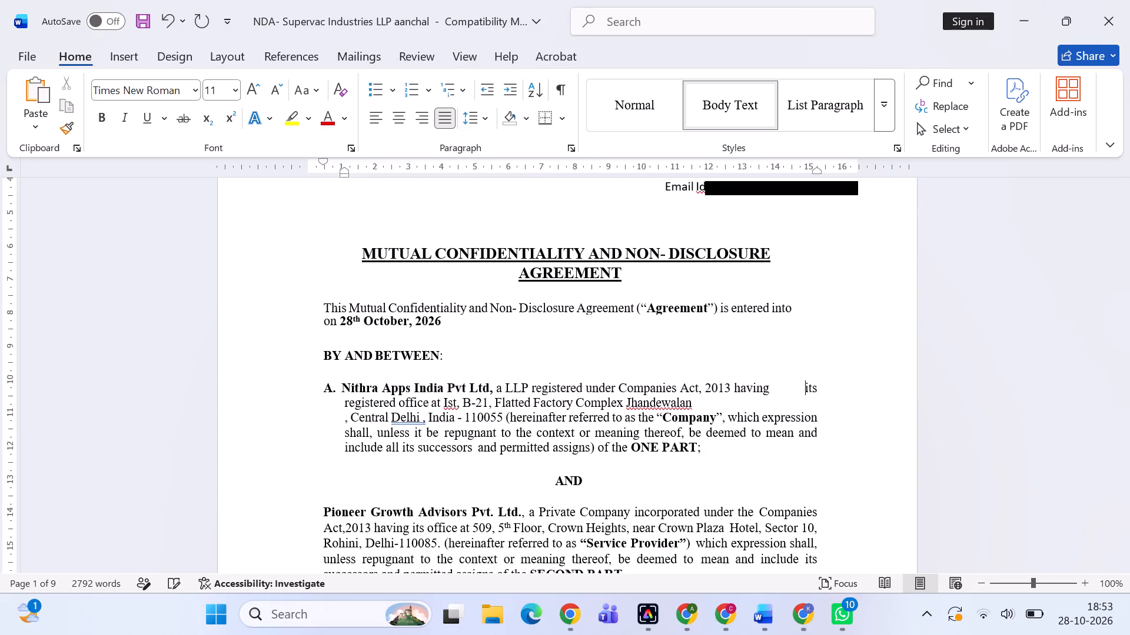
key("BackSpace")
key("BackSpace")
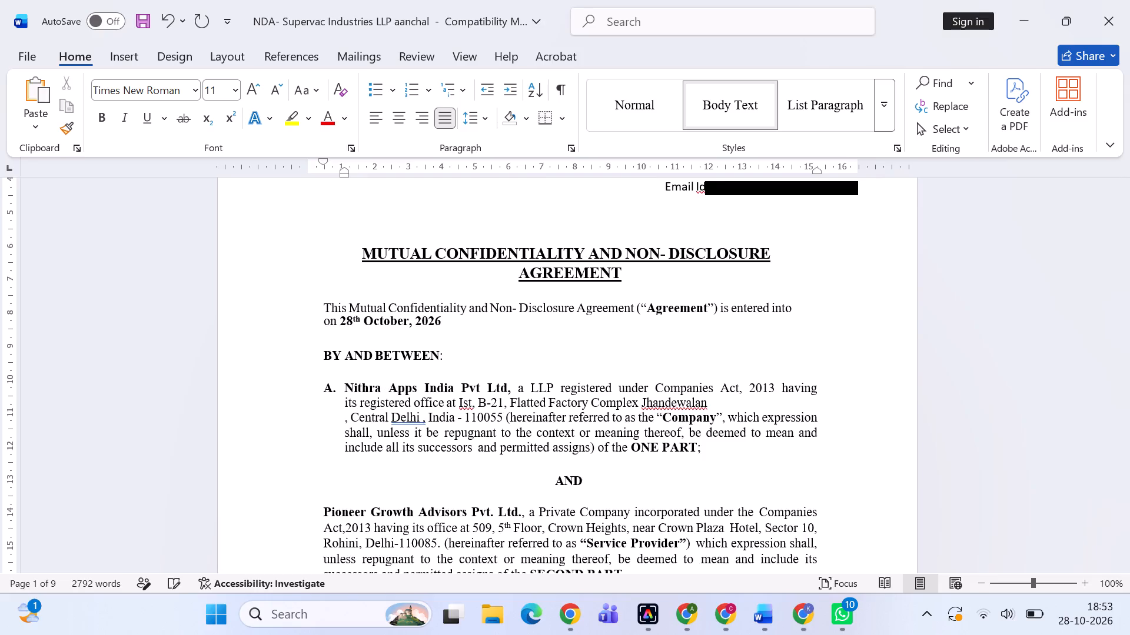
key("BackSpace")
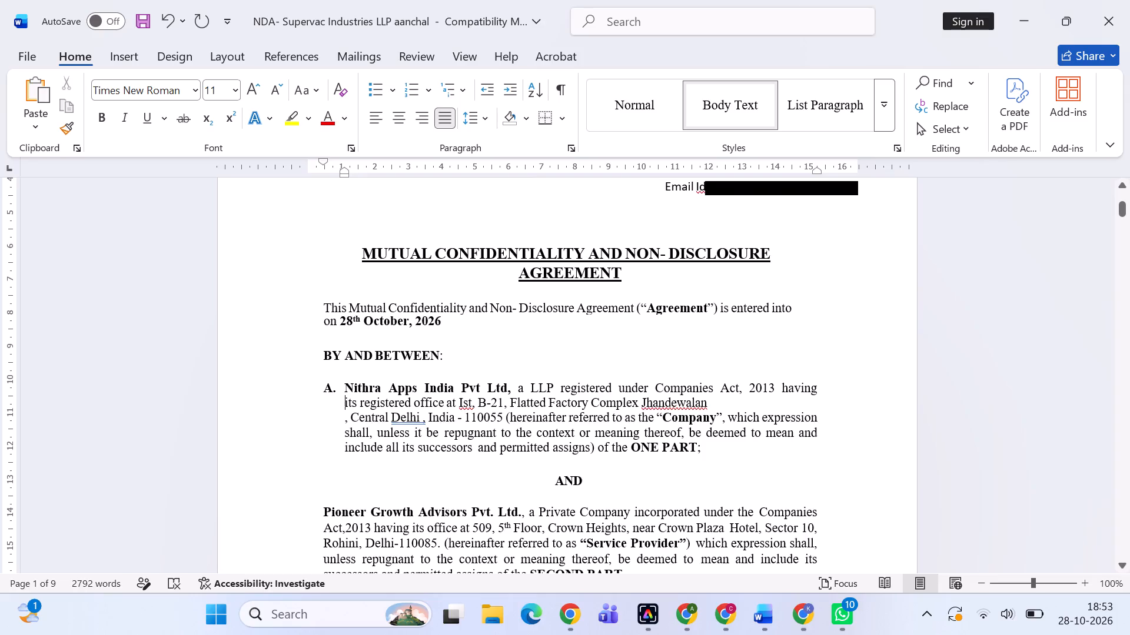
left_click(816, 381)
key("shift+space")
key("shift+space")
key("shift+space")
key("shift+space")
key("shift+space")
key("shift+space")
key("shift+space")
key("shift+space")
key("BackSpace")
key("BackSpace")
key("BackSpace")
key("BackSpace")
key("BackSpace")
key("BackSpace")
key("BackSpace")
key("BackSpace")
Insert a blank line of 14 underscores after "having" in the party A paragraph.
key("shift+underscore")
key("shift+underscore")
key("shift+underscore")
key("shift+underscore")
key("shift+underscore")
key("shift+underscore")
key("shift+underscore")
key("shift+underscore")
key("shift+underscore")
key("shift+underscore")
key("shift+underscore")
key("shift+underscore")
key("shift+underscore")
key("shift+underscore")
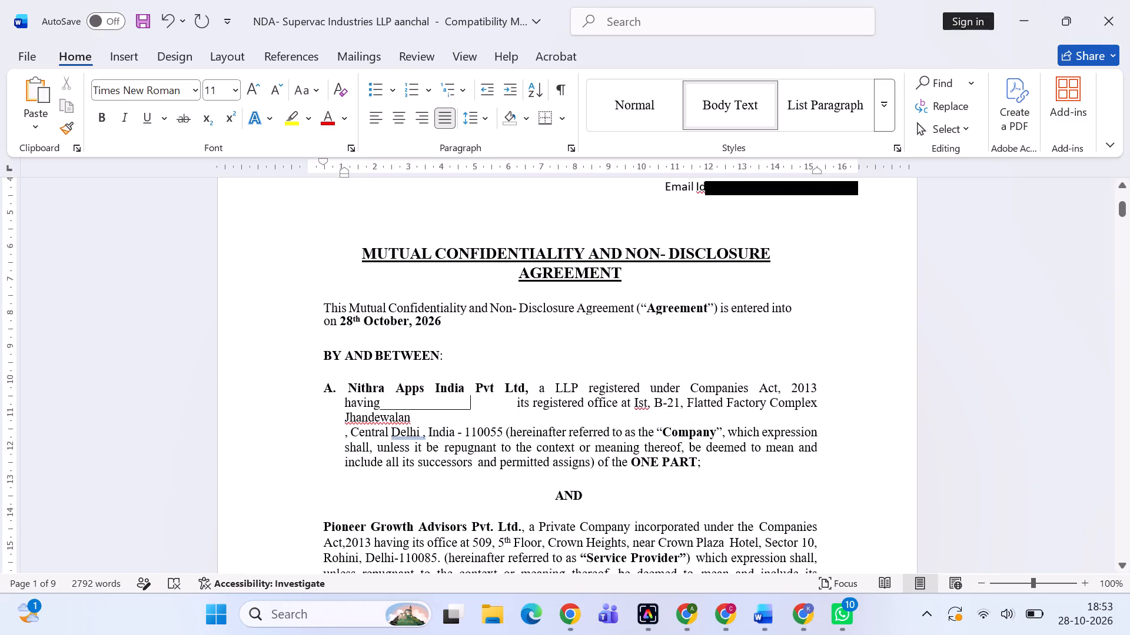
Delete the surplus spaces between the underscore blank and "its registered office" in the party A paragraph.
left_click(517, 400)
key("BackSpace")
key("BackSpace")
key("BackSpace")
key("BackSpace")
key("BackSpace")
key("BackSpace")
key("BackSpace")
key("BackSpace")
key("BackSpace")
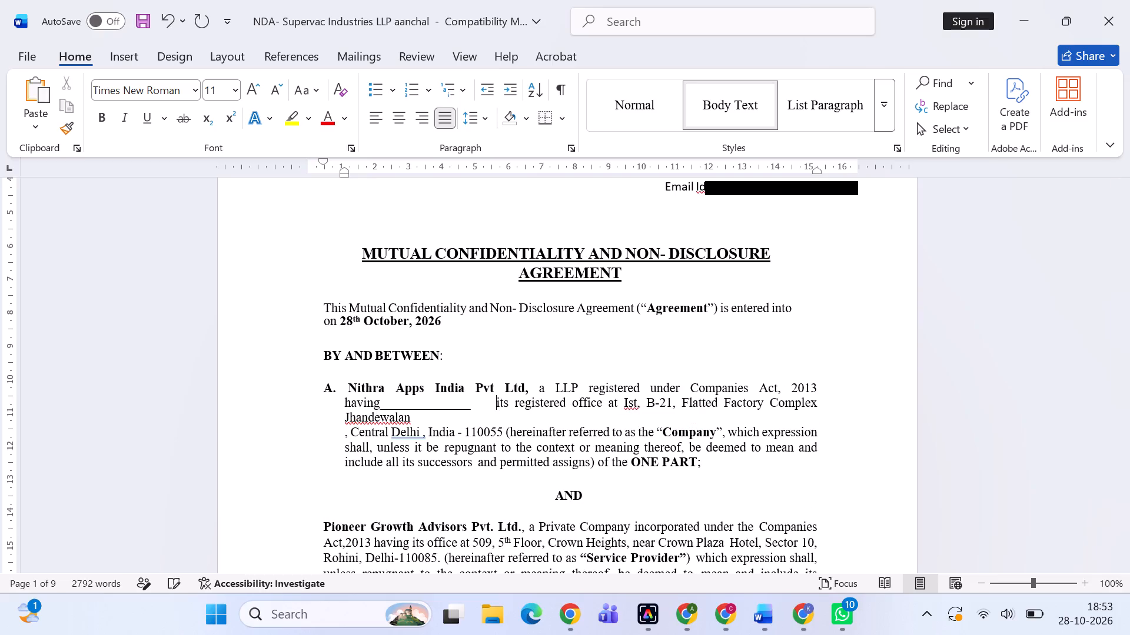
key("BackSpace")
key("BackSpace")
key("BackSpace")
key("BackSpace")
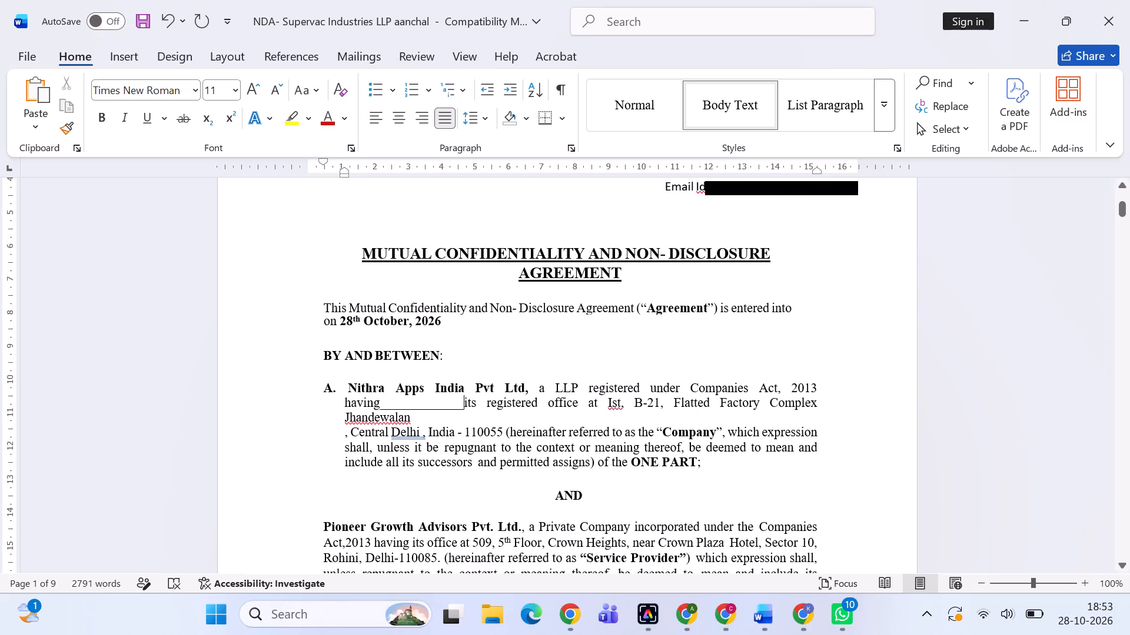
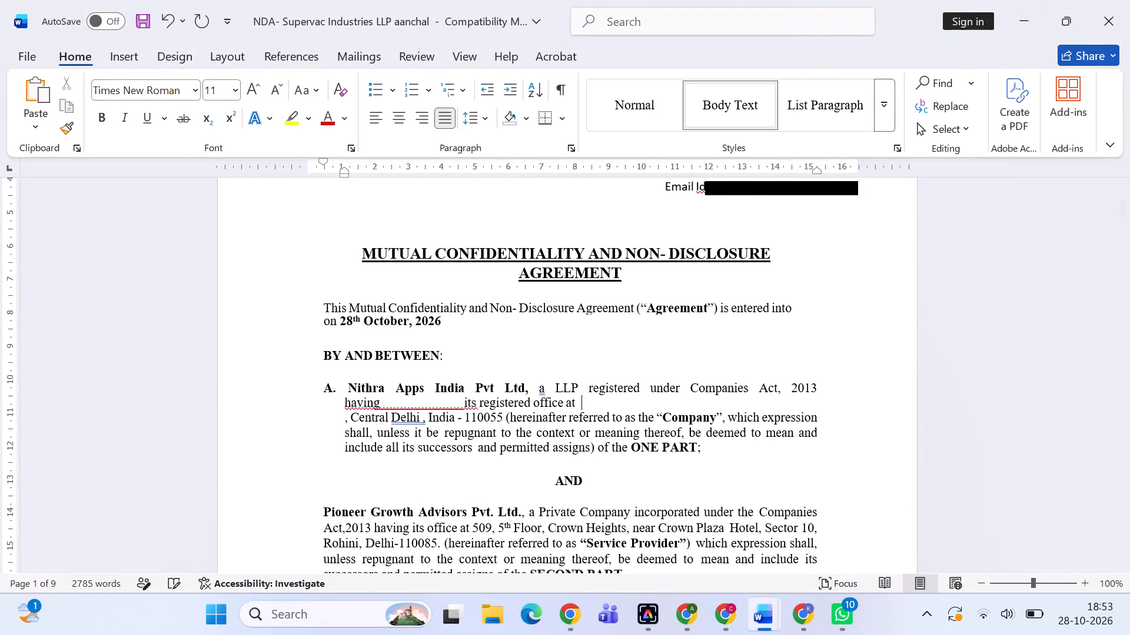
Insert a blank line of underscores after "its registered office at" in the party A paragraph.
key("shift+underscore")
key("shift+underscore")
key("shift+underscore")
key("shift+underscore")
key("shift+underscore")
key("shift+underscore")
key("shift+underscore")
key("shift+underscore")
key("shift+underscore")
key("shift+underscore")
key("shift+underscore")
key("shift+underscore")
key("shift+underscore")
key("shift+underscore")
key("shift+underscore")
key("shift+underscore")
key("shift+underscore")
key("shift+underscore")
key("shift+underscore")
key("shift+underscore")
key("shift+underscore")
Delete the remaining city, country and postal code text before "(hereinafter referred to as the" in the party A paragraph.
left_click(504, 417)
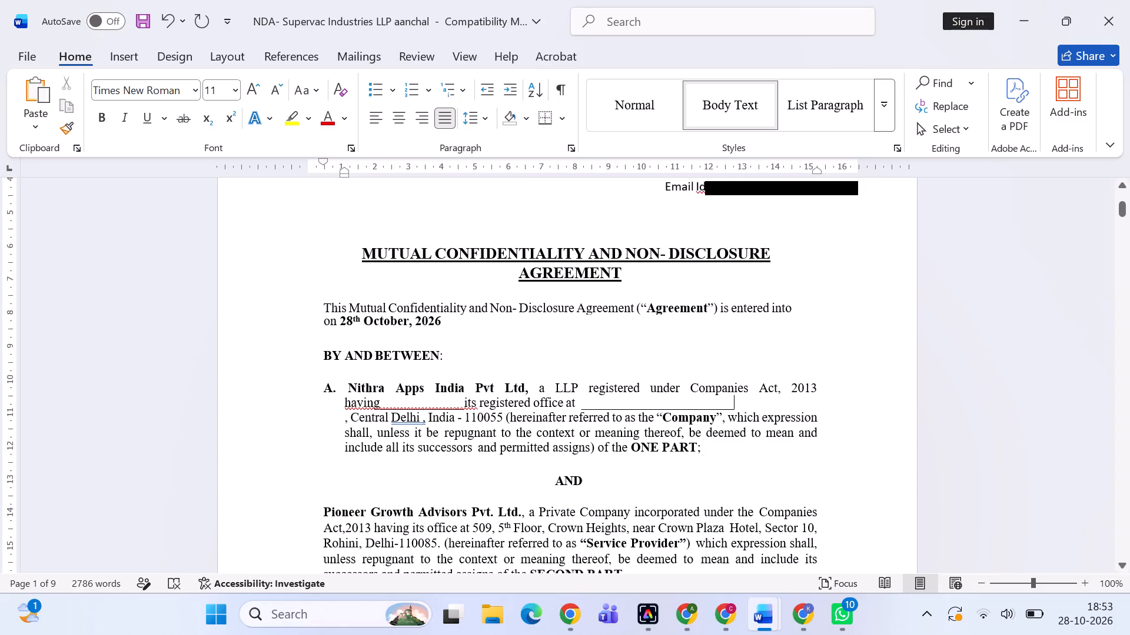
key("BackSpace")
key("BackSpace")
key("BackSpace")
key("BackSpace")
key("BackSpace")
key("BackSpace")
key("BackSpace")
key("BackSpace")
key("BackSpace")
key("BackSpace")
key("BackSpace")
key("BackSpace")
key("BackSpace")
key("BackSpace")
key("BackSpace")
key("BackSpace")
key("BackSpace")
key("BackSpace")
key("BackSpace")
key("BackSpace")
key("BackSpace")
key("BackSpace")
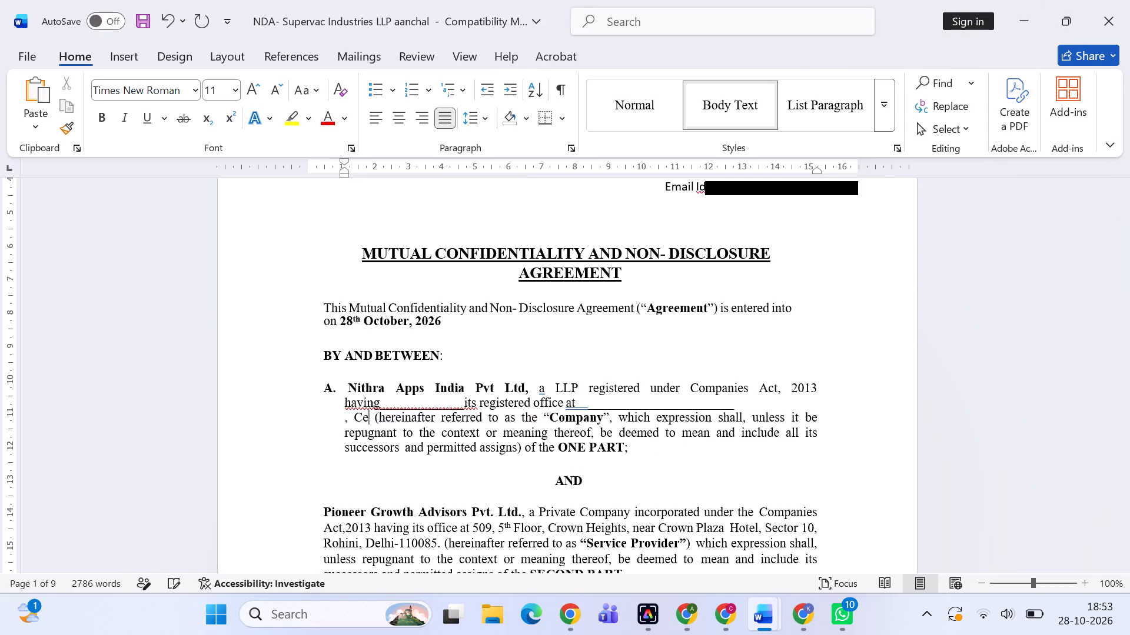
key("BackSpace")
key("BackSpace")
key("BackSpace")
key("BackSpace")
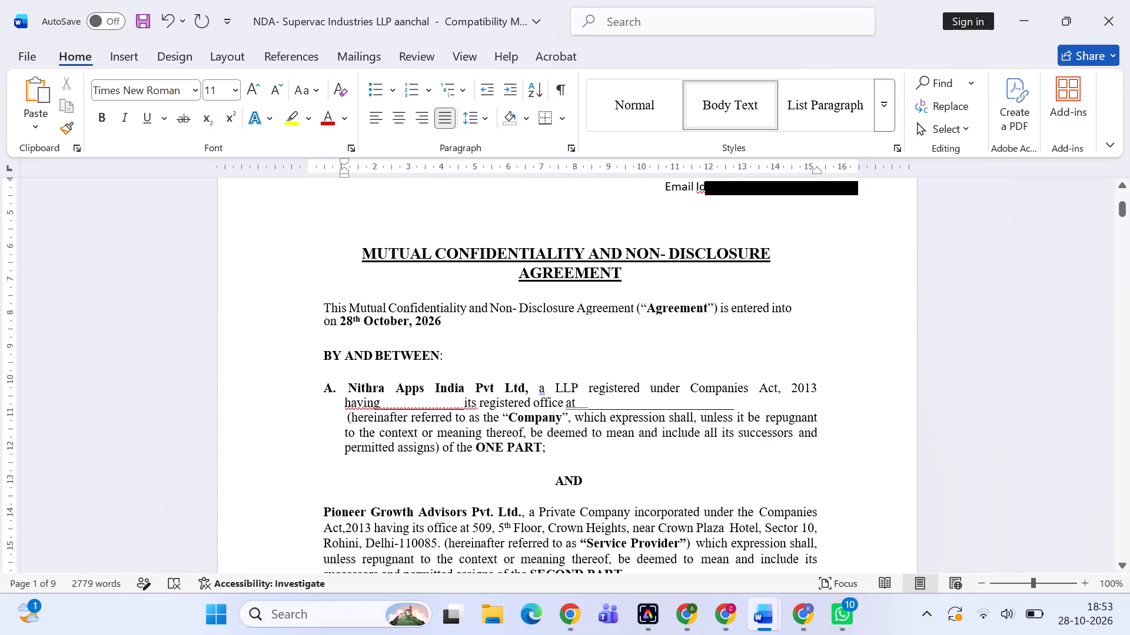
Look through the NDA's clauses from the parties section to the notice details for remaining client-specific information.
scroll(703, 475, "down", 2)
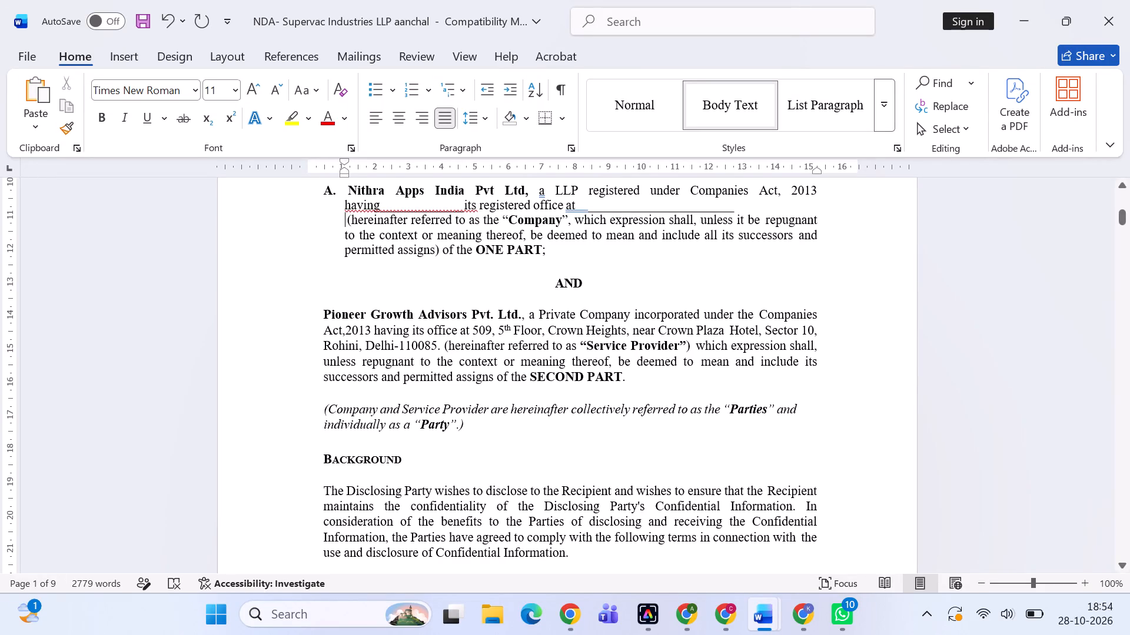
scroll(677, 380, "down", 1)
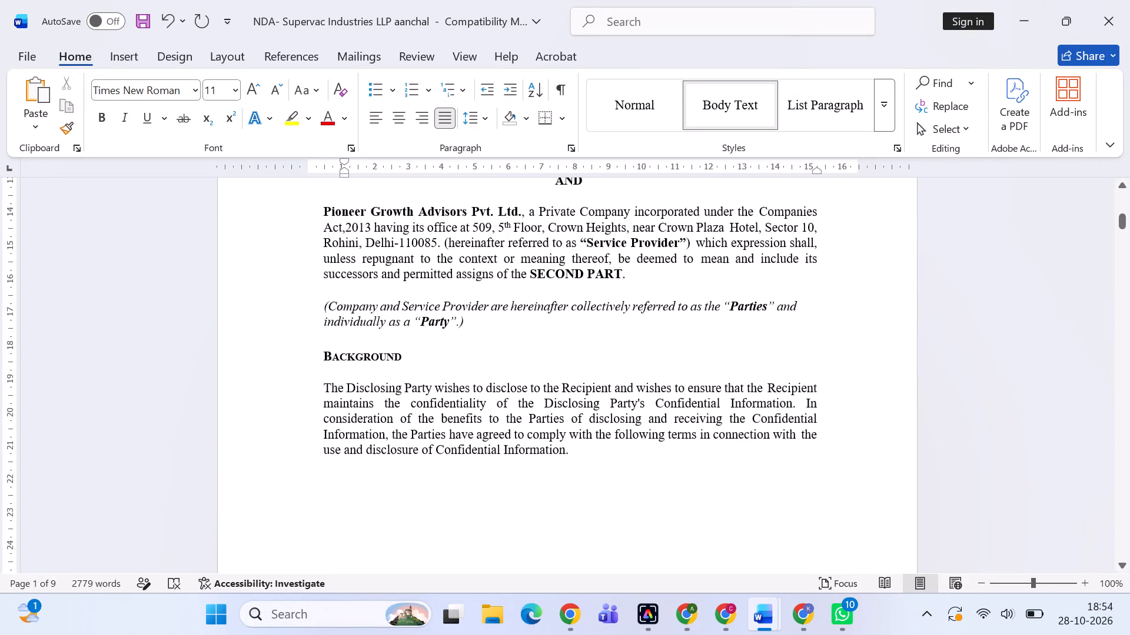
scroll(630, 441, "down", 2)
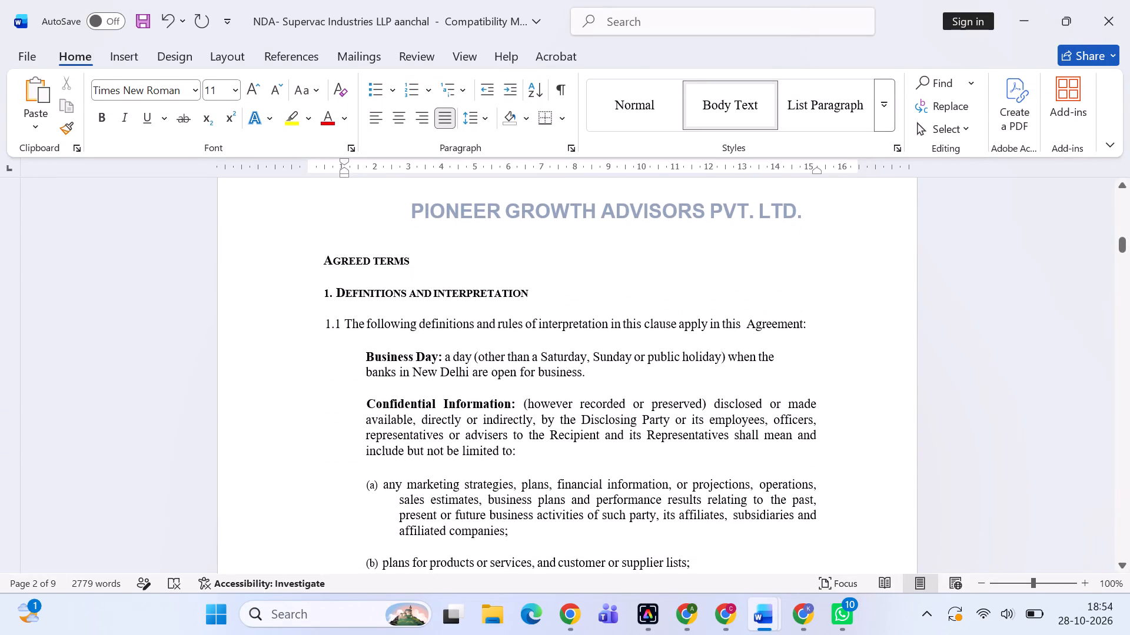
scroll(630, 441, "down", 2)
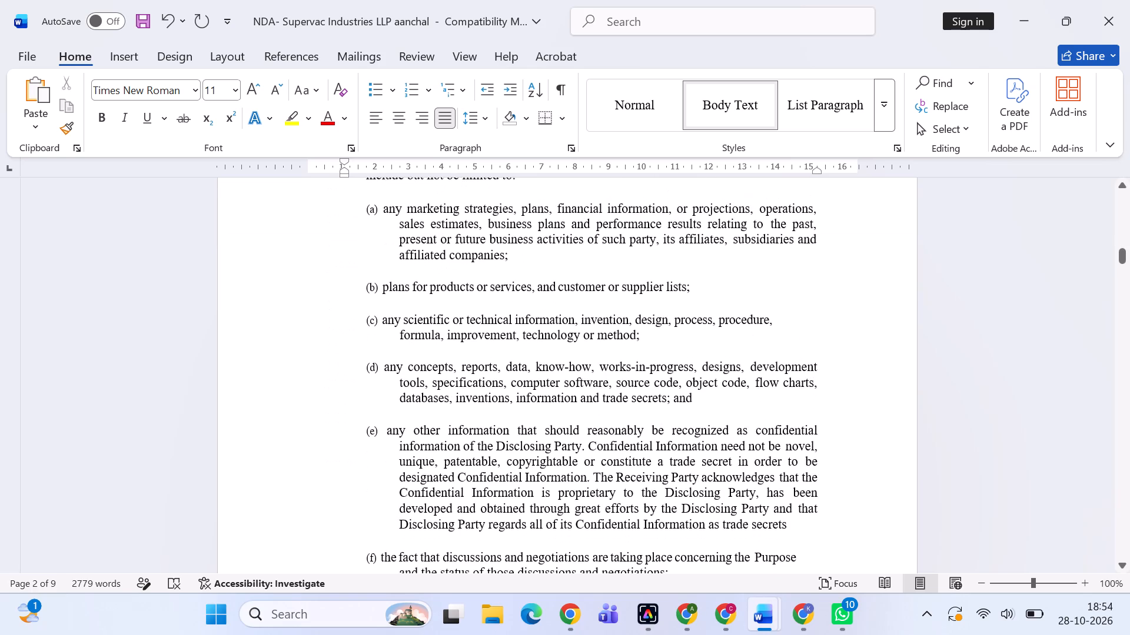
scroll(630, 441, "down", 1)
scroll(566, 428, "down", 3)
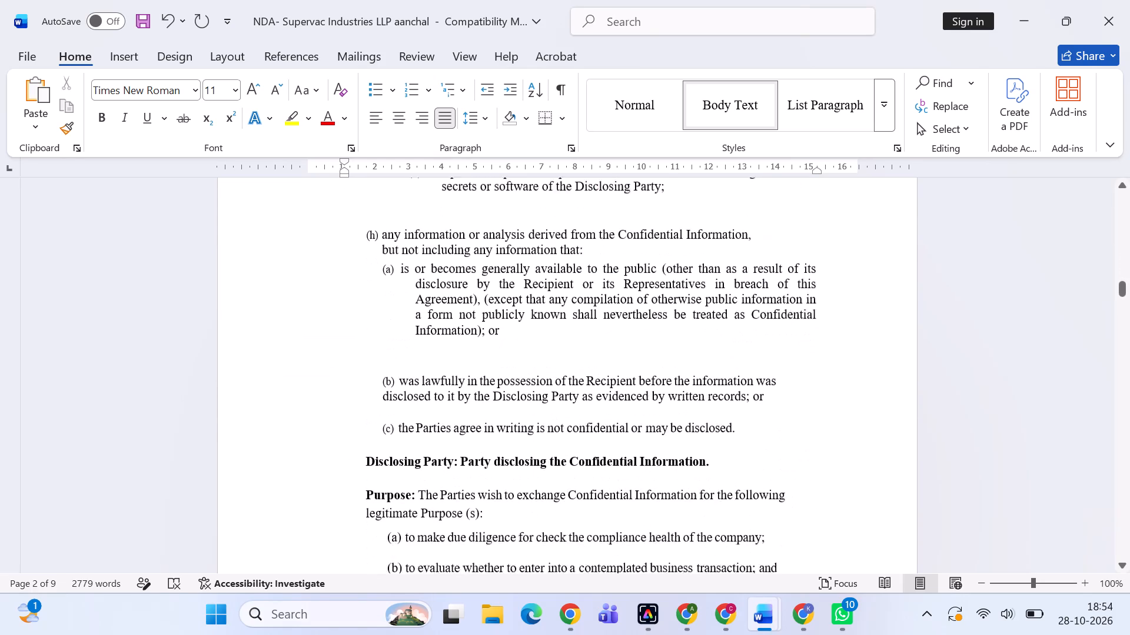
scroll(566, 428, "down", 7)
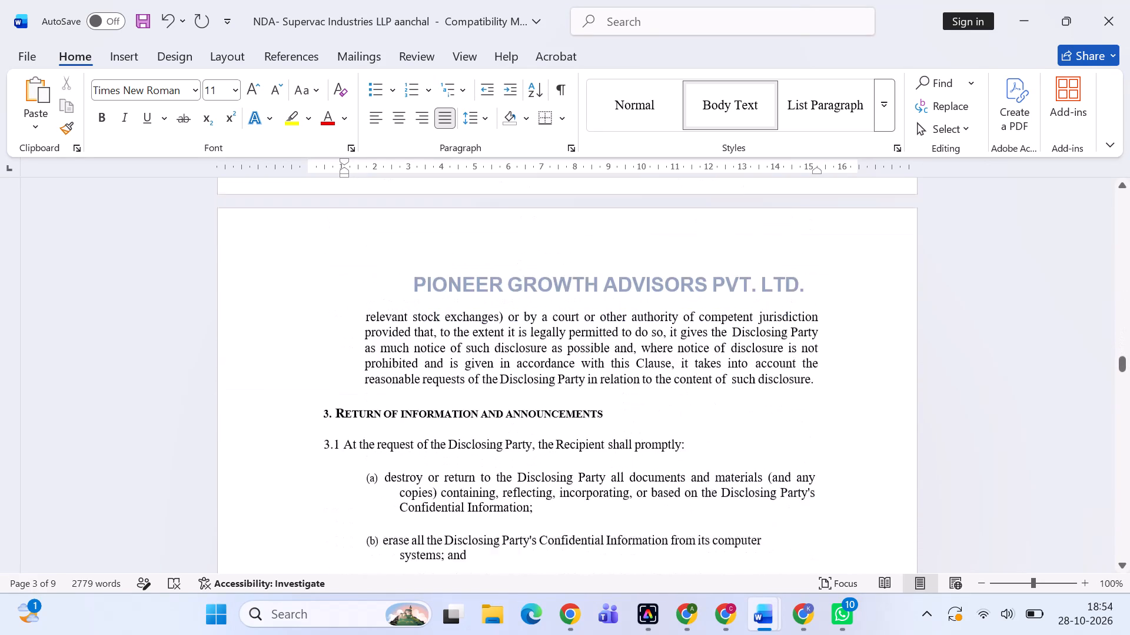
scroll(566, 428, "down", 3)
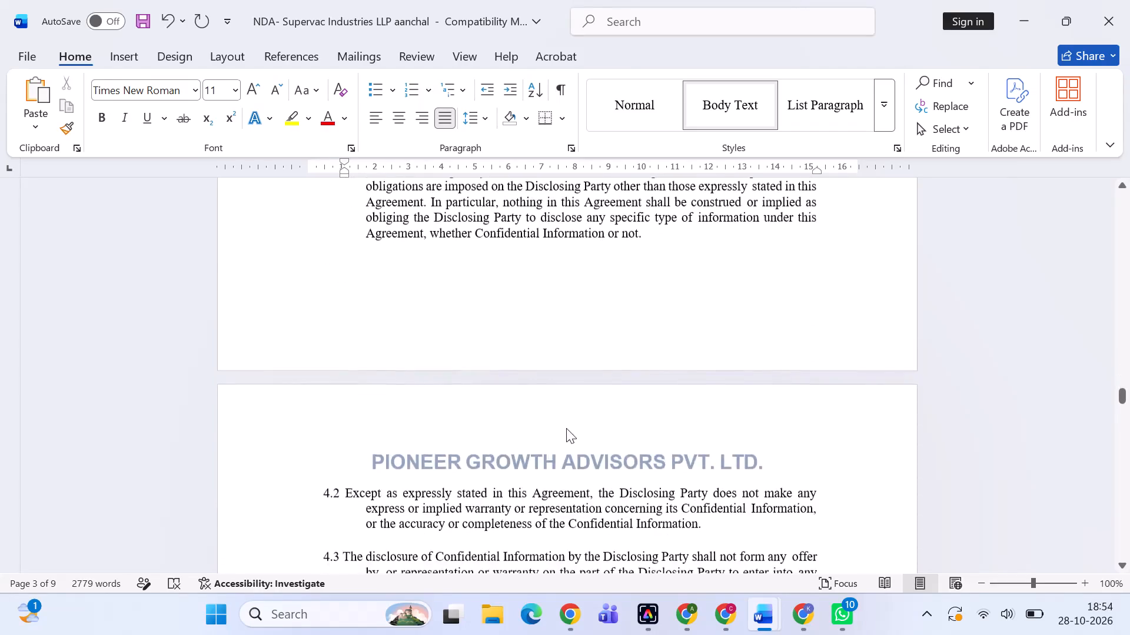
scroll(566, 428, "down", 6)
scroll(566, 428, "up", 1)
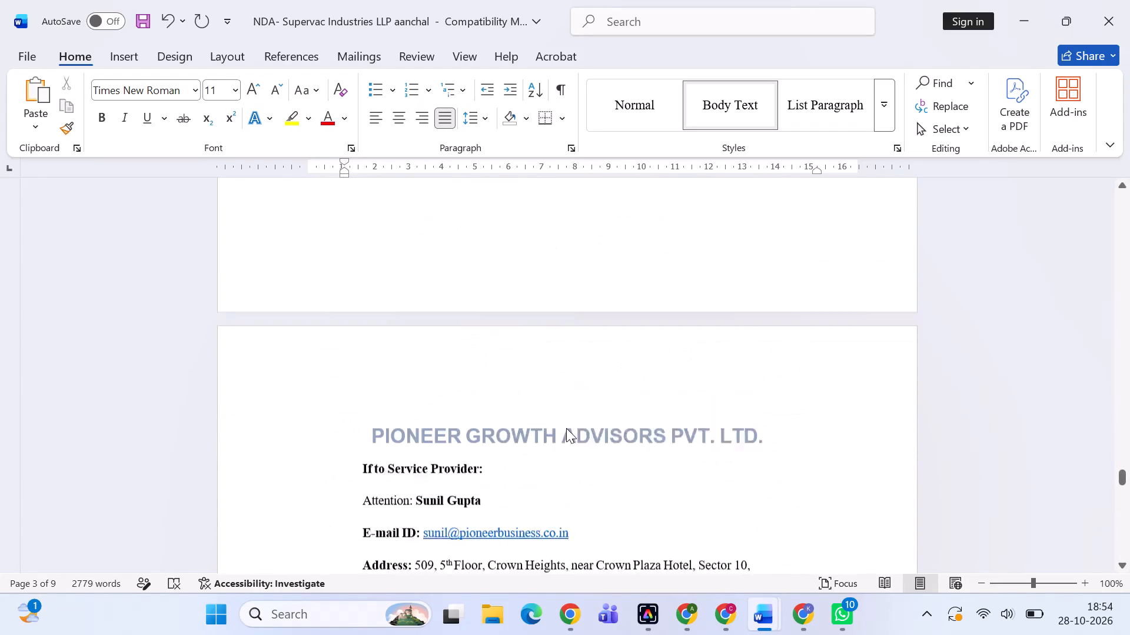
Place the text cursor at the end of the company's e-mail line under clause 10.3.
scroll(566, 428, "up", 2)
left_click(544, 406)
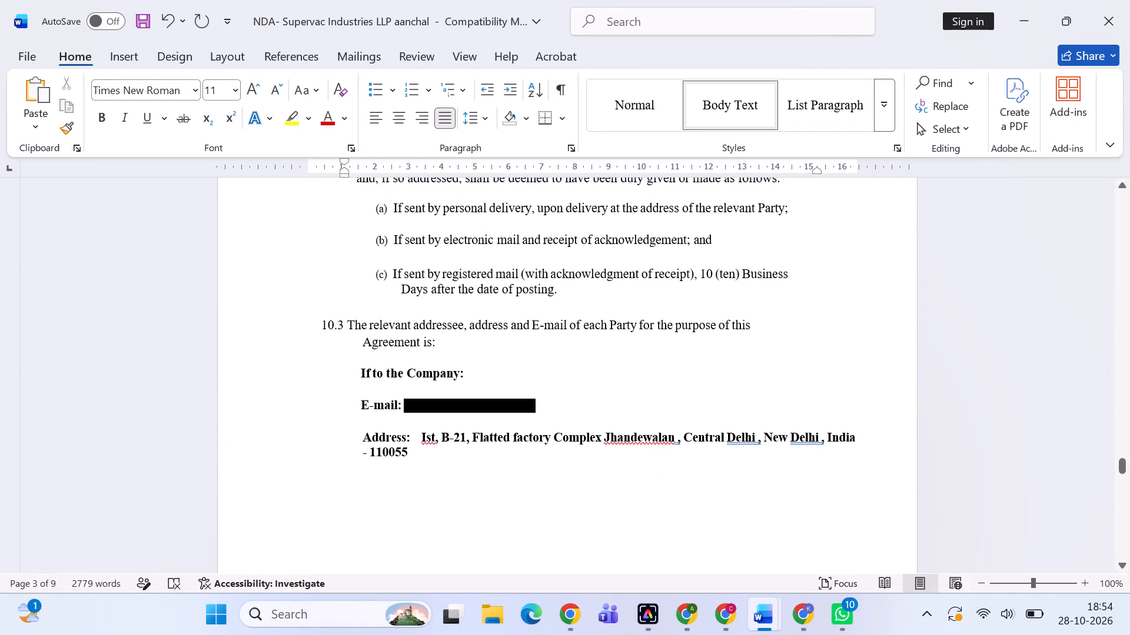
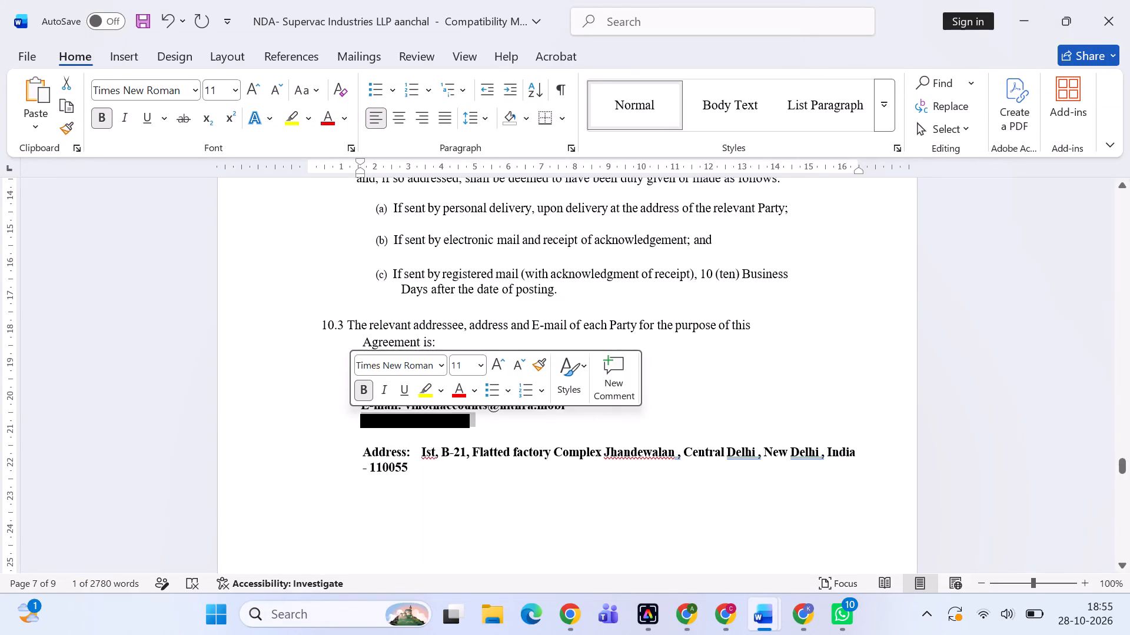
Move the Company's second e-mail address in clause 10.3 onto the first one's line after a comma, deleting the duplicate line below.
left_click(577, 403)
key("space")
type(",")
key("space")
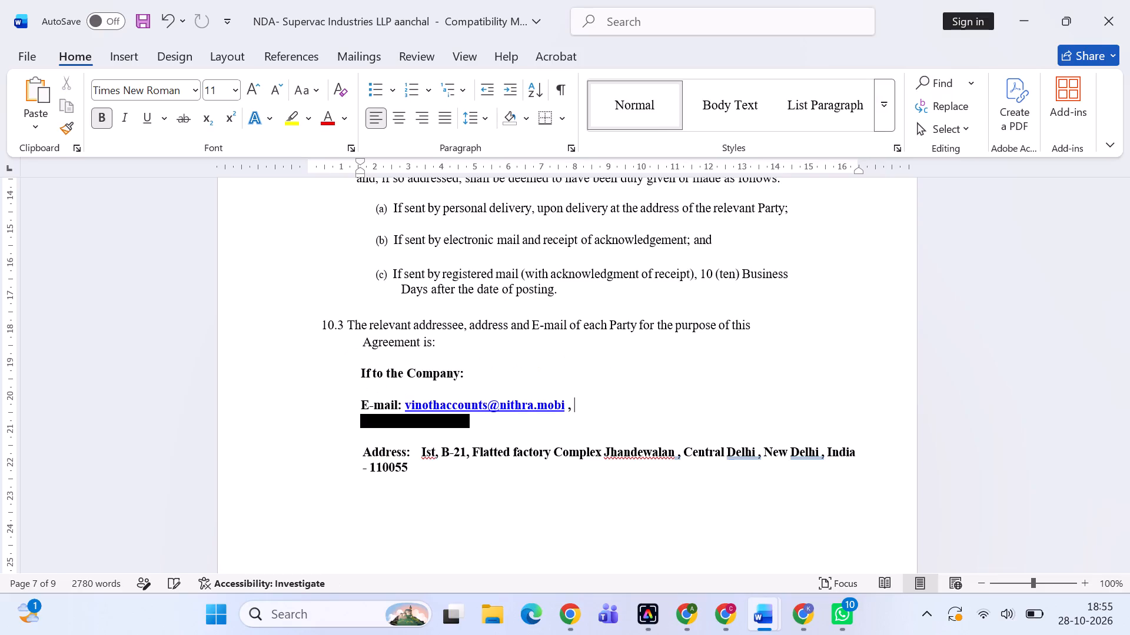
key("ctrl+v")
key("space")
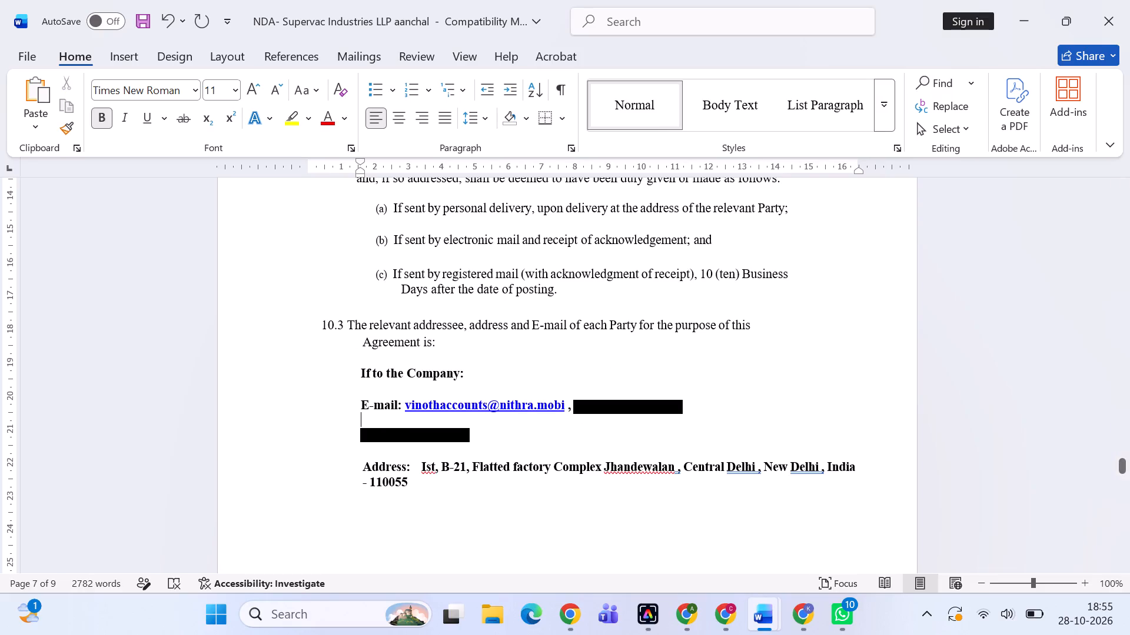
left_click_drag(486, 432, 365, 437)
left_click_drag(365, 437, 340, 437)
key("BackSpace")
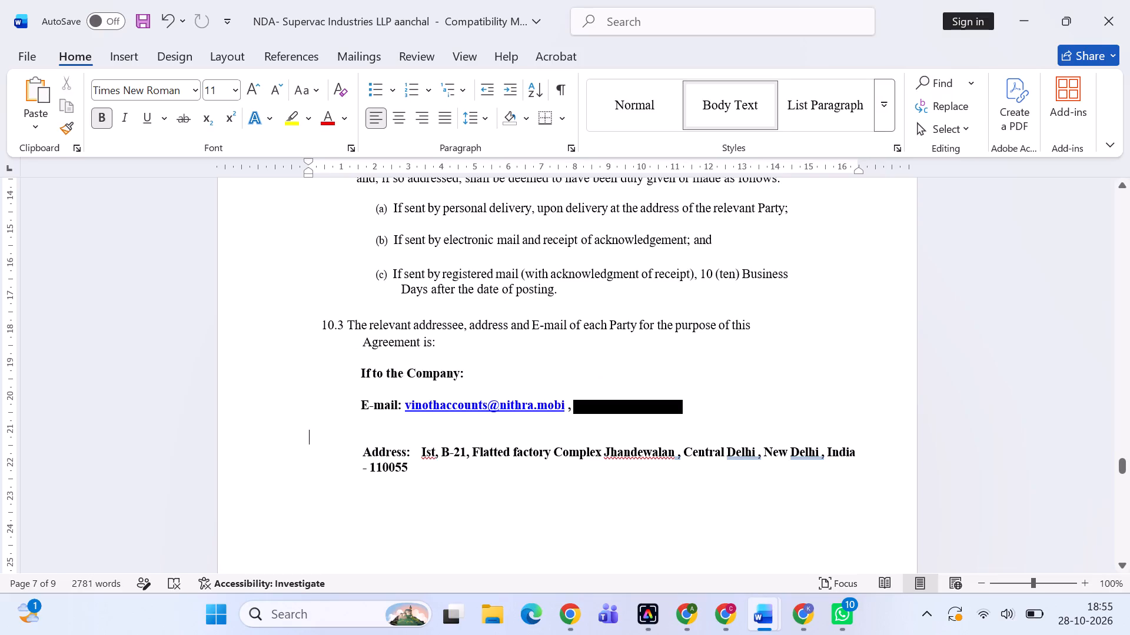
Delete the old address text after "Address:" in the Company's notice details under clause 10.3.
left_click_drag(420, 452, 434, 473)
key("BackSpace")
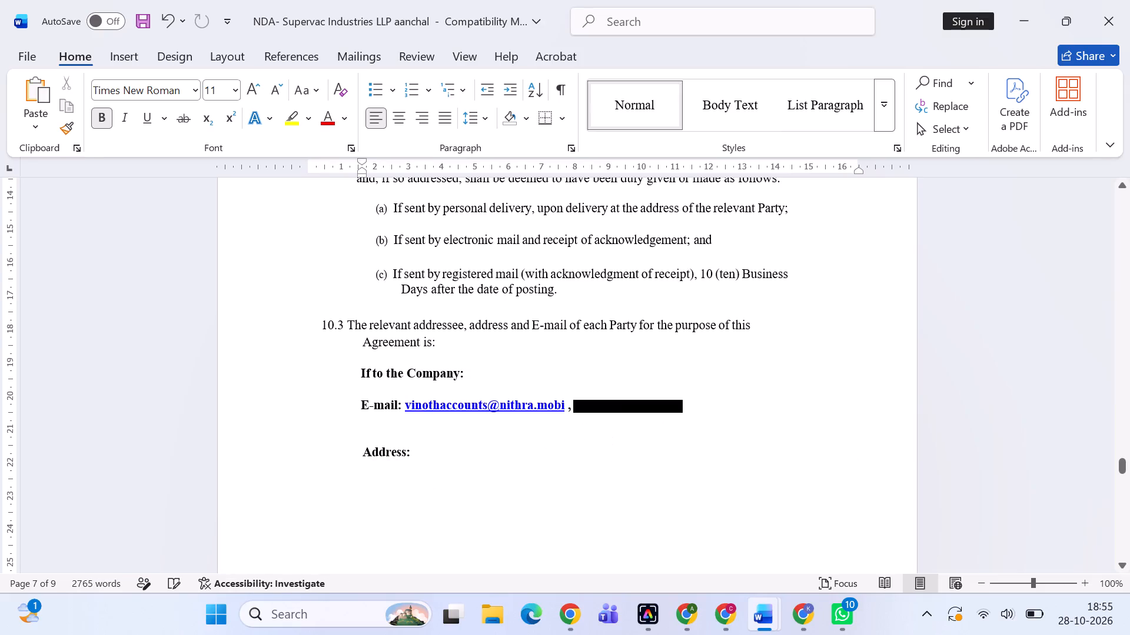
scroll(449, 467, "down", 3)
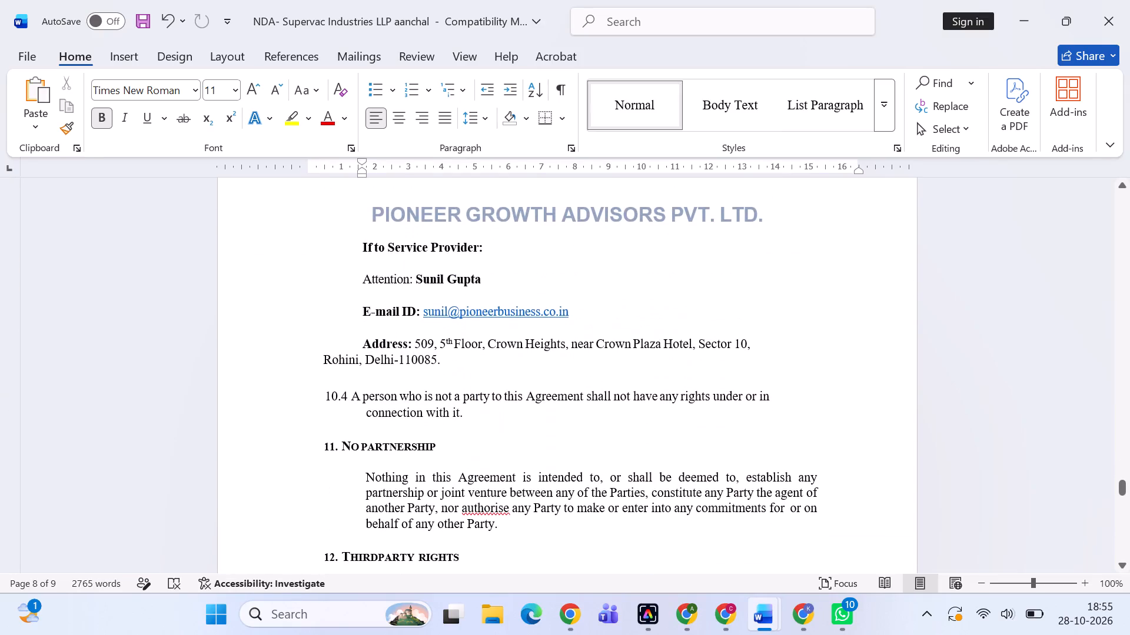
Replace the designation in the Supervac Industries LLP signature block at the end of the NDA with "Director".
scroll(537, 422, "down", 1)
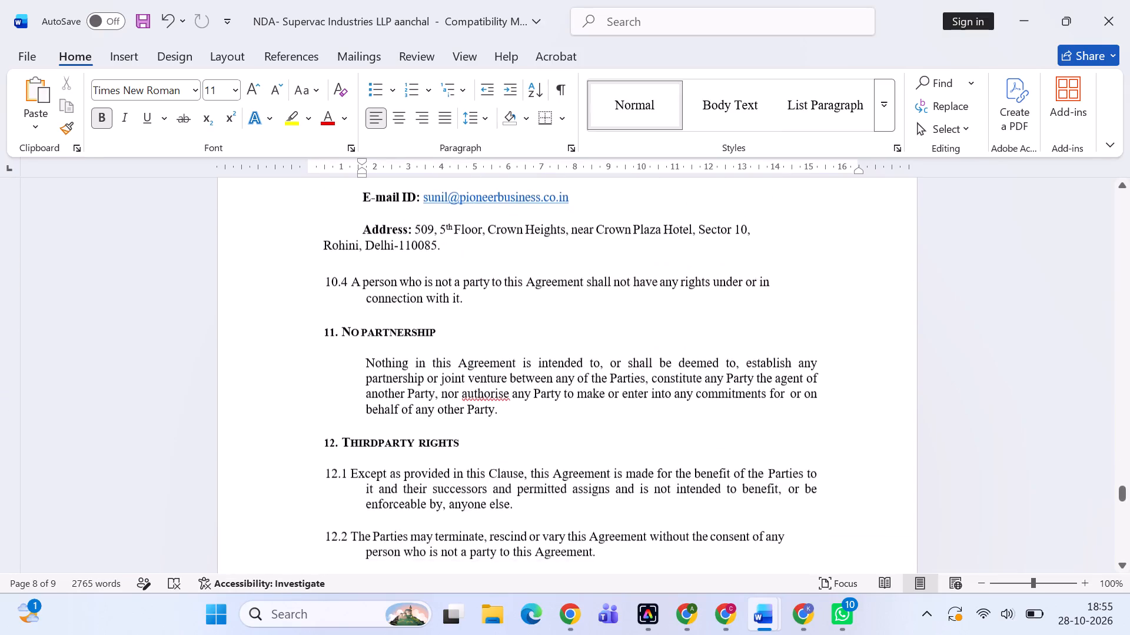
scroll(537, 422, "down", 2)
scroll(537, 422, "up", 2)
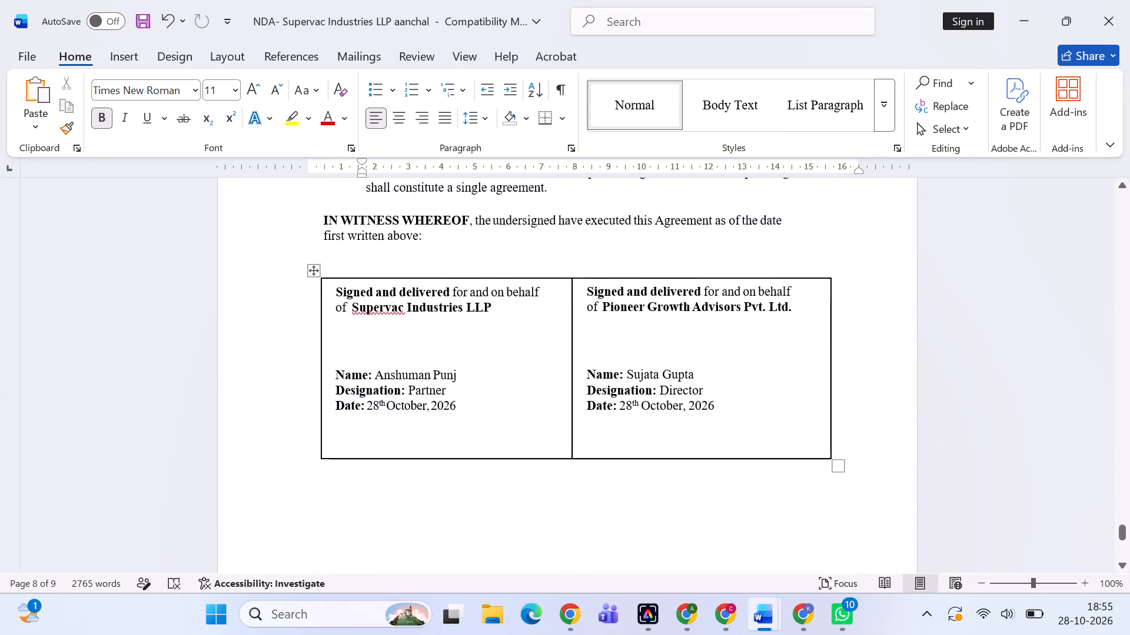
left_click(444, 399)
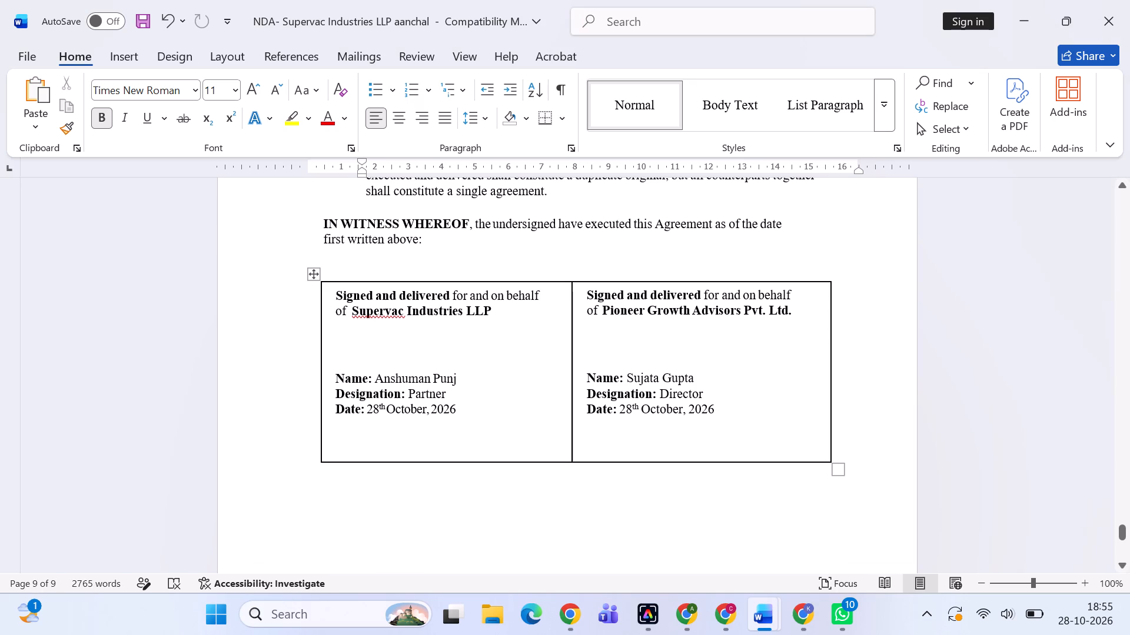
key("BackSpace")
key("BackSpace")
key("BackSpace")
key("BackSpace")
key("BackSpace")
key("BackSpace")
key("BackSpace")
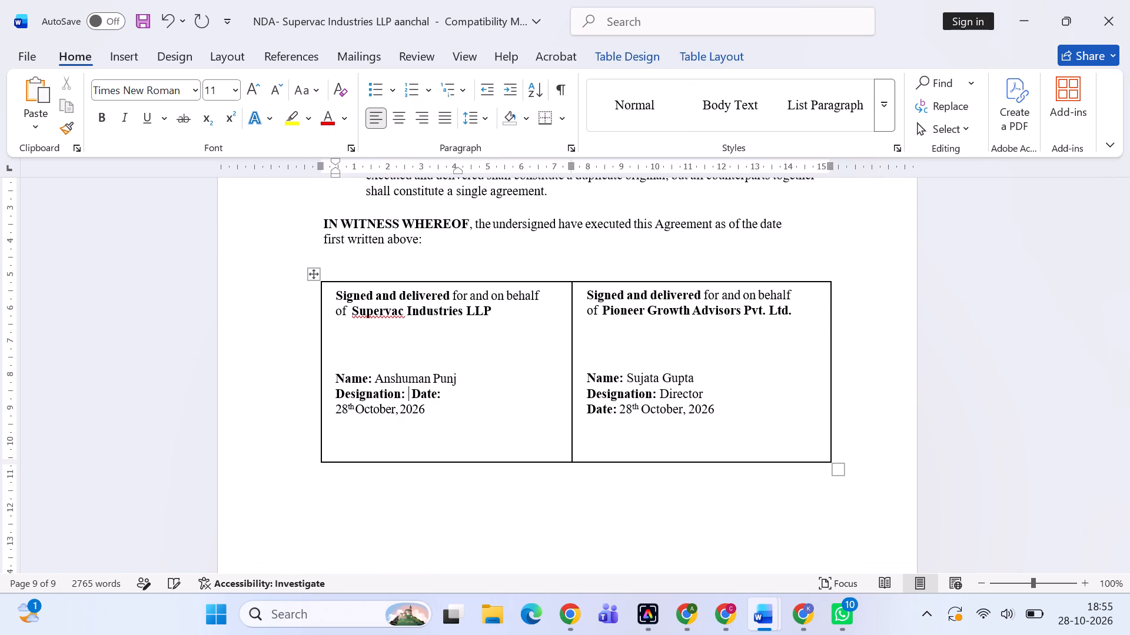
type("Director")
key("space")
Clear the signatory's name after "Name:" in the Supervac Industries LLP signature block.
left_click(421, 361)
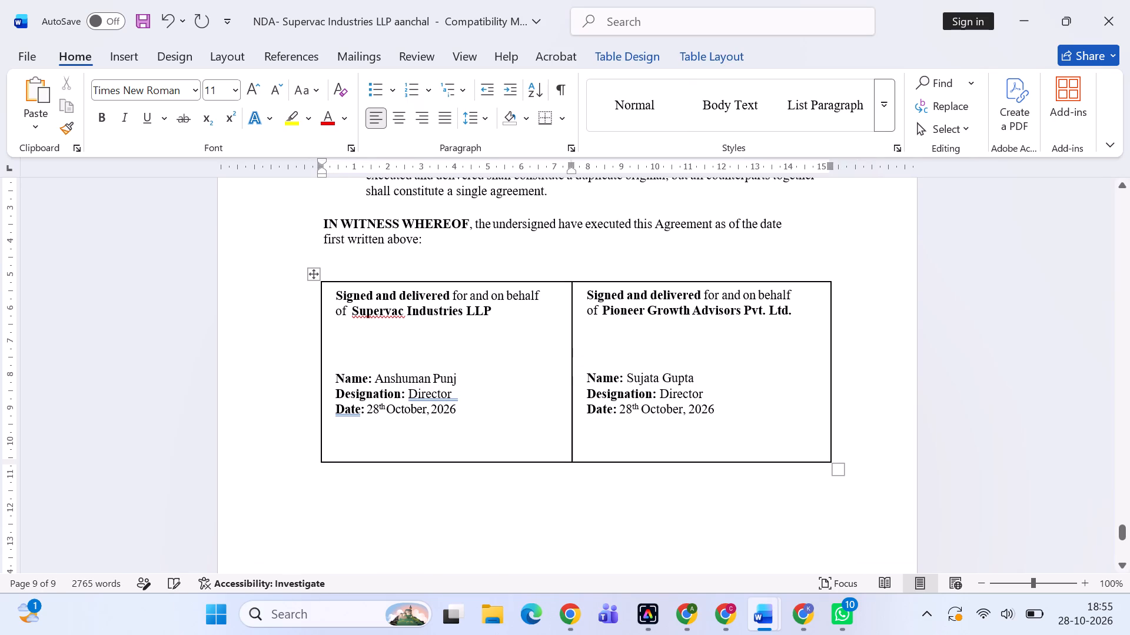
left_click(463, 375)
key("BackSpace")
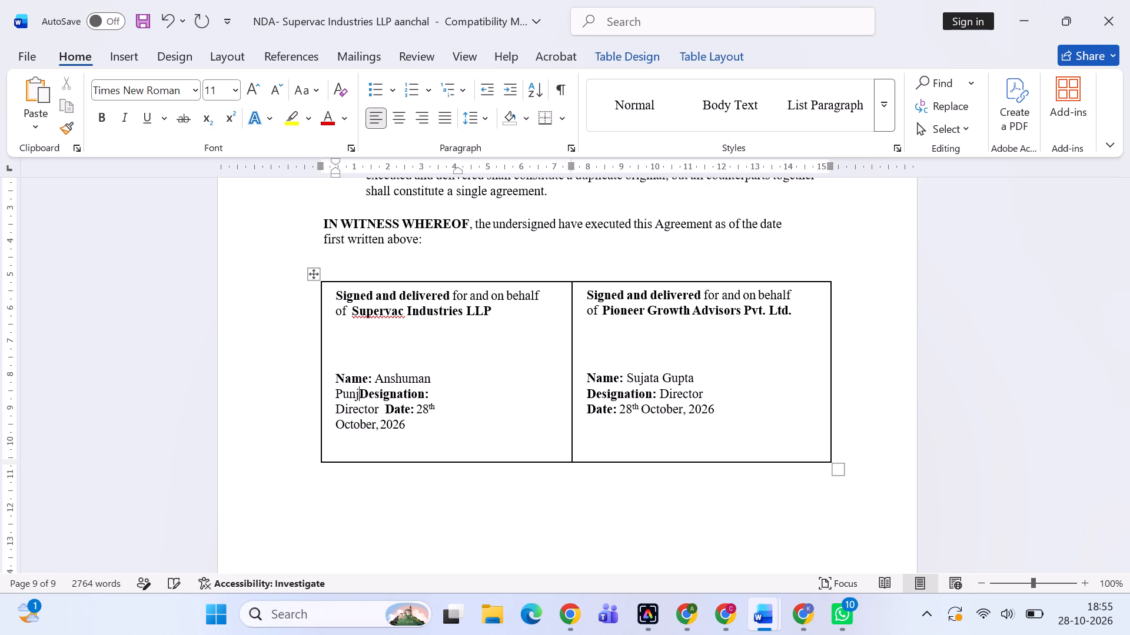
key("BackSpace")
key("BackSpace")
key("BackSpace")
key("BackSpace")
key("BackSpace")
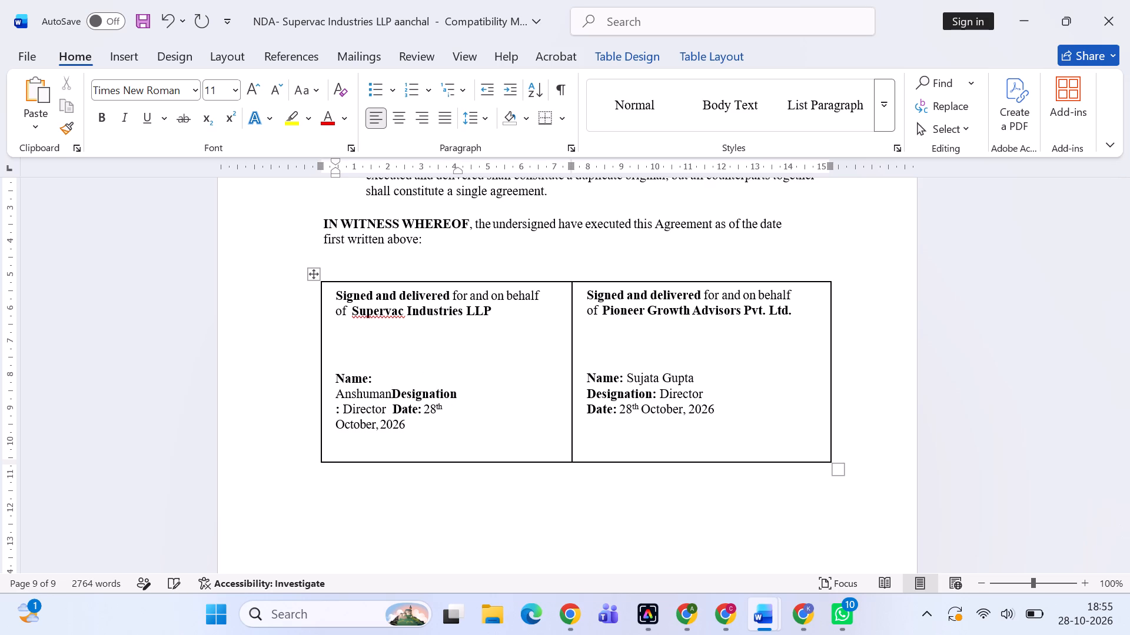
key("BackSpace")
key("BackSpace")
key("BackSpace")
key("BackSpace")
key("BackSpace")
key("BackSpace")
key("BackSpace")
key("BackSpace")
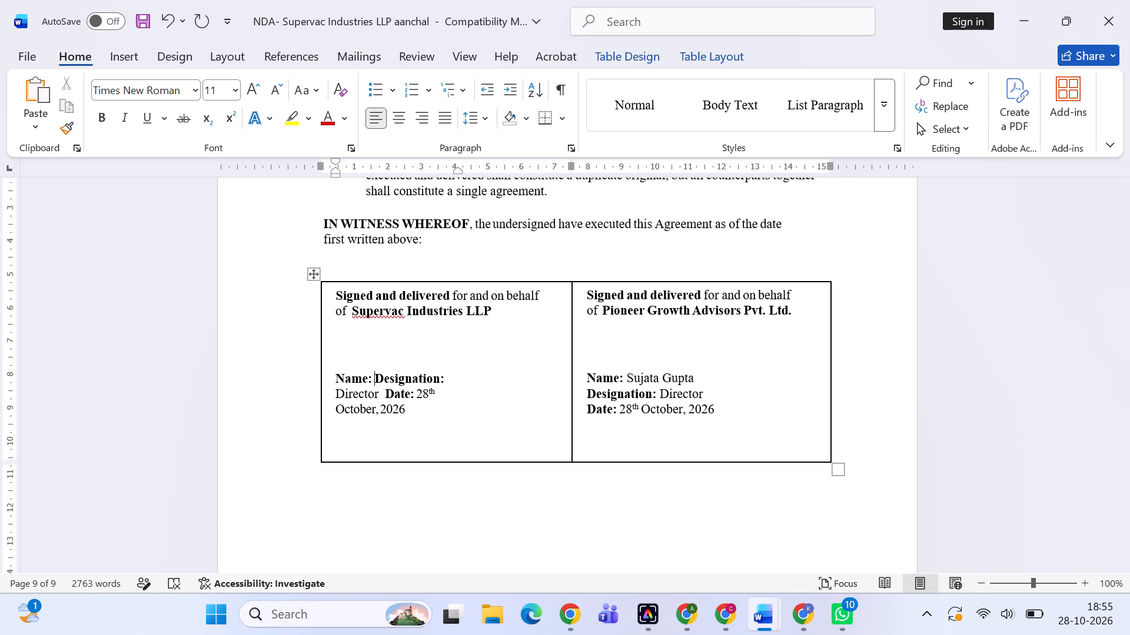
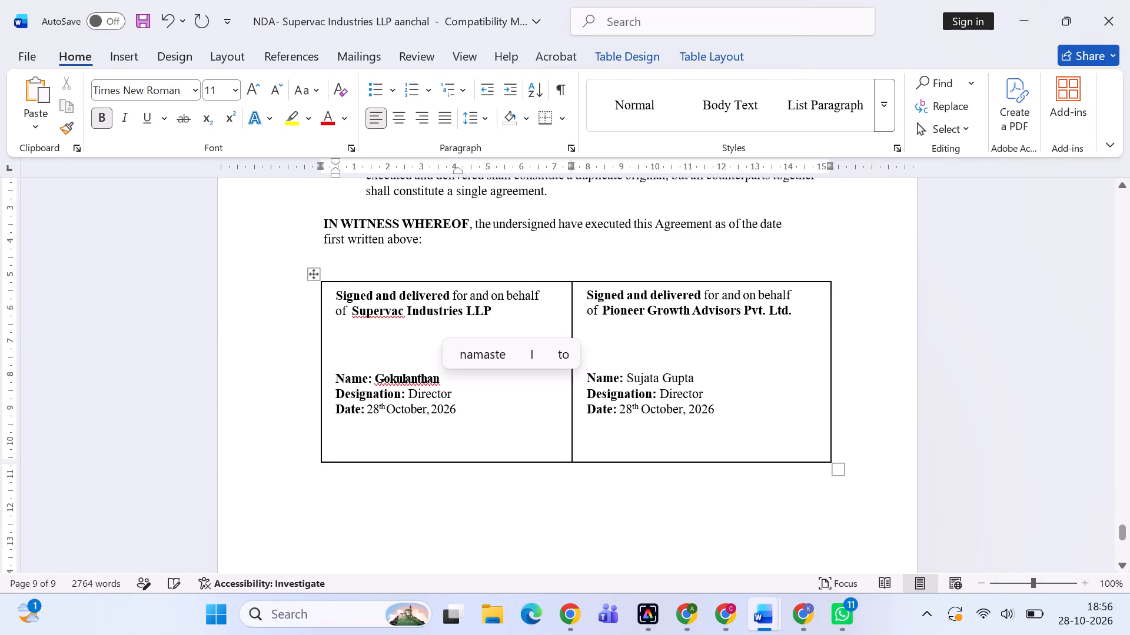
Select the signatory's name after "Name:" in the Supervac Industries LLP signature block.
left_click_drag(454, 380, 398, 378)
left_click_drag(398, 378, 378, 376)
left_click_drag(371, 375, 457, 370)
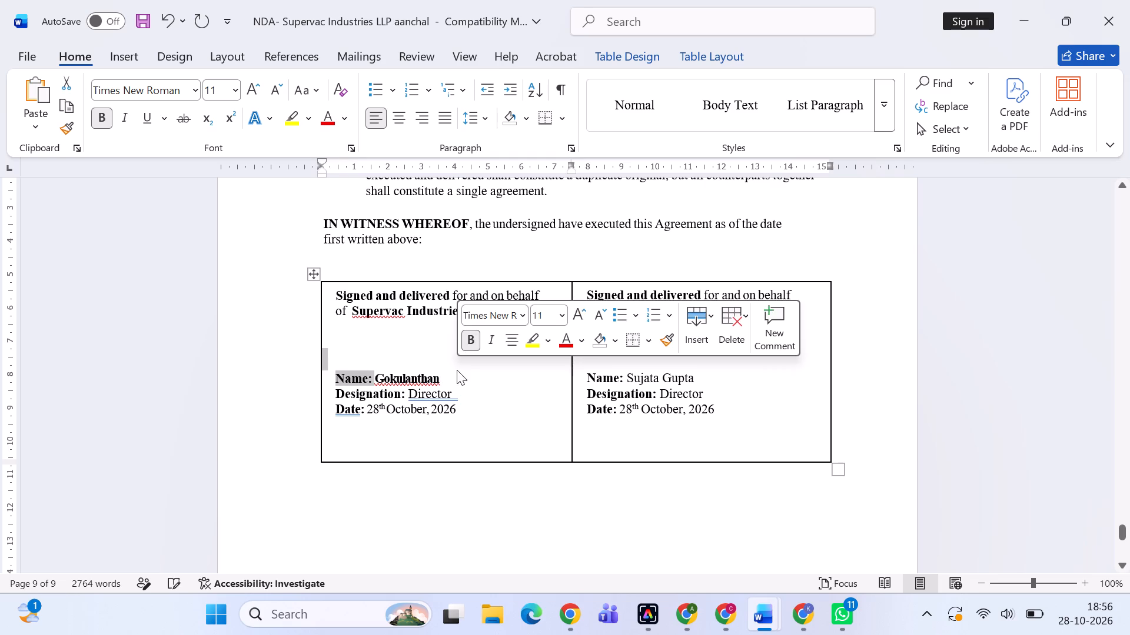
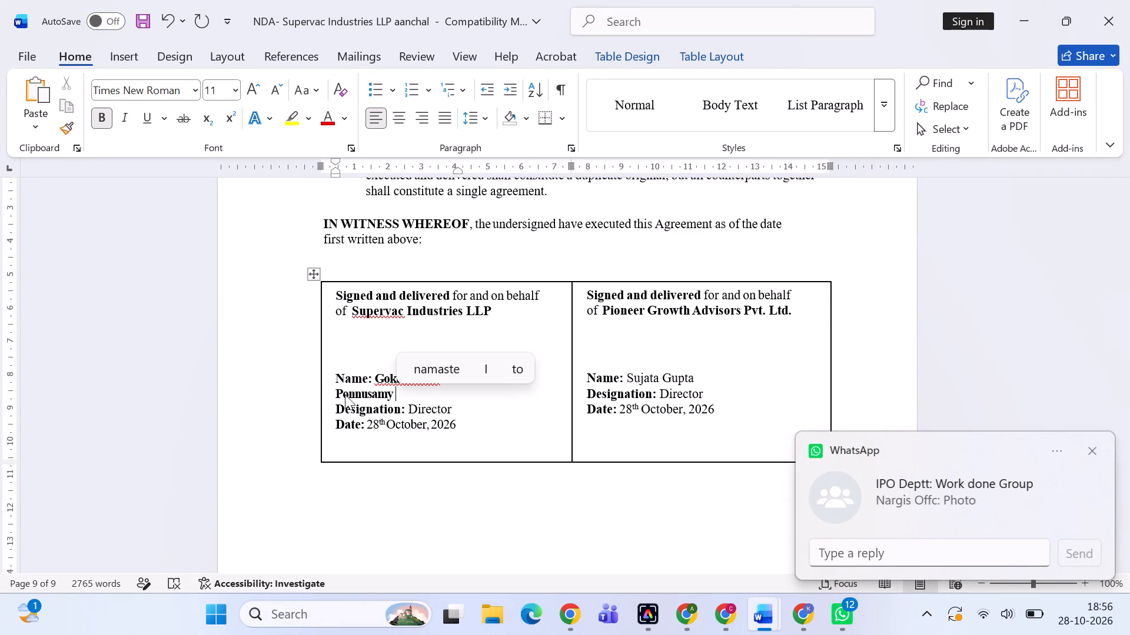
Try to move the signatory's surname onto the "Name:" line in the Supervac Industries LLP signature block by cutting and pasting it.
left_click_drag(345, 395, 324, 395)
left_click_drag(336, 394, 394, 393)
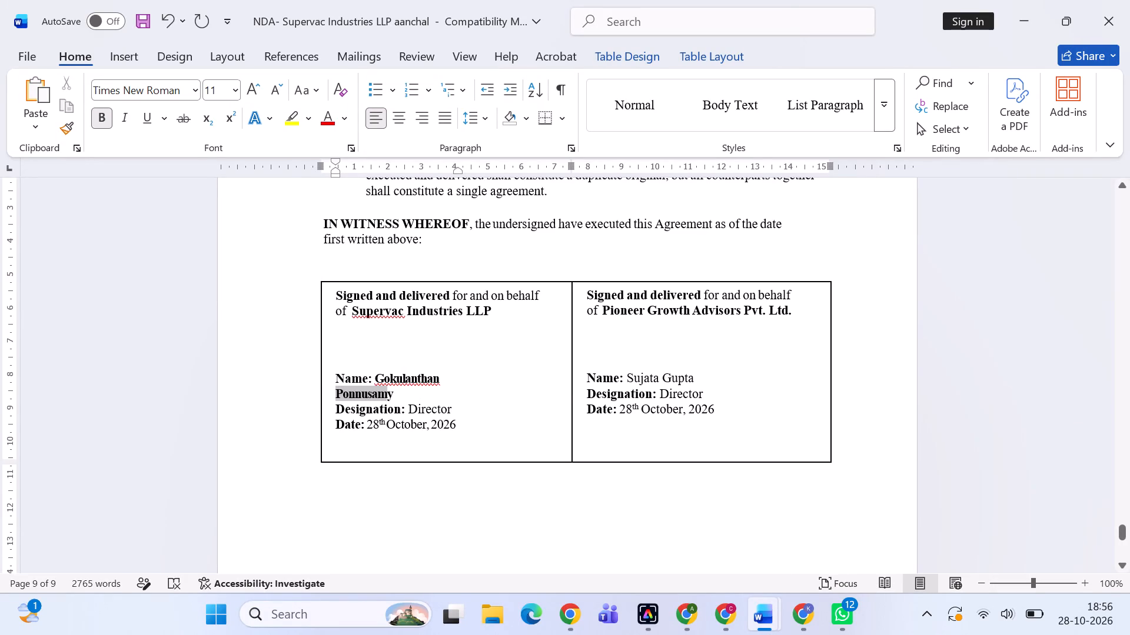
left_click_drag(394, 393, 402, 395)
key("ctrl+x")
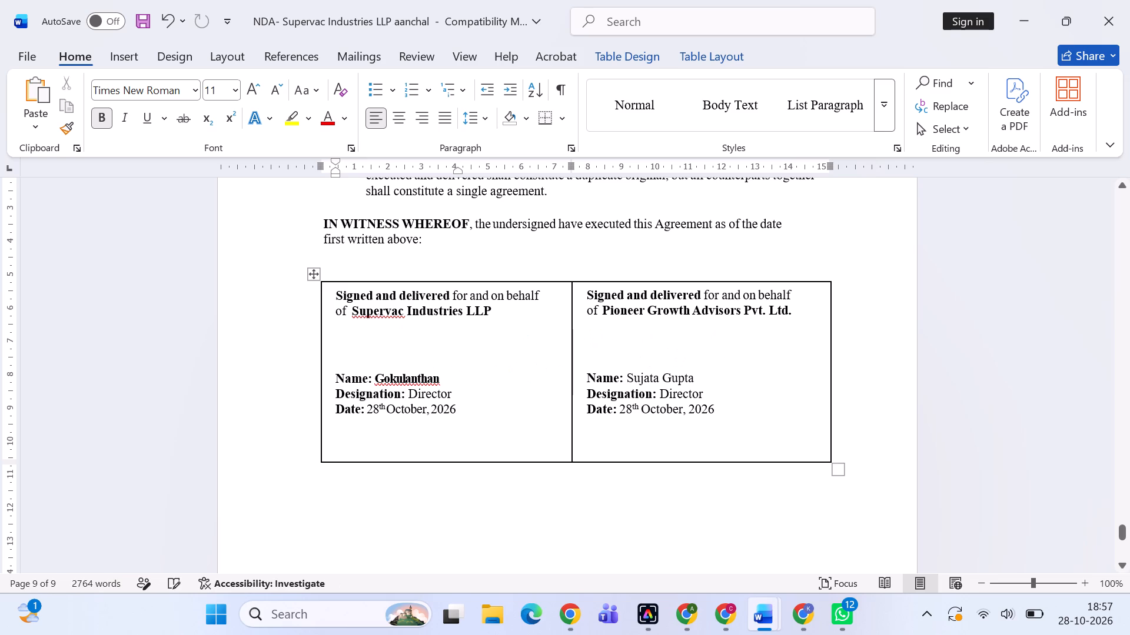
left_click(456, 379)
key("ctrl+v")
Delete the signatory's surname in the Supervac Industries LLP signature block and re-enter it after the first name.
left_click_drag(408, 396, 400, 394)
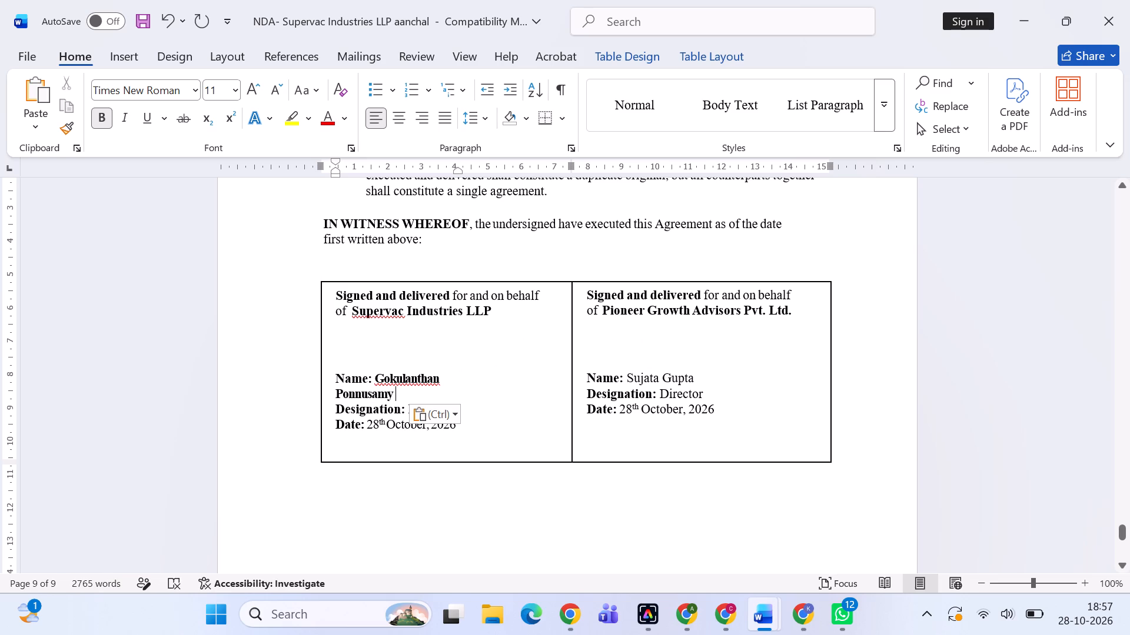
left_click_drag(400, 394, 333, 396)
key("BackSpace")
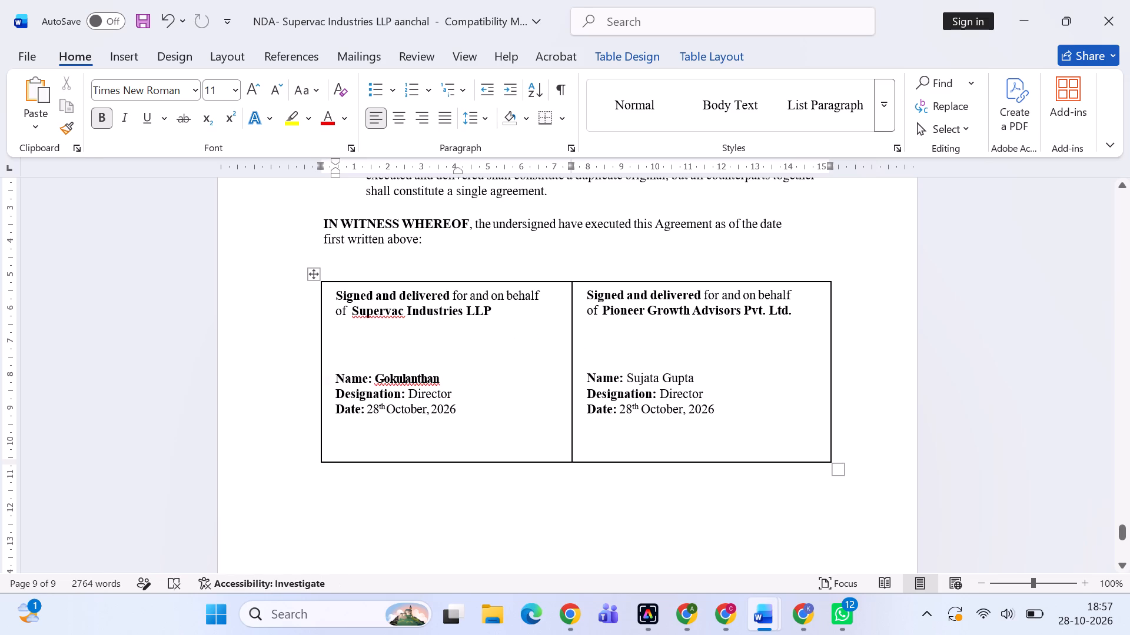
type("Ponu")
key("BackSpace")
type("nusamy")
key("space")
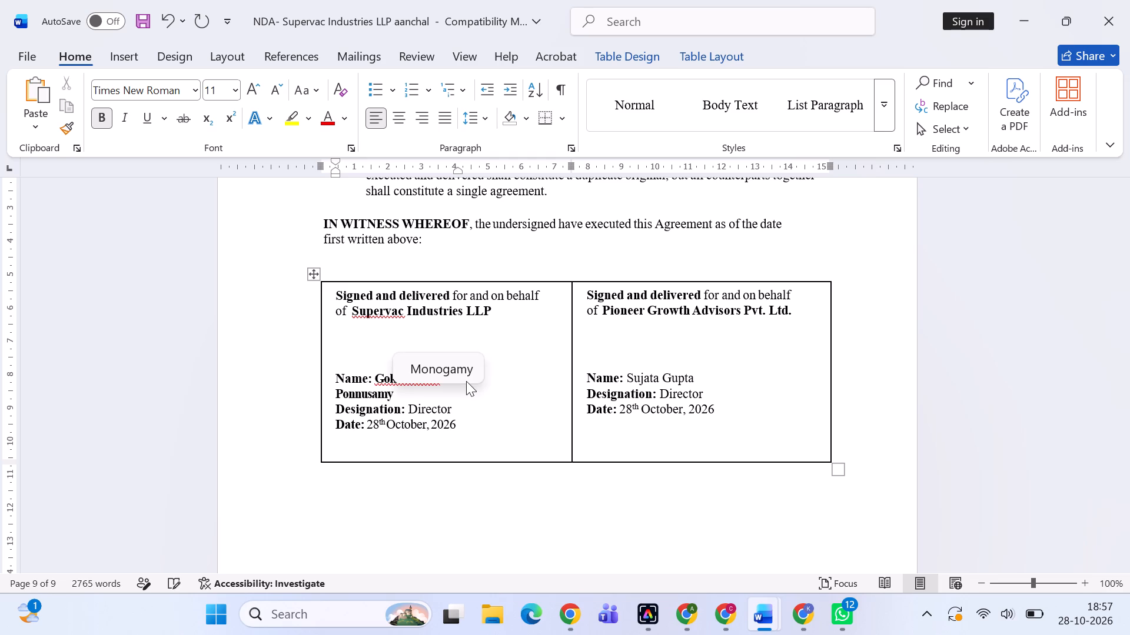
Indent the empty paragraph below the signature table by about 6 cm.
left_click(419, 394)
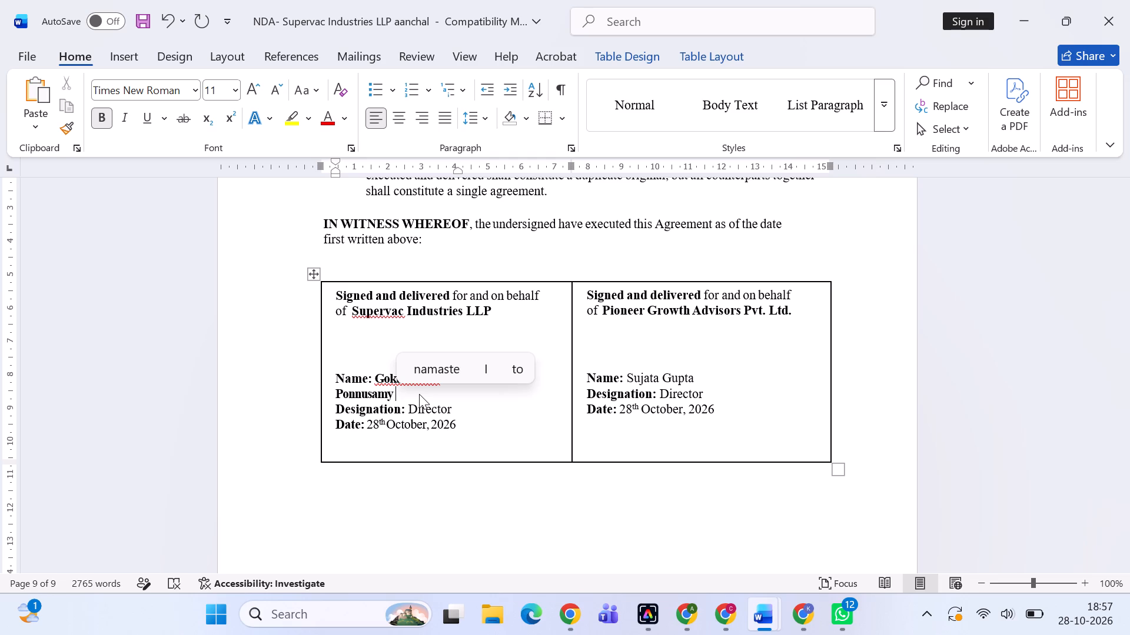
left_click(466, 532)
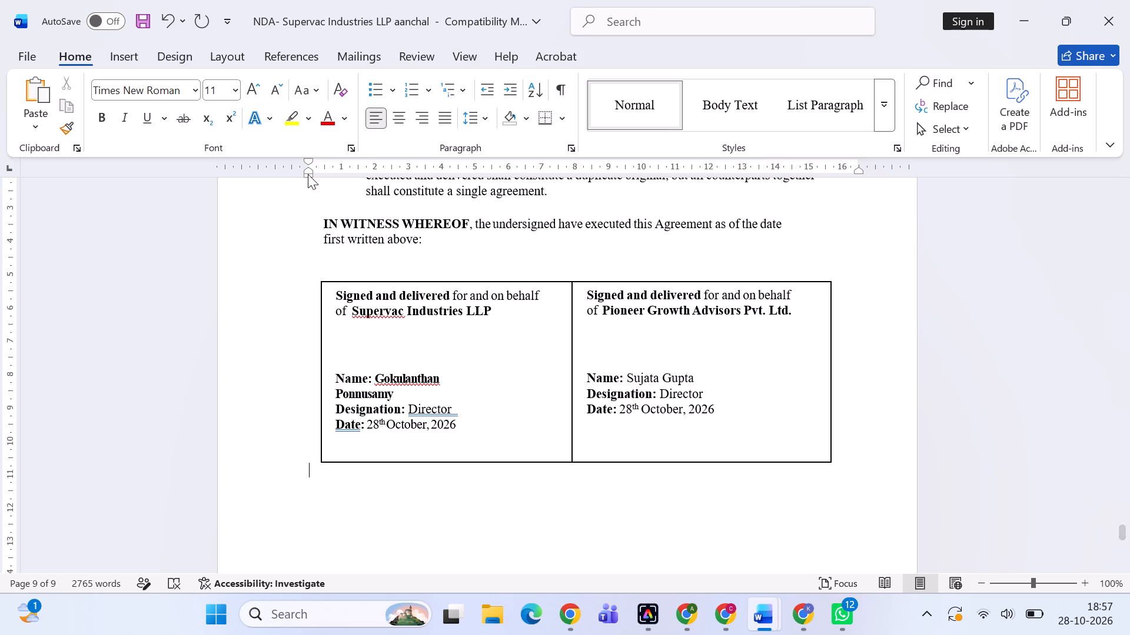
left_click_drag(308, 172, 516, 189)
left_click_drag(519, 177, 471, 179)
left_click_drag(473, 169, 516, 173)
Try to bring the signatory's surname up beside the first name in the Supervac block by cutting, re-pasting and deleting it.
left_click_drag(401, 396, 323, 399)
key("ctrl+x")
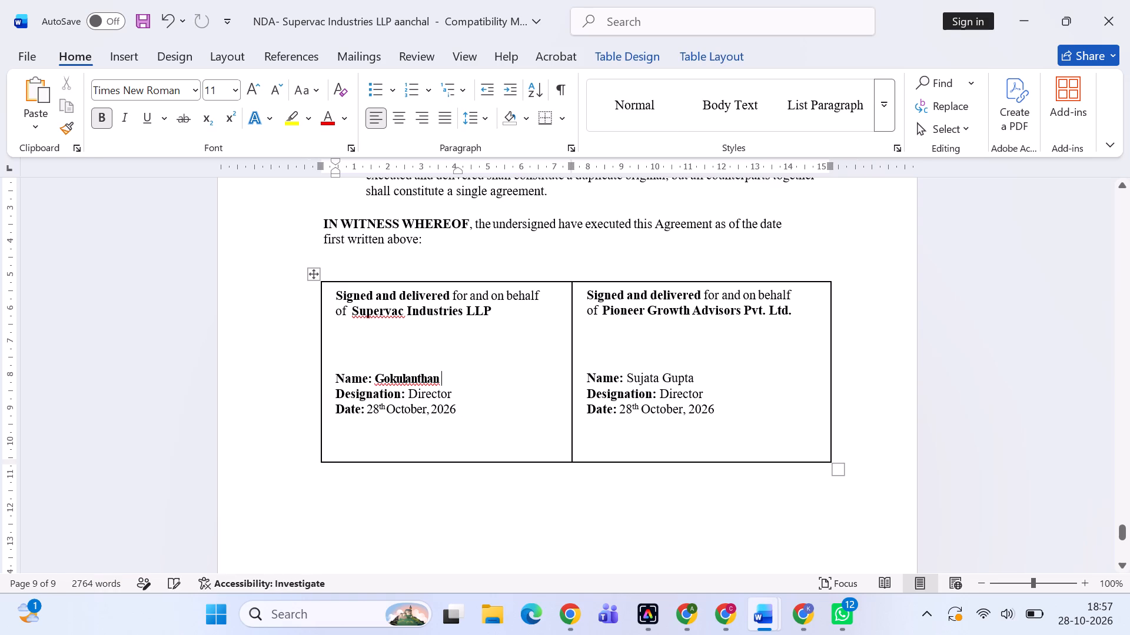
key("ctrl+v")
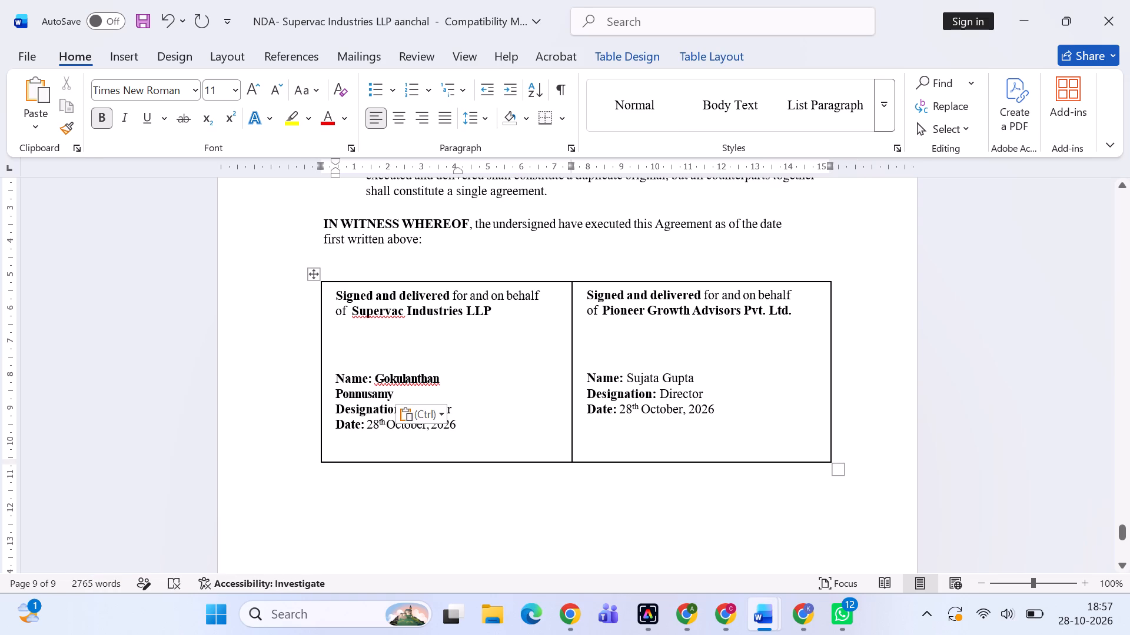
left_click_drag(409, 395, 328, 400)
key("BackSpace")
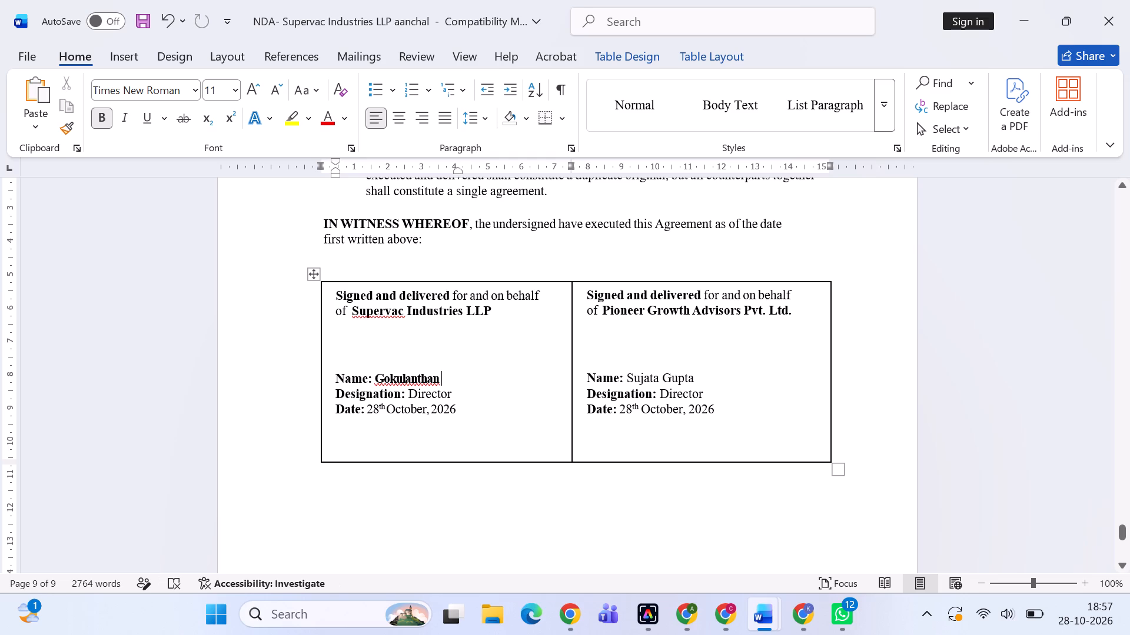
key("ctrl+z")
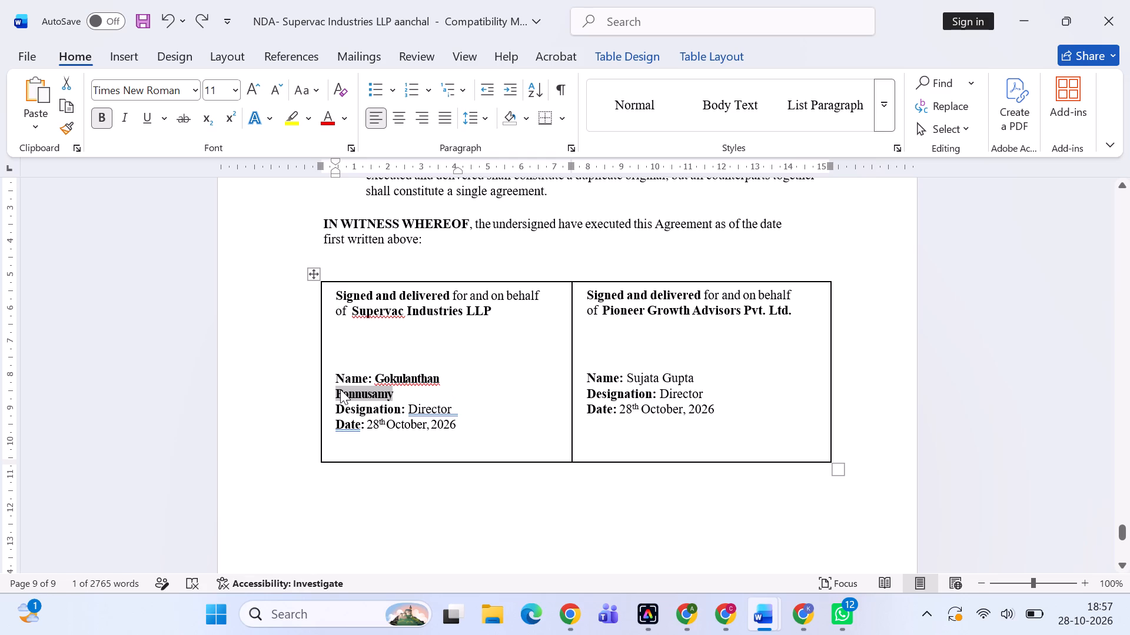
Join the signatory's full name on the Supervac block's "Name:" line, separated by a space, with the right indent at about 5.4 cm.
left_click(340, 389)
left_click(337, 388)
key("BackSpace")
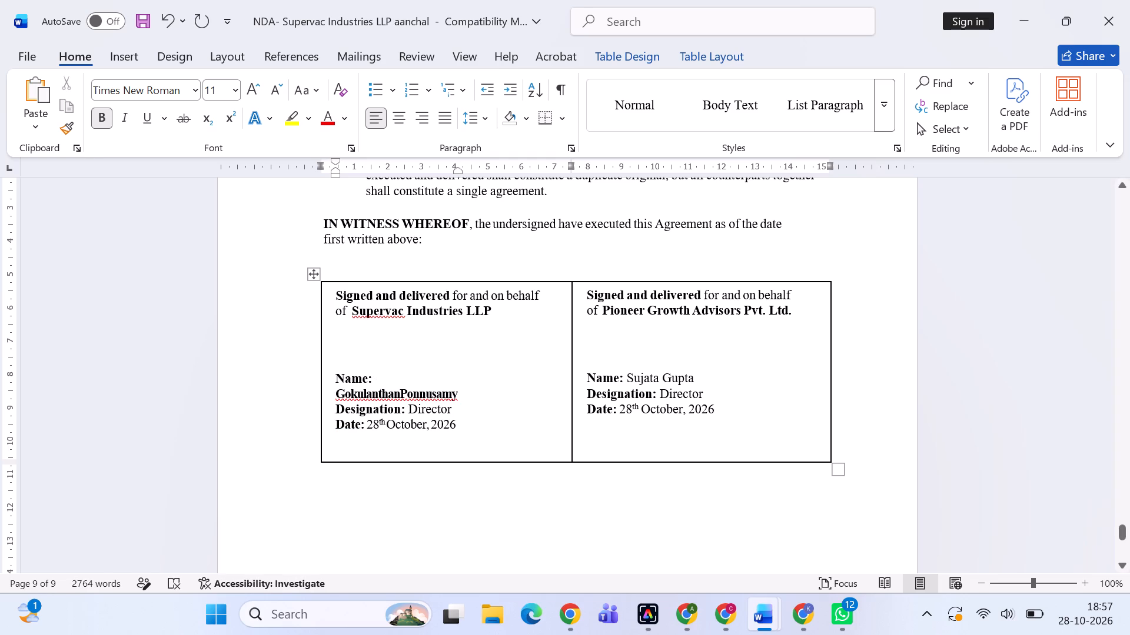
left_click_drag(457, 169, 593, 166)
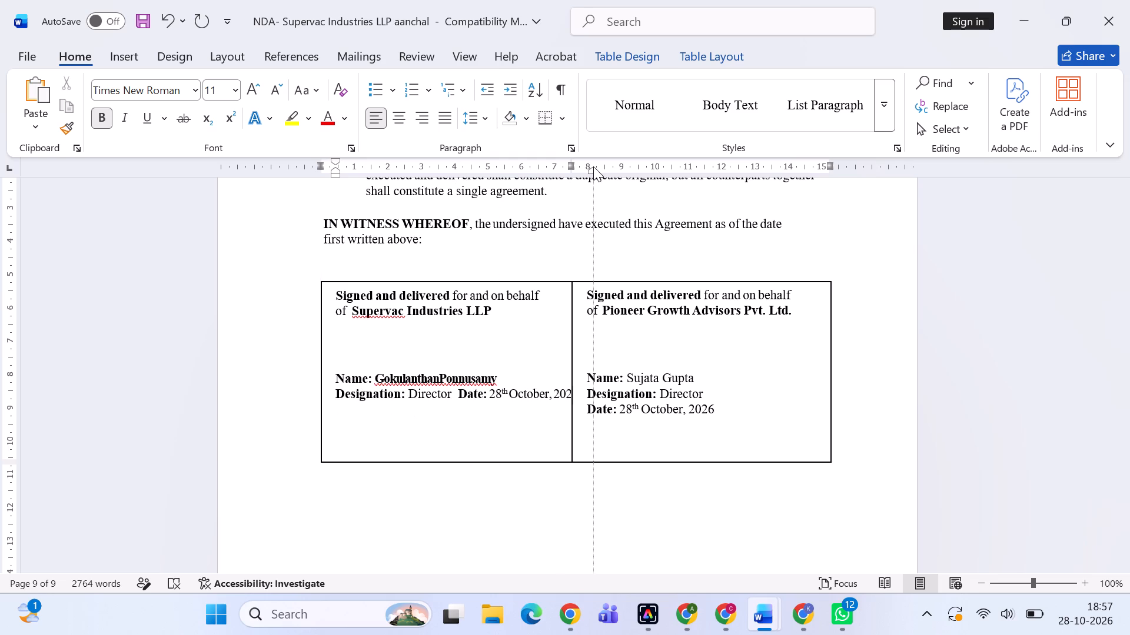
left_click_drag(593, 166, 502, 159)
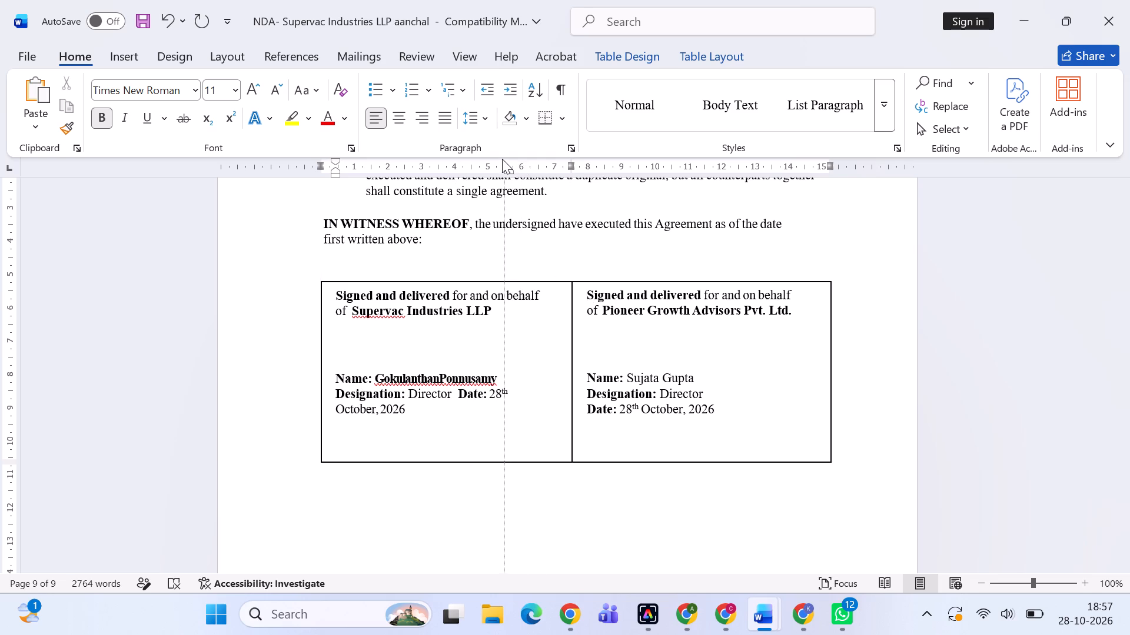
left_click_drag(502, 159, 502, 158)
key("space")
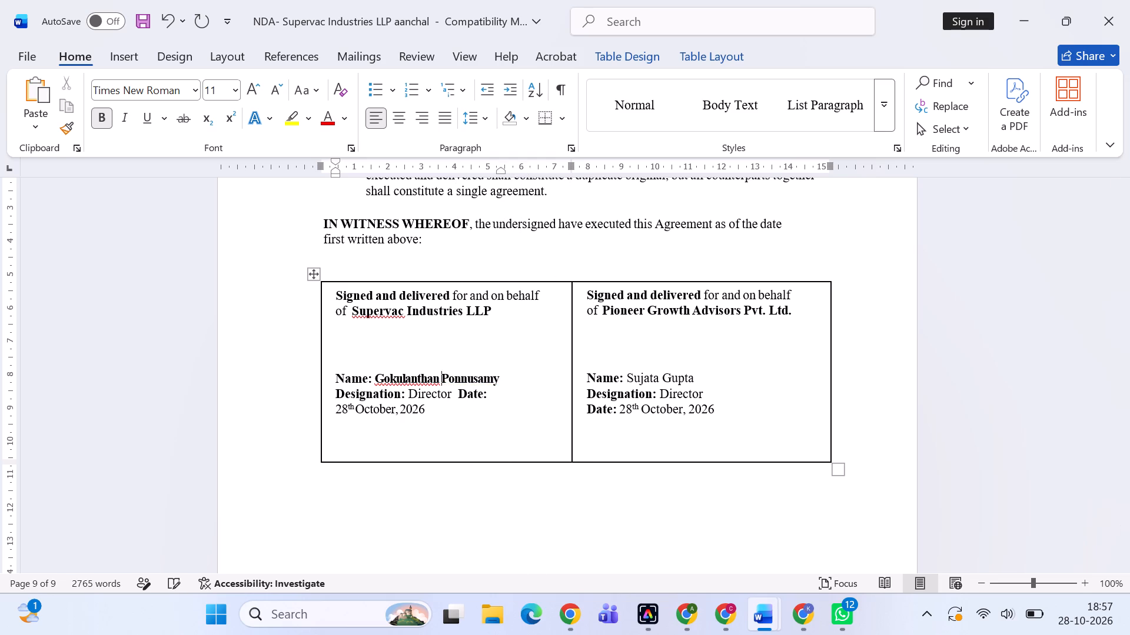
Put "Date:" on its own line below "Designation: Director" with a line break, removing the leading space.
left_click(456, 392)
key("shift+Return")
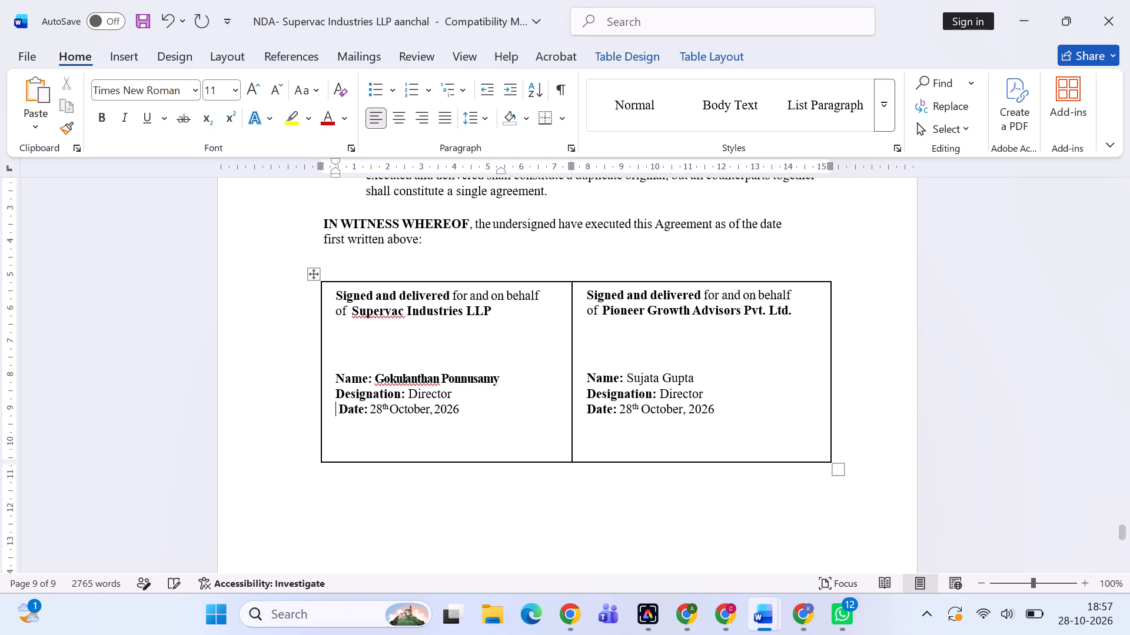
key("Delete")
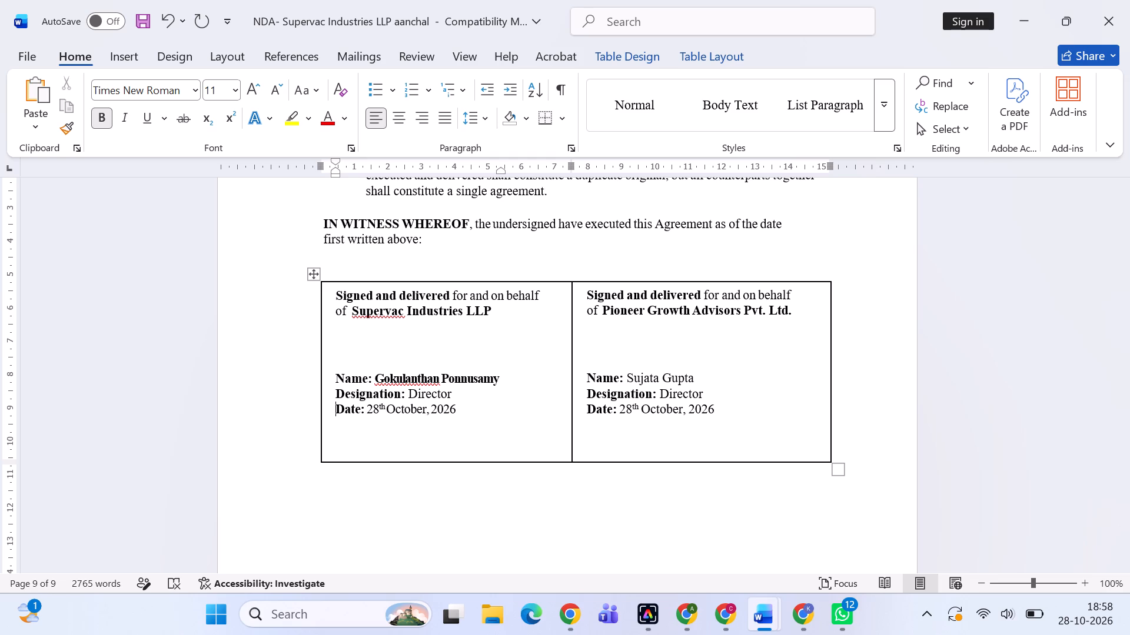
Remove bold from the signatory's name in the Supervac Industries LLP signature block.
left_click_drag(503, 379, 380, 374)
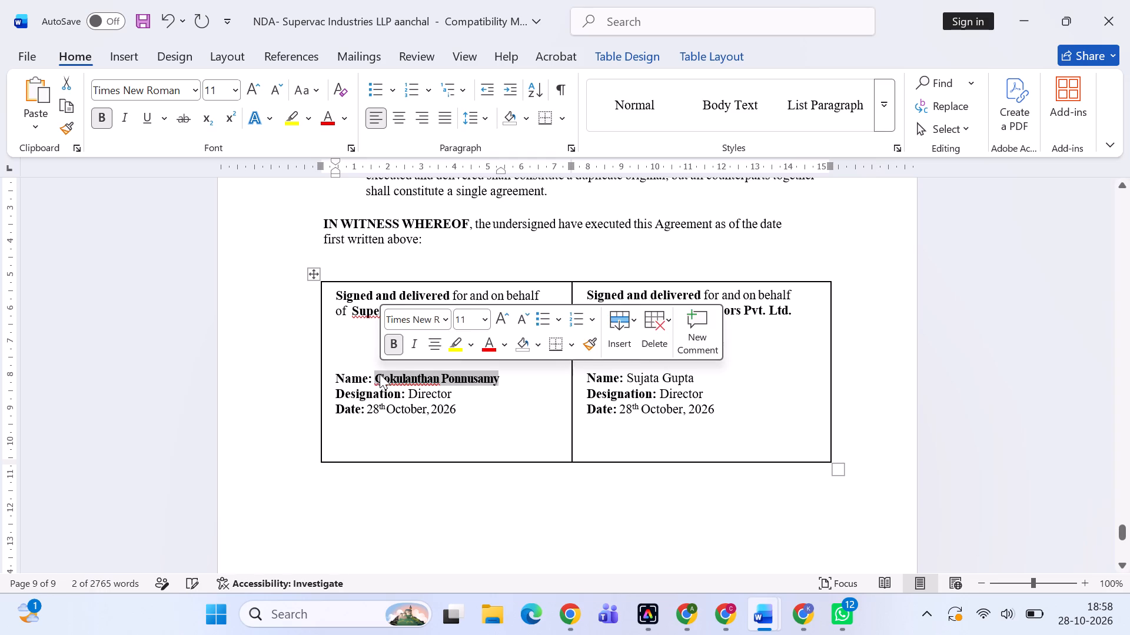
left_click(106, 119)
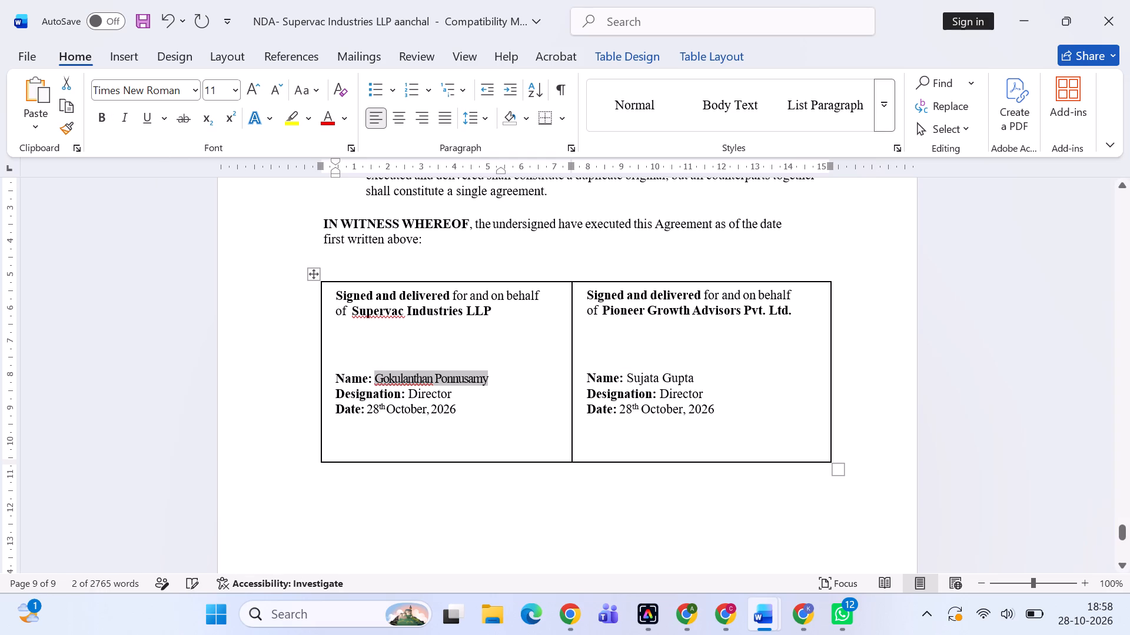
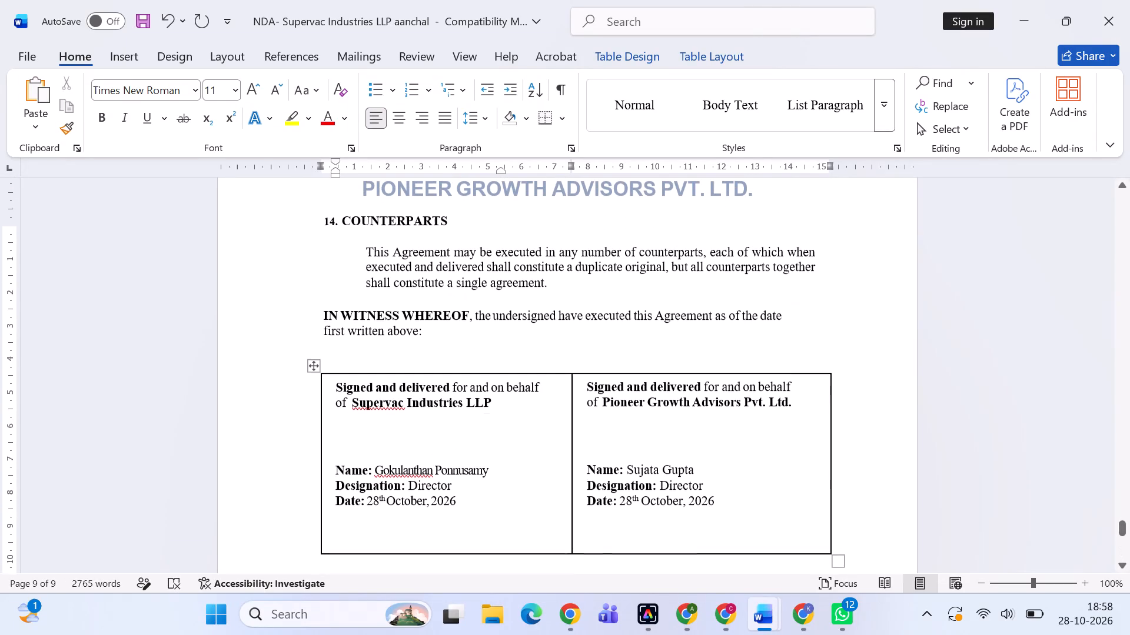
Replace "Supervac Industries LLP" in the first signature block with "Nithra Apps Pvt Ltd".
scroll(586, 466, "up", 1)
left_click(491, 441)
key("BackSpace")
key("BackSpace")
key("BackSpace")
key("BackSpace")
key("BackSpace")
key("BackSpace")
key("BackSpace")
key("BackSpace")
key("BackSpace")
key("BackSpace")
key("BackSpace")
key("BackSpace")
key("BackSpace")
key("BackSpace")
key("BackSpace")
key("BackSpace")
key("BackSpace")
key("BackSpace")
key("BackSpace")
key("BackSpace")
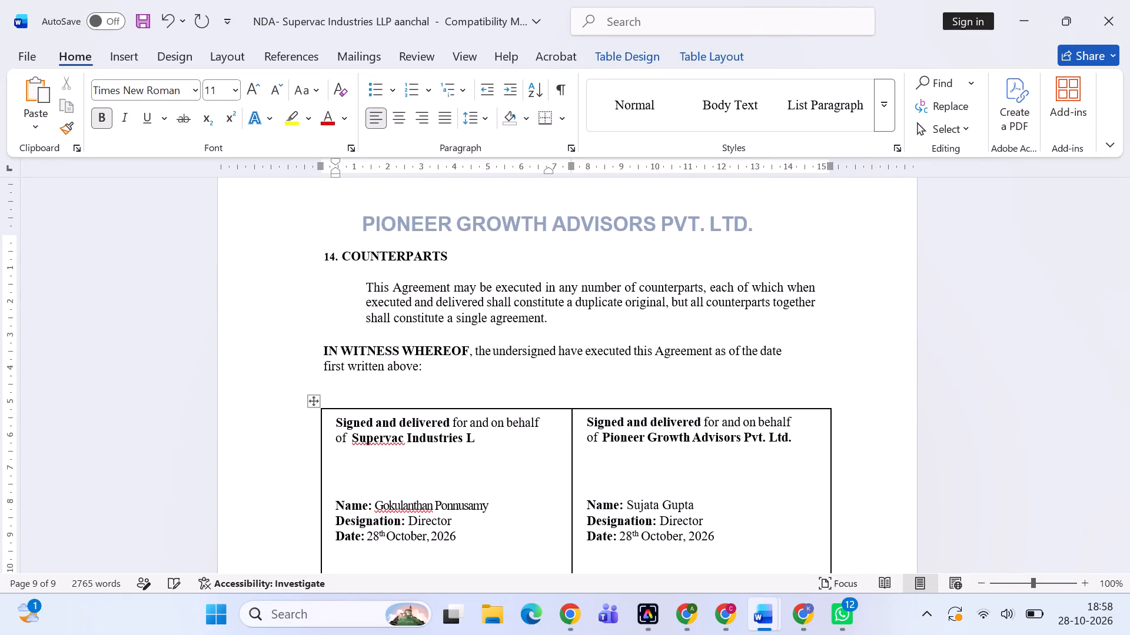
key("BackSpace")
key("BackSpace")
key("BackSpace")
key("BackSpace")
type("Nithra Apps Pvt Ltd")
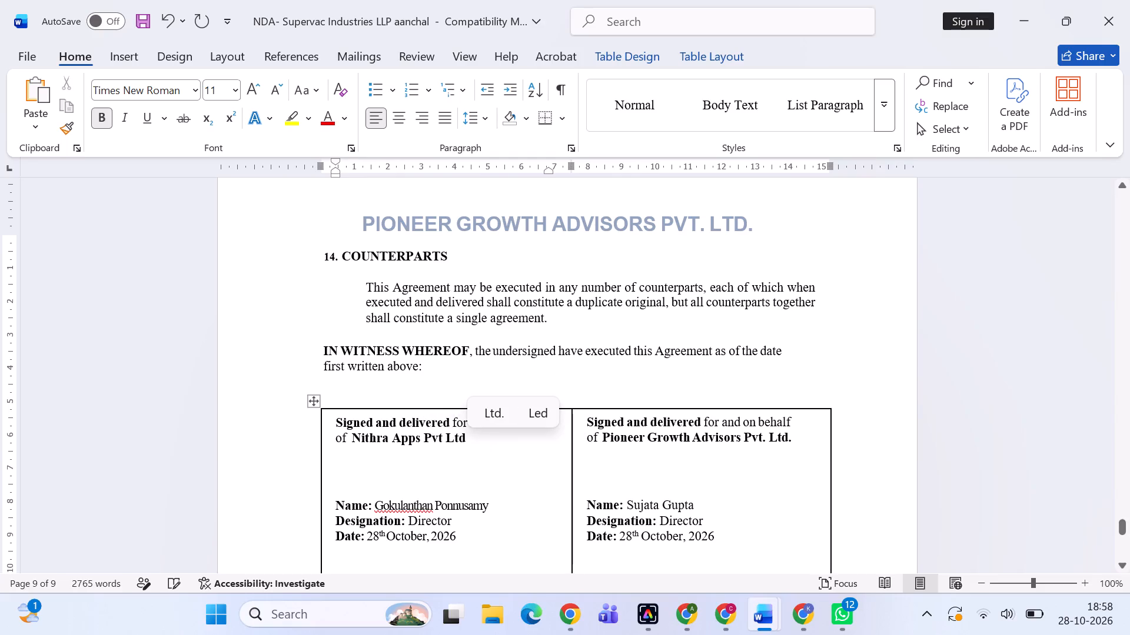
left_click(676, 479)
Review the NDA from the signature page back to the opening parties section, checking the notice details and clauses.
scroll(712, 399, "up", 3)
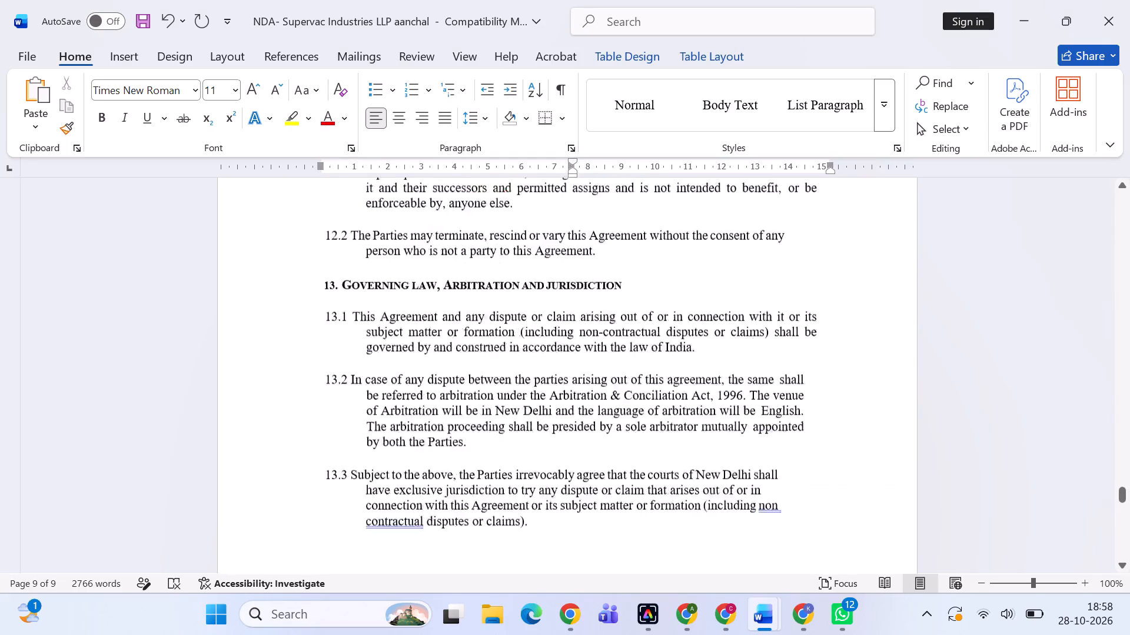
scroll(712, 399, "up", 2)
scroll(712, 399, "down", 2)
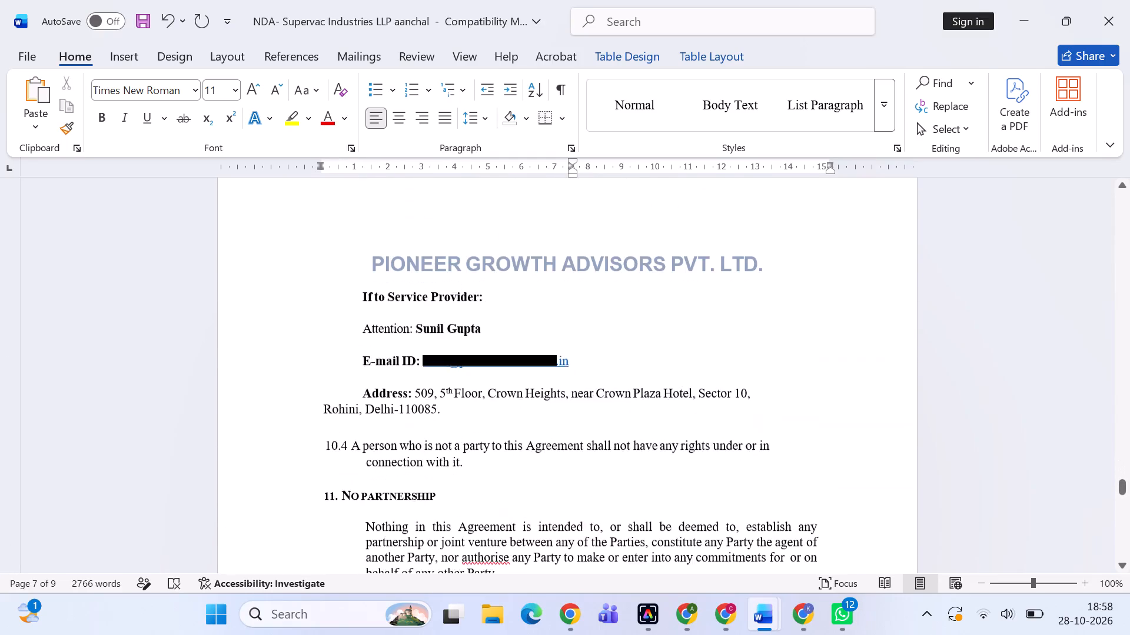
scroll(619, 416, "up", 3)
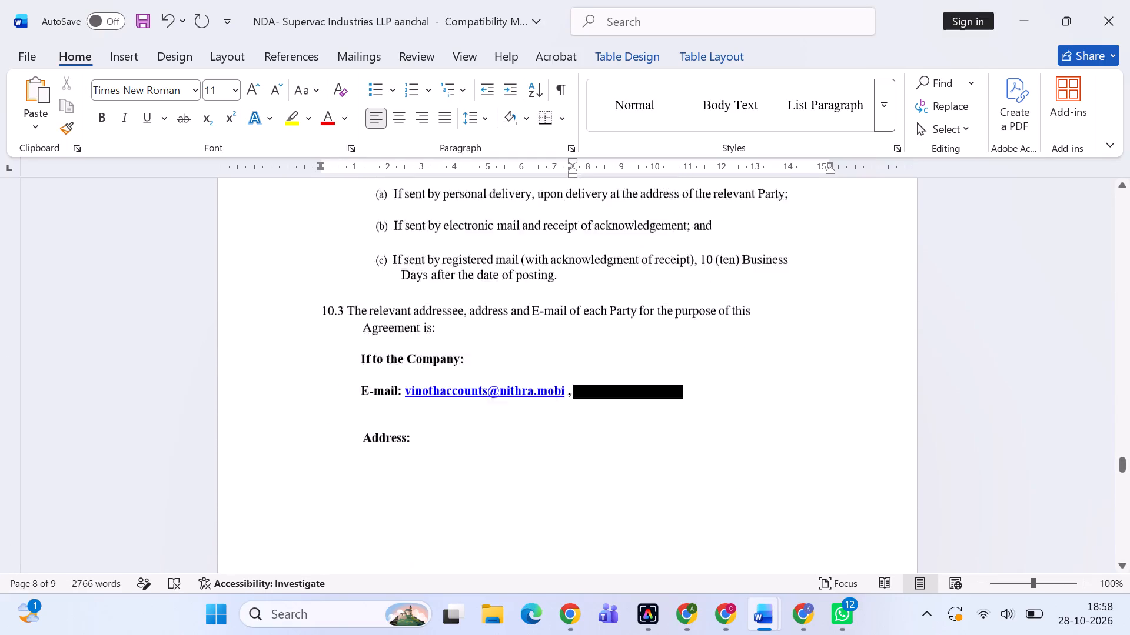
scroll(619, 416, "up", 9)
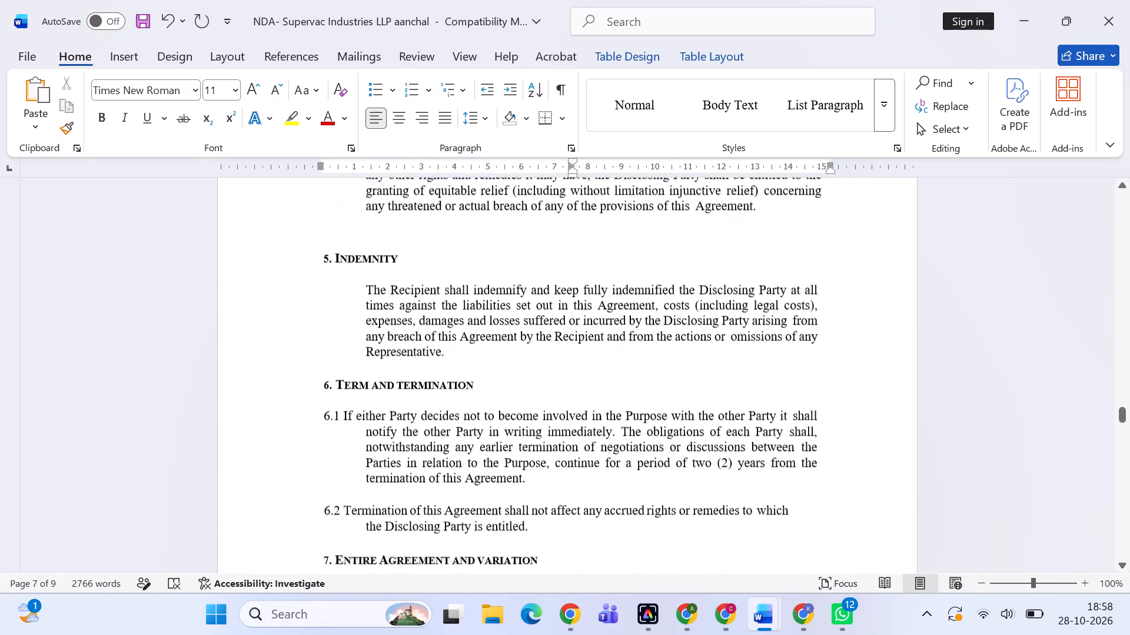
scroll(619, 416, "up", 3)
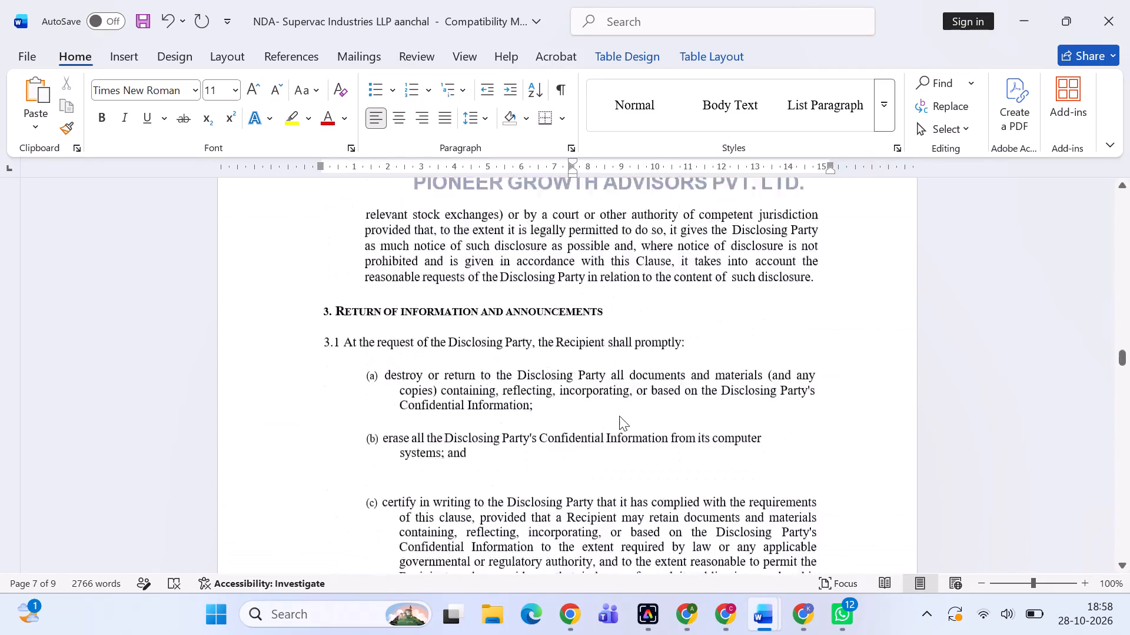
scroll(619, 416, "up", 3)
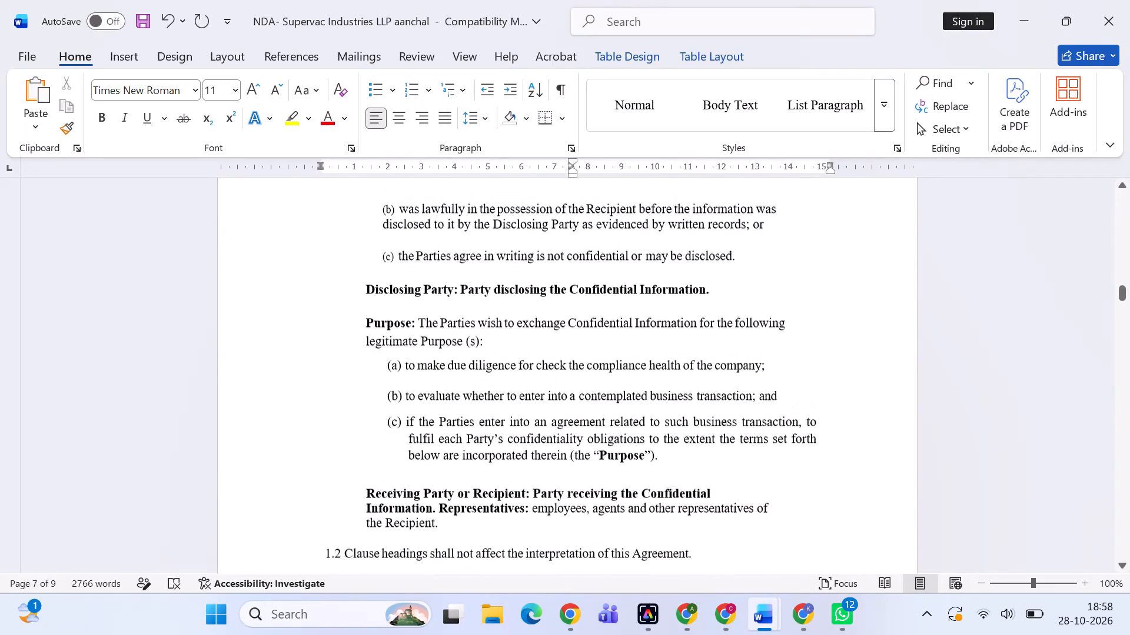
scroll(619, 416, "up", 4)
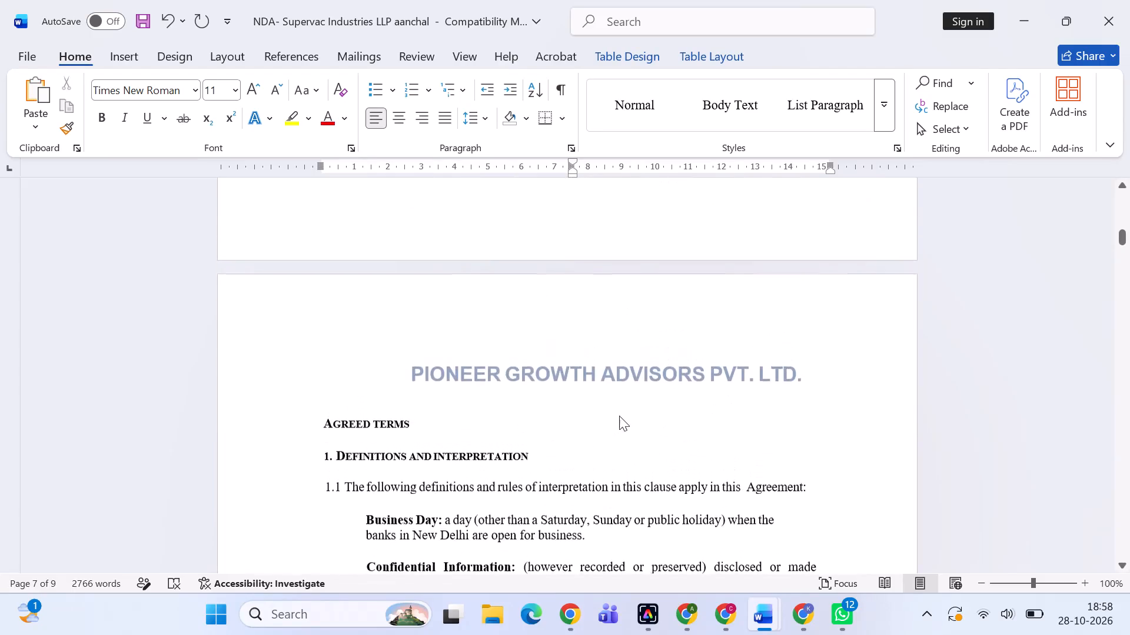
scroll(619, 416, "up", 4)
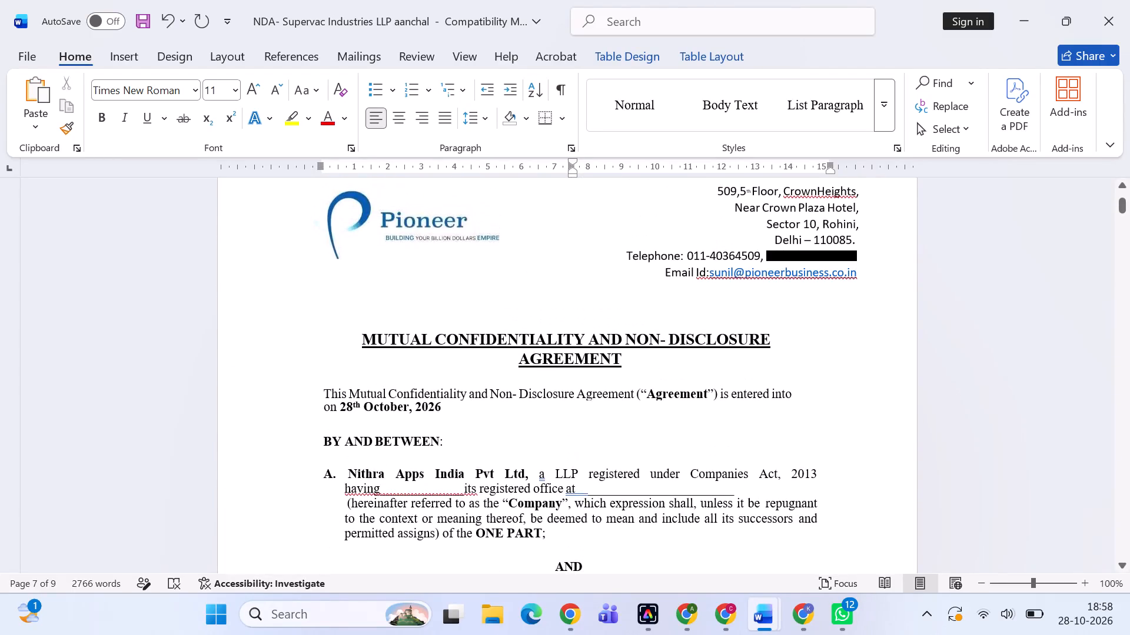
scroll(631, 420, "down", 1)
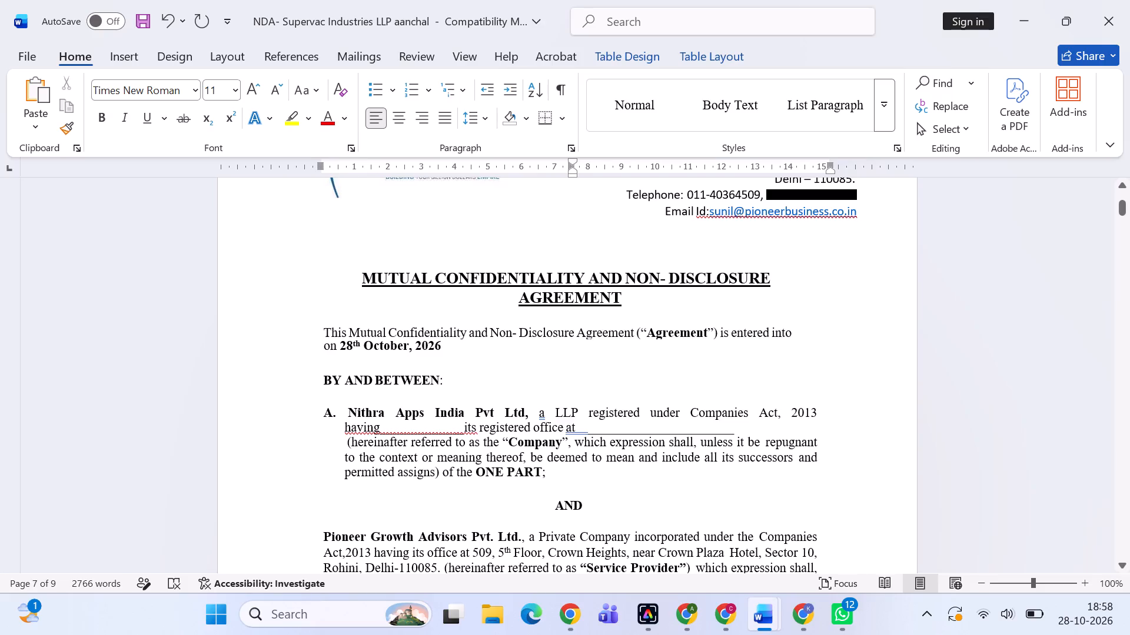
Save a copy of the NDA in the Downloads folder as "NDA- Nithra Apps India Pvt Ltd updated".
left_click(22, 51)
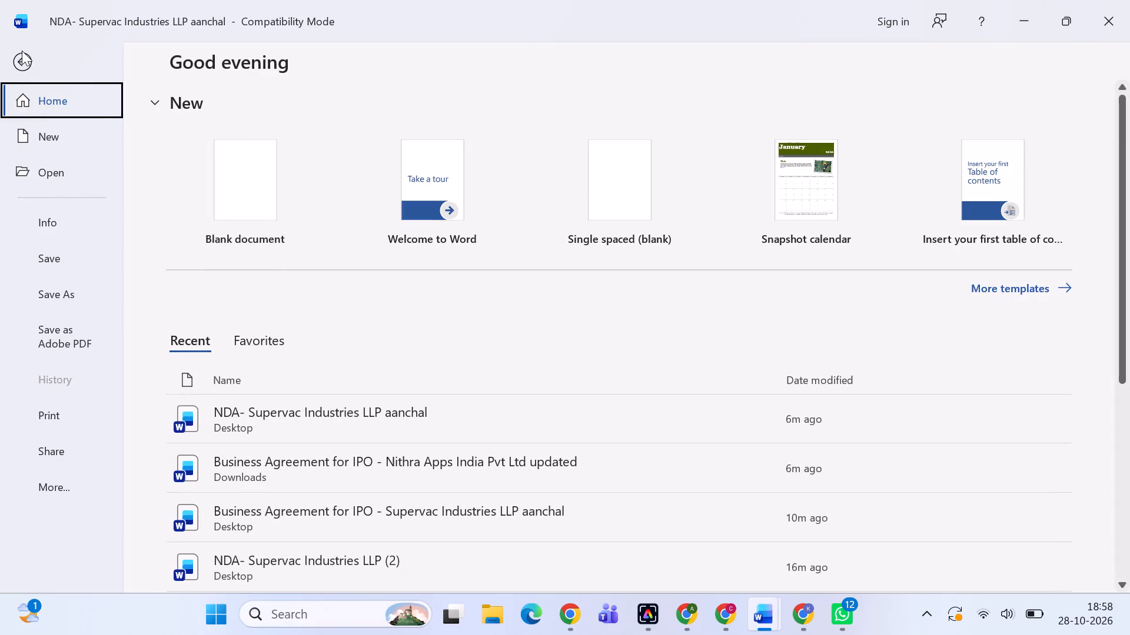
left_click(75, 297)
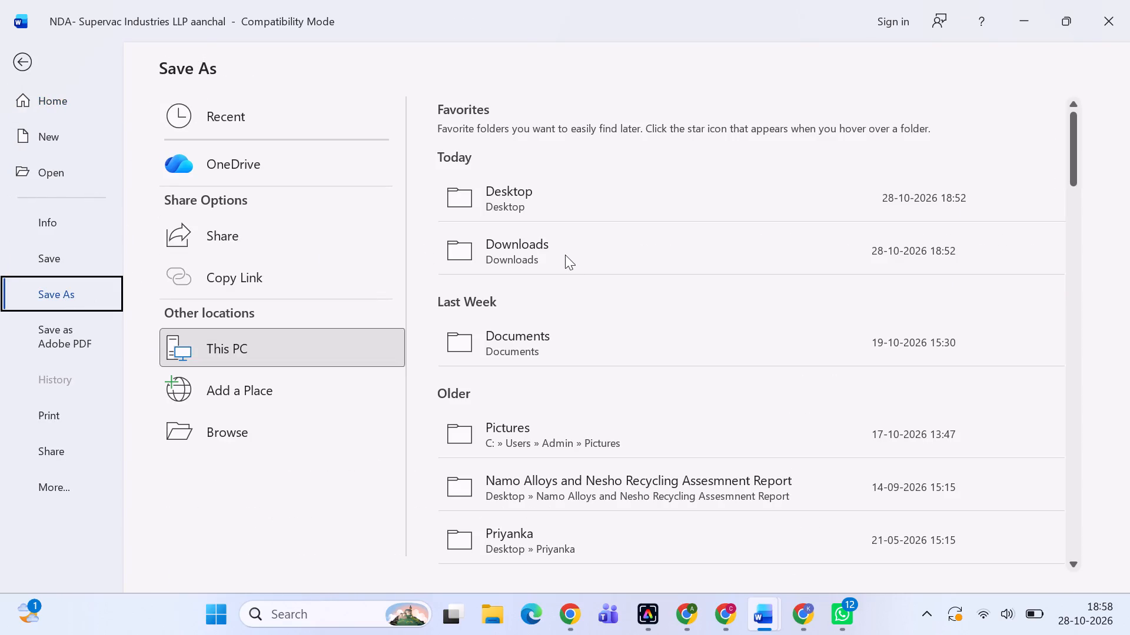
left_click(565, 255)
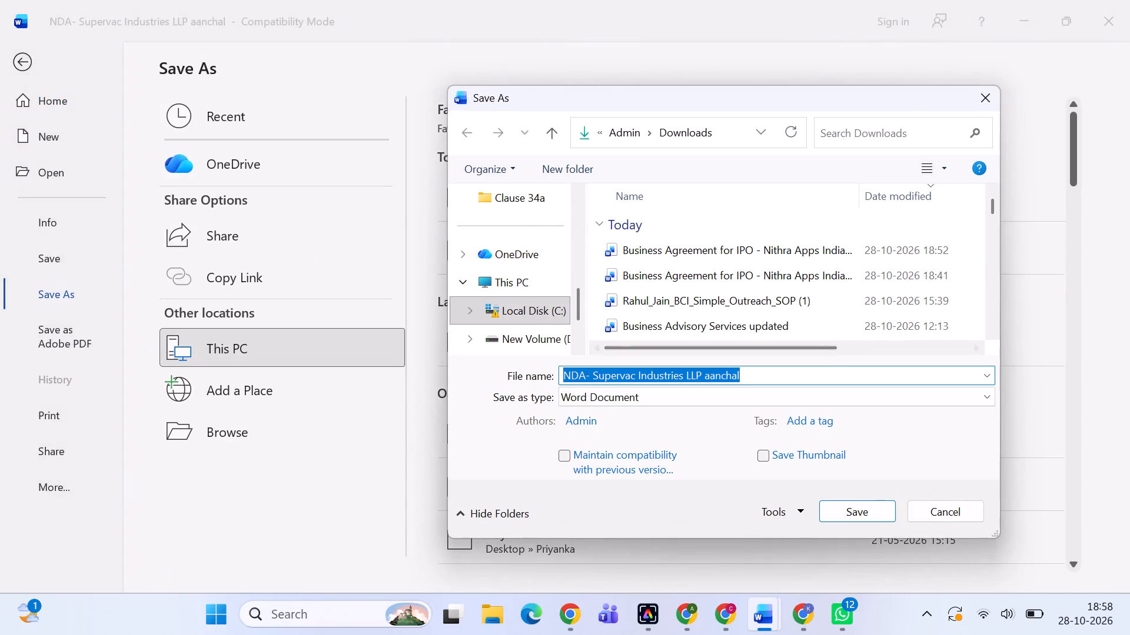
left_click(795, 373)
key("BackSpace")
key("BackSpace")
key("BackSpace")
key("BackSpace")
key("BackSpace")
key("BackSpace")
key("BackSpace")
key("BackSpace")
key("BackSpace")
key("BackSpace")
key("BackSpace")
key("BackSpace")
key("BackSpace")
key("BackSpace")
key("BackSpace")
key("BackSpace")
key("BackSpace")
key("BackSpace")
key("BackSpace")
key("BackSpace")
key("BackSpace")
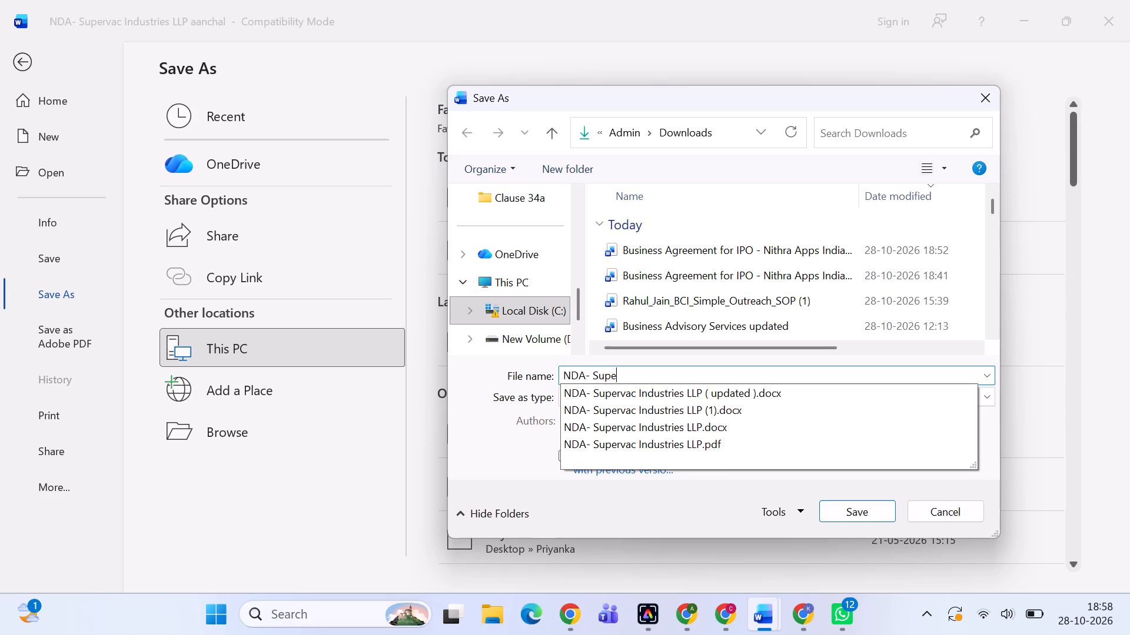
key("BackSpace")
key("BackSpace")
key("BackSpace")
key("BackSpace")
type("Nithra Apps India Pvt Ltd updated")
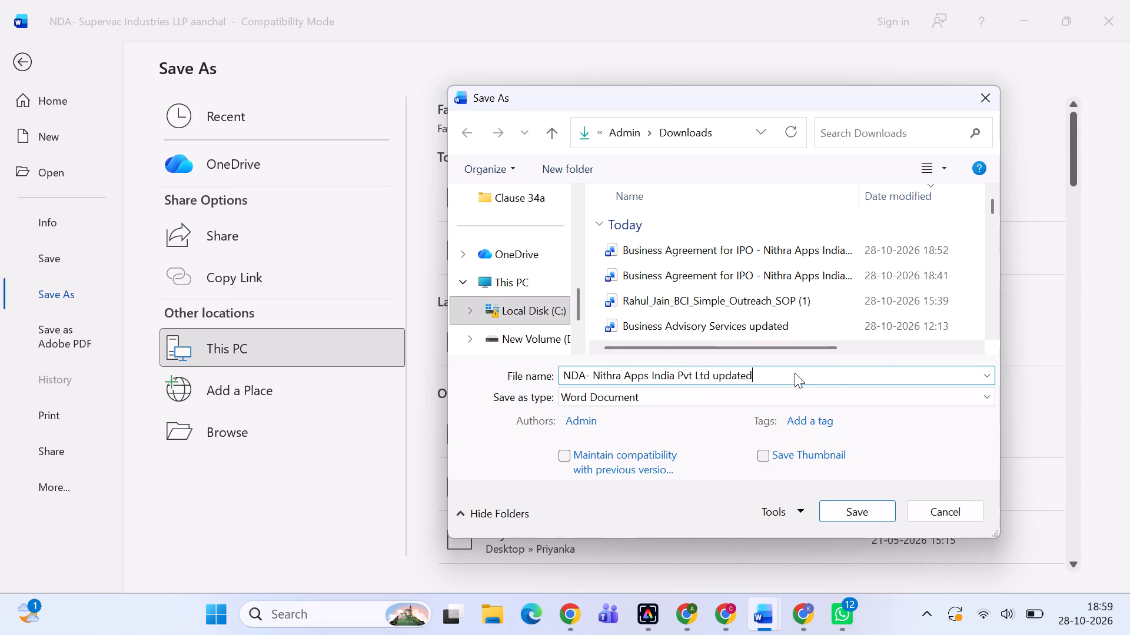
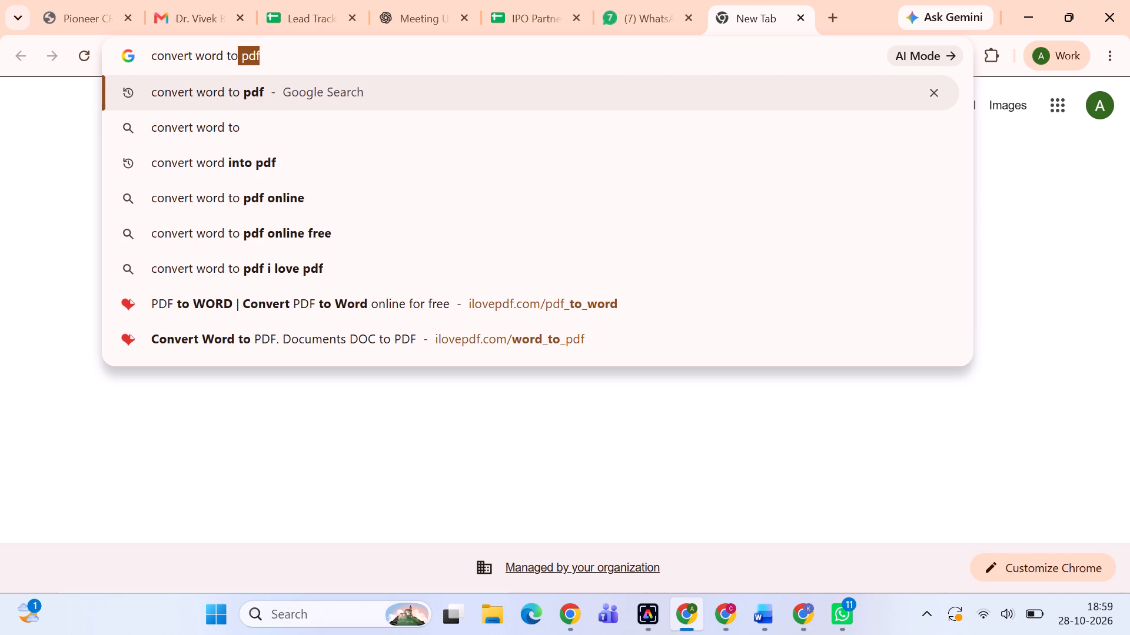
Search Google for "convert word to pdf" and open iLovePDF's Word to PDF converter.
key("space")
type("pdf")
key("Return")
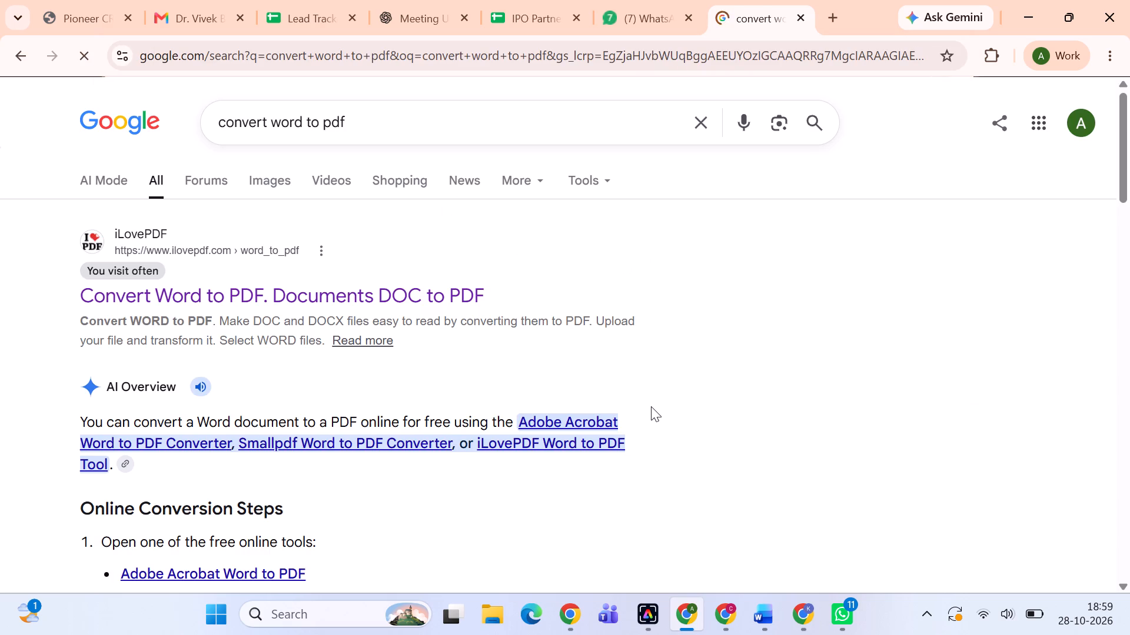
left_click(371, 290)
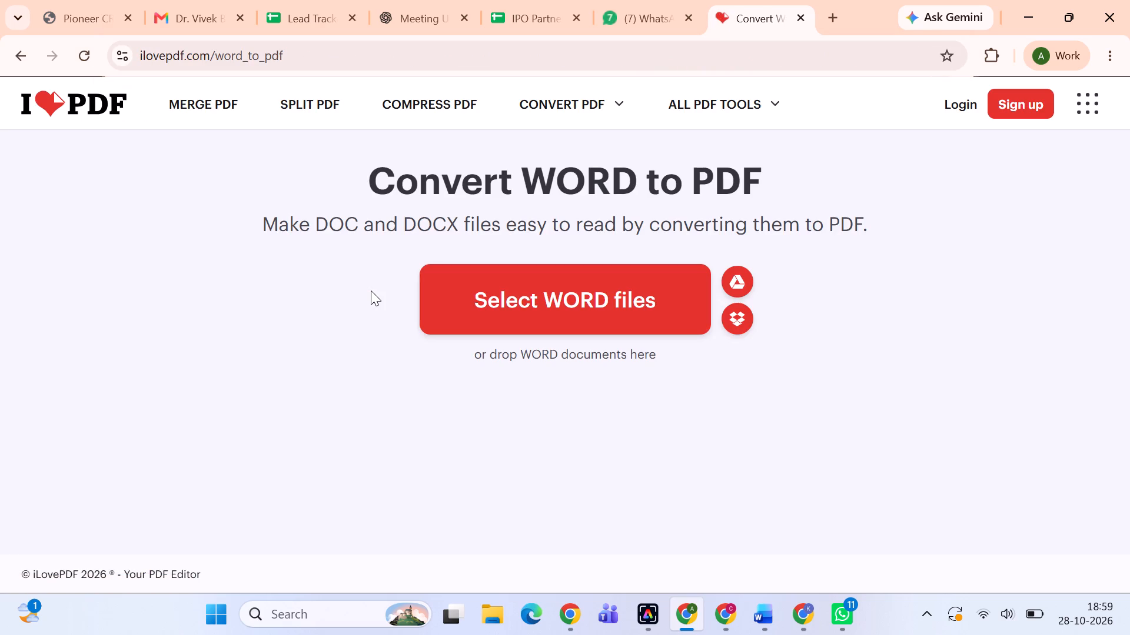
Convert "NDA- Nithra Apps India Pvt Ltd updated" from the Downloads folder to PDF and download the converted file.
left_click(514, 282)
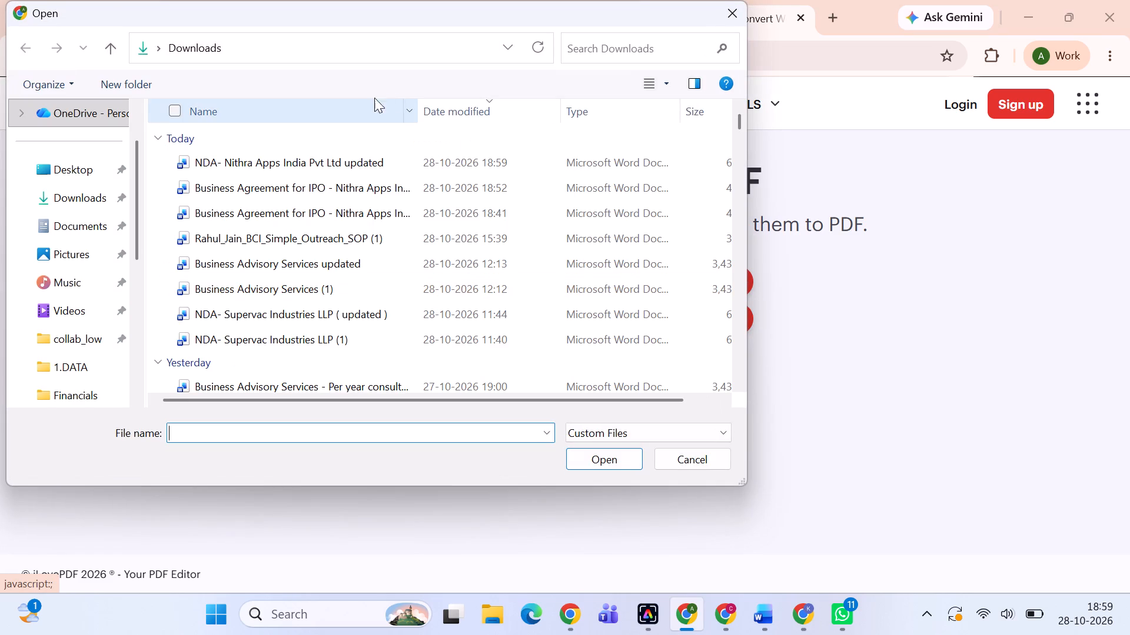
left_click(363, 157)
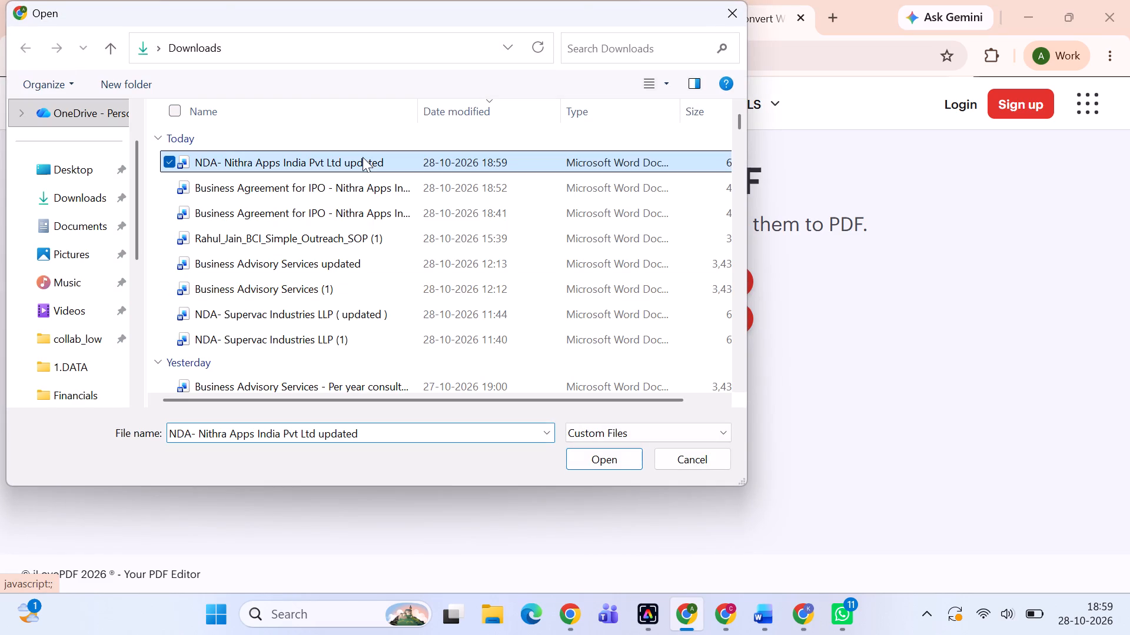
key("Return")
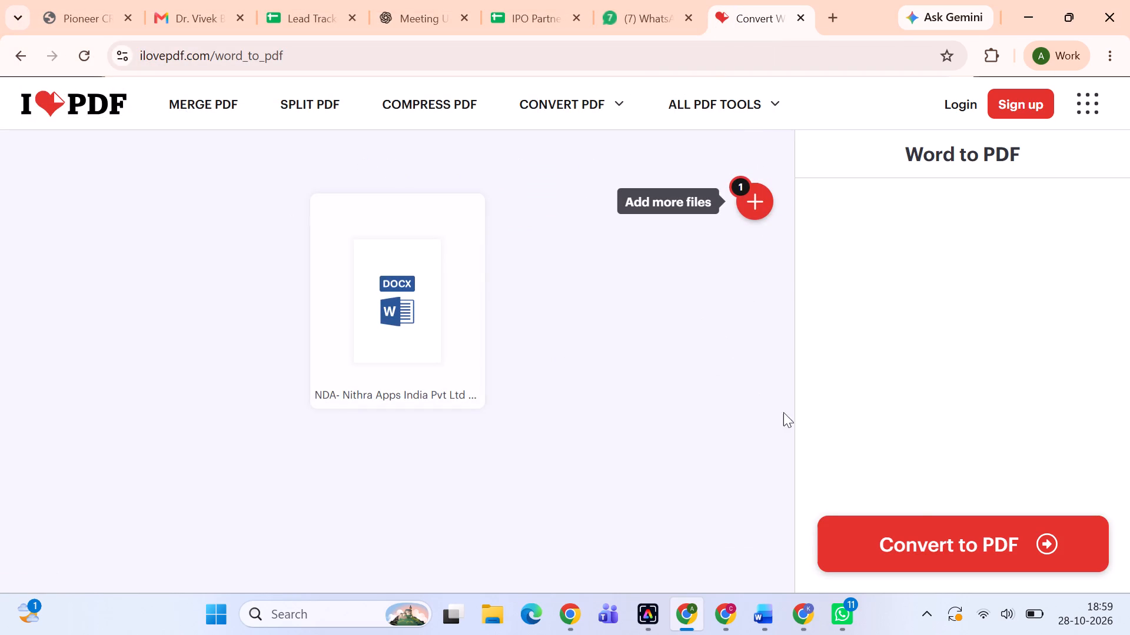
left_click(894, 540)
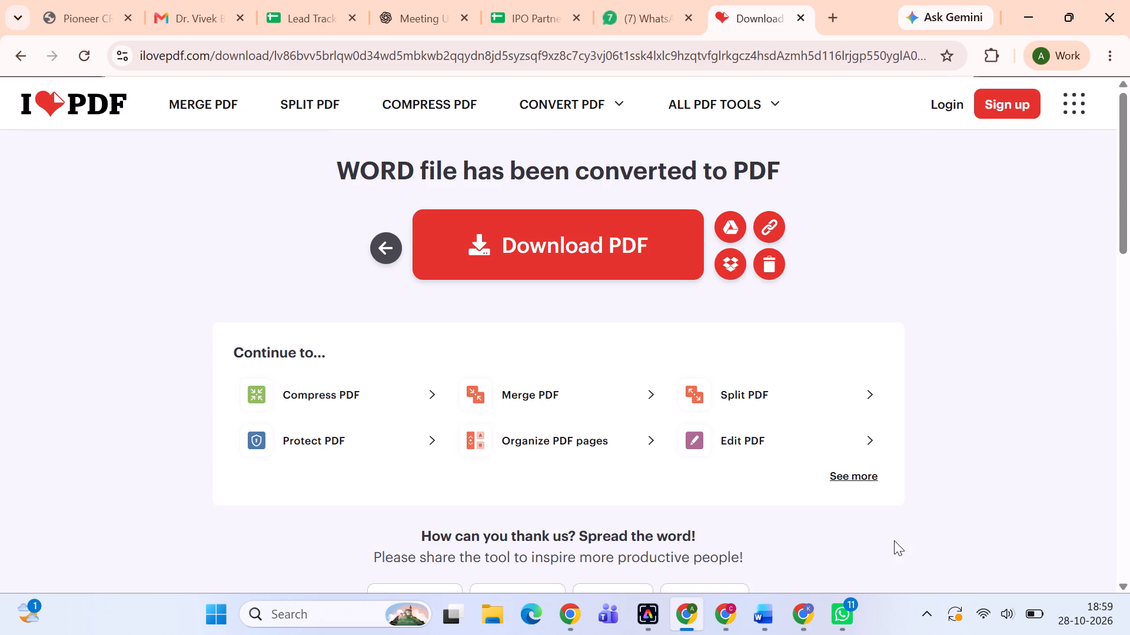
left_click(534, 243)
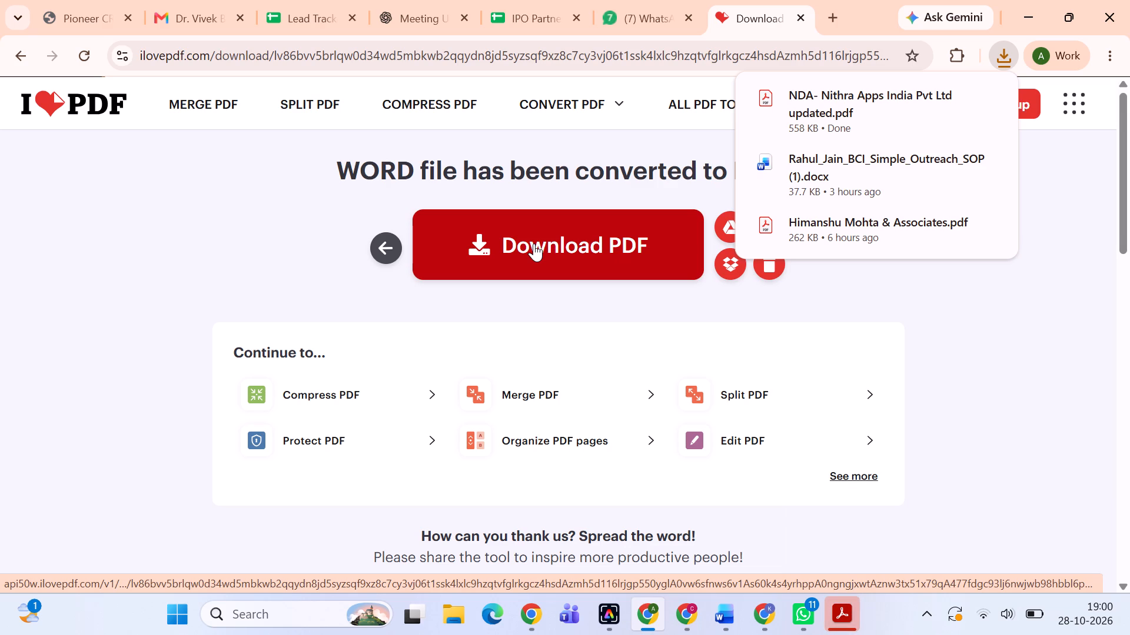
left_click(1047, 428)
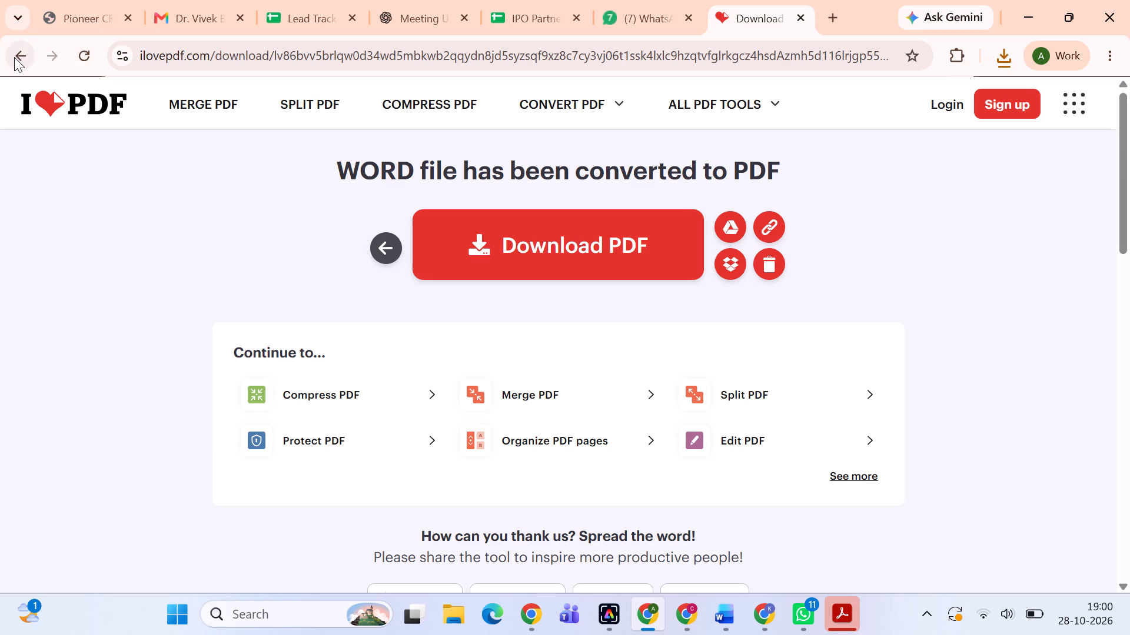
Return to the converter and convert "Business Agreement for IPO - Nithra Apps India Pvt Ltd updated" from Downloads to PDF.
left_click(14, 57)
left_click(471, 279)
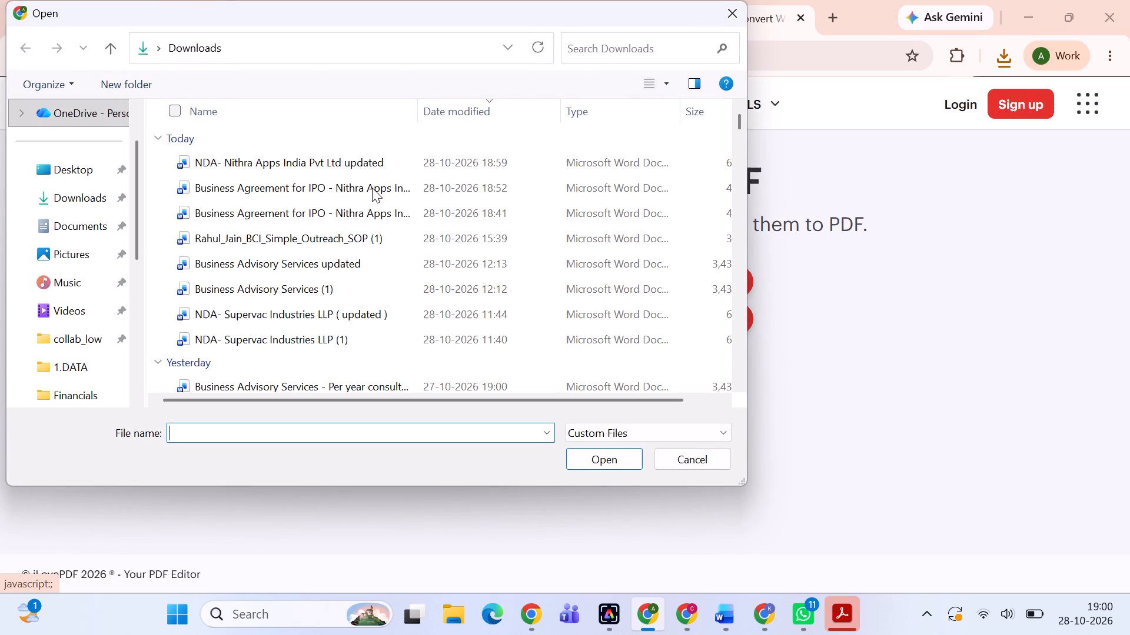
left_click(372, 188)
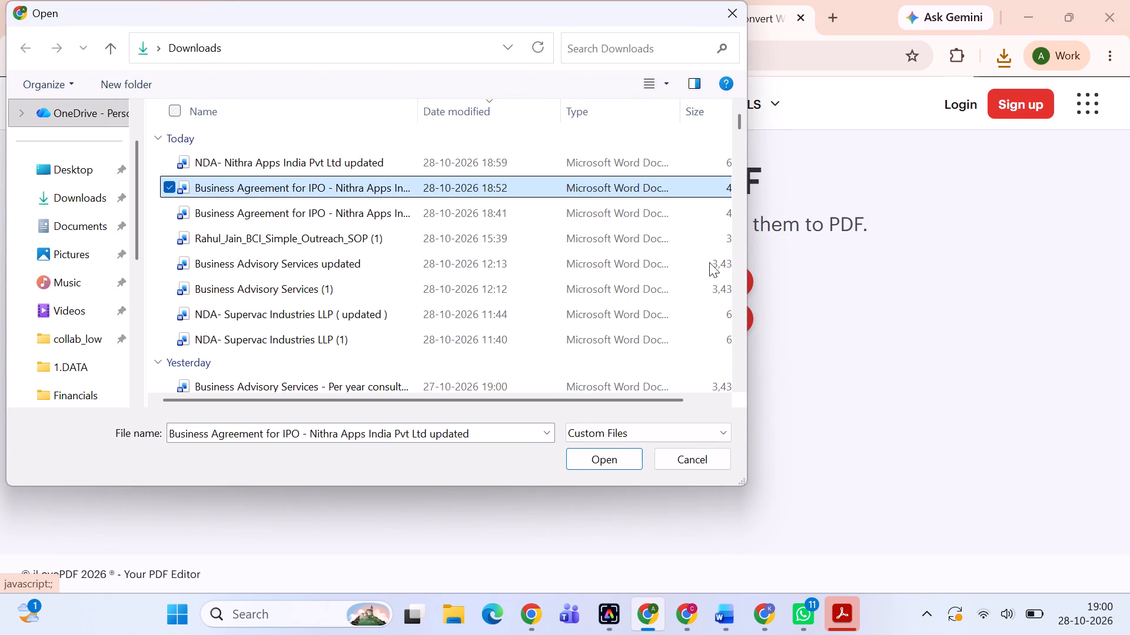
key("Return")
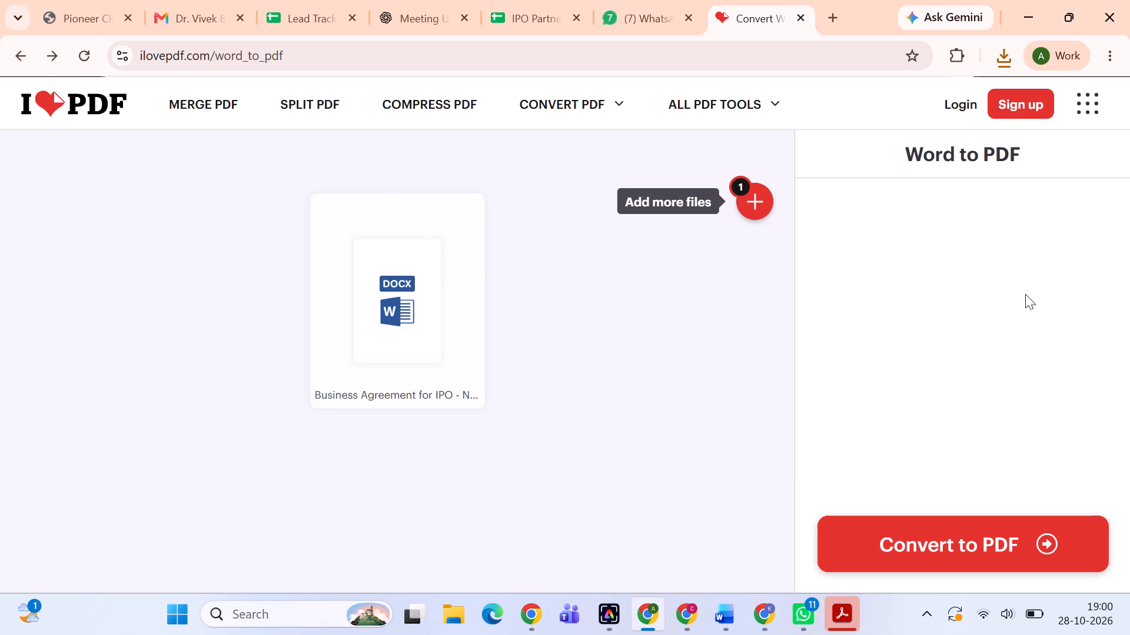
left_click(888, 533)
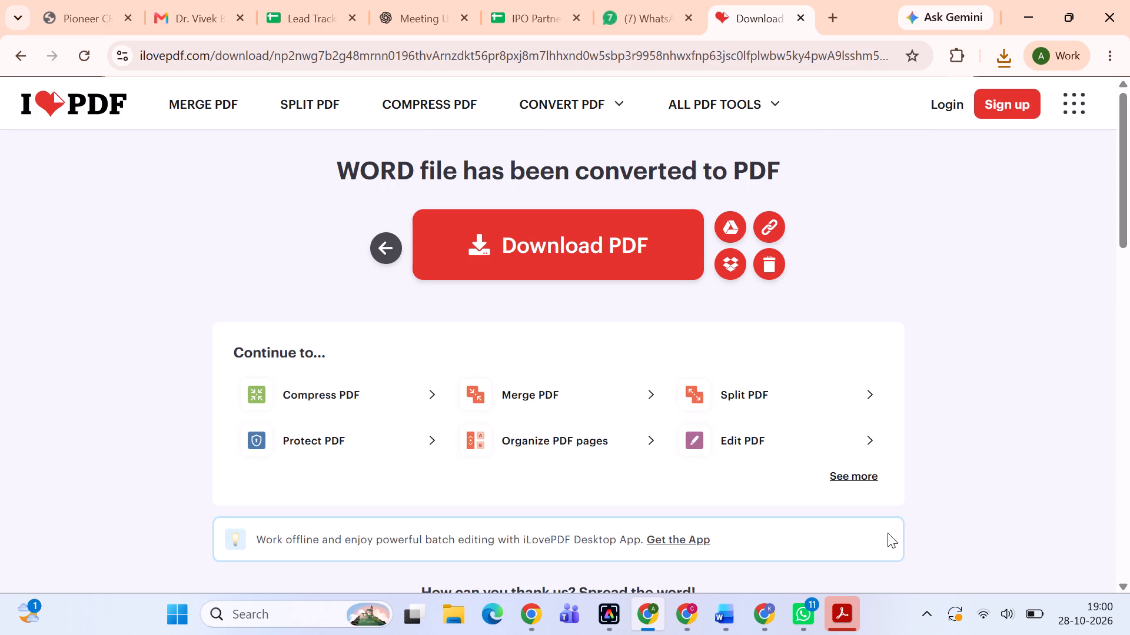
Download the converted Business Agreement PDF and close the Acrobat window showing it.
left_click(625, 239)
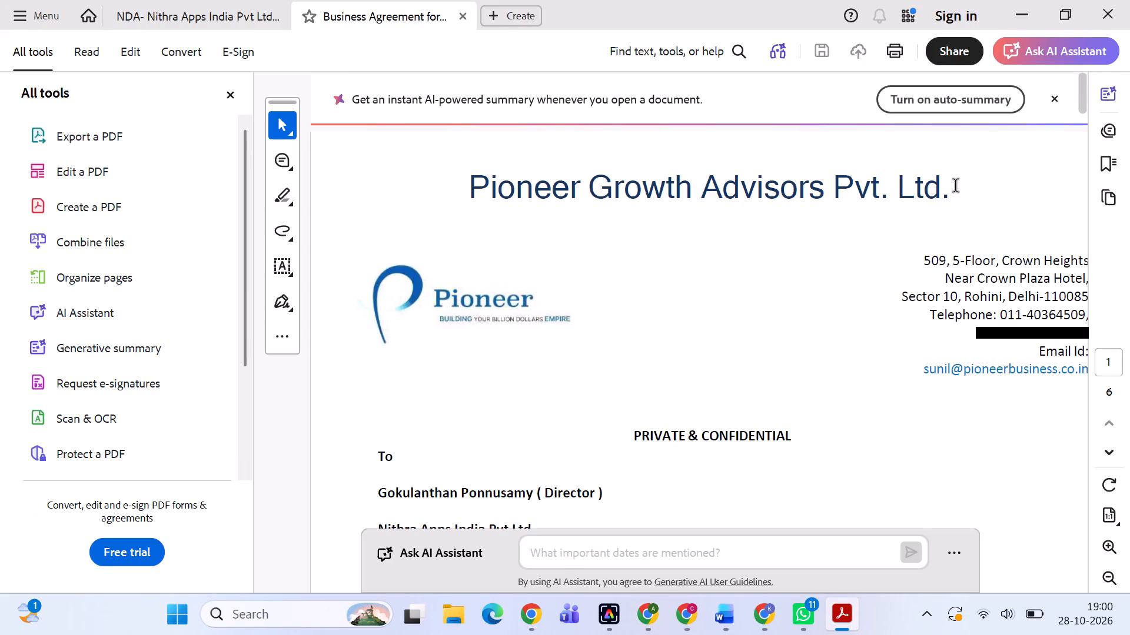
left_click(1122, 5)
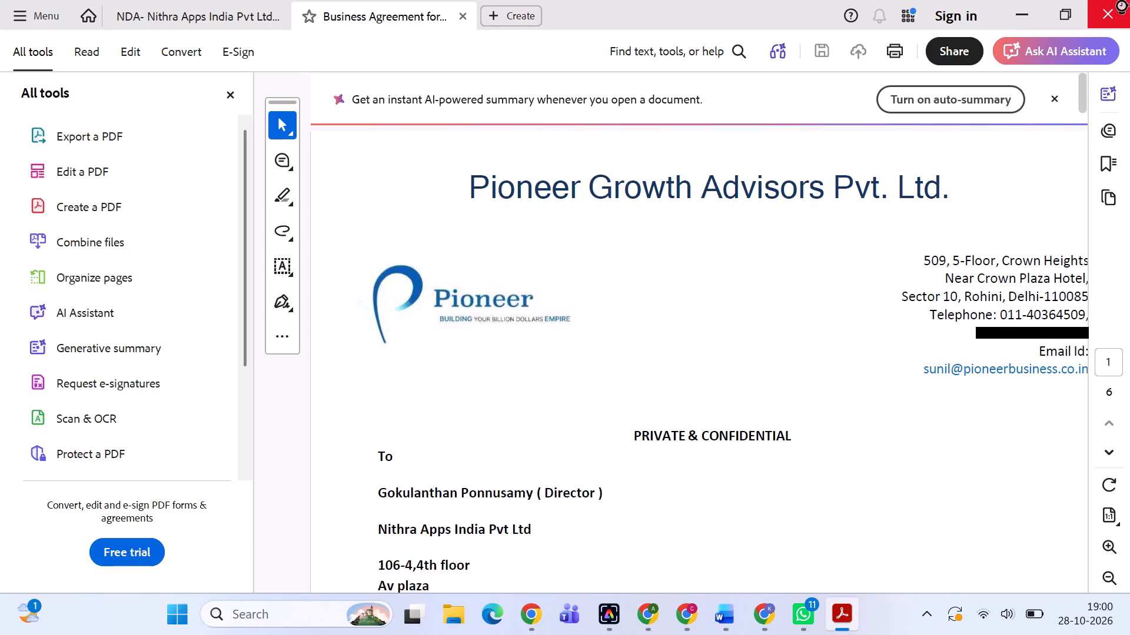
left_click(181, 222)
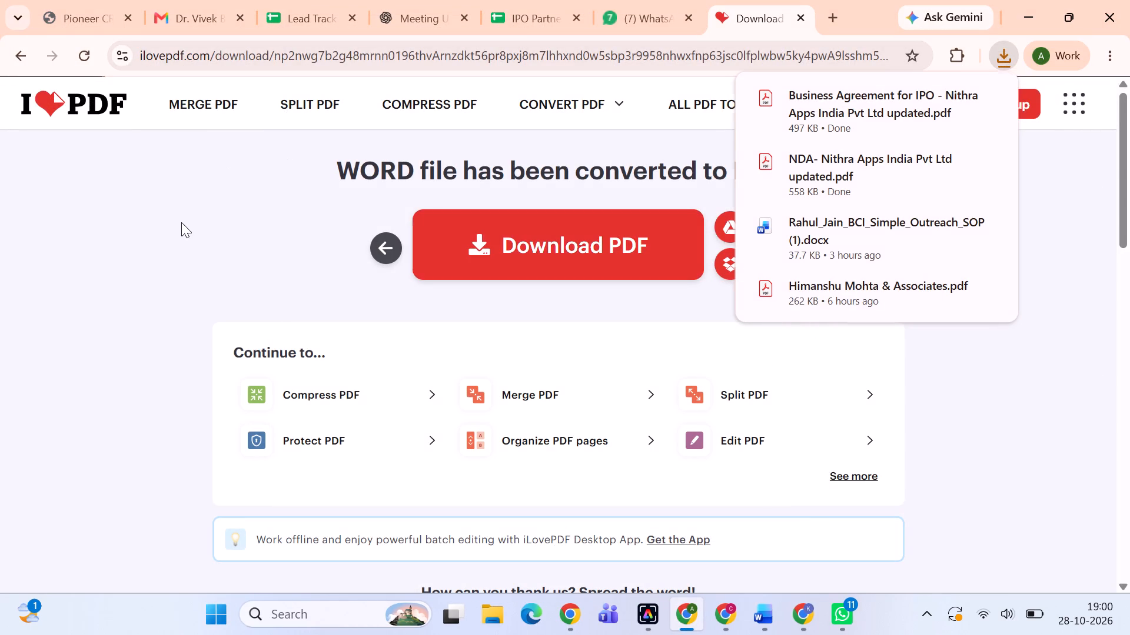
Switch to the other Chrome profile window containing the IPO proposal email.
left_click(724, 620)
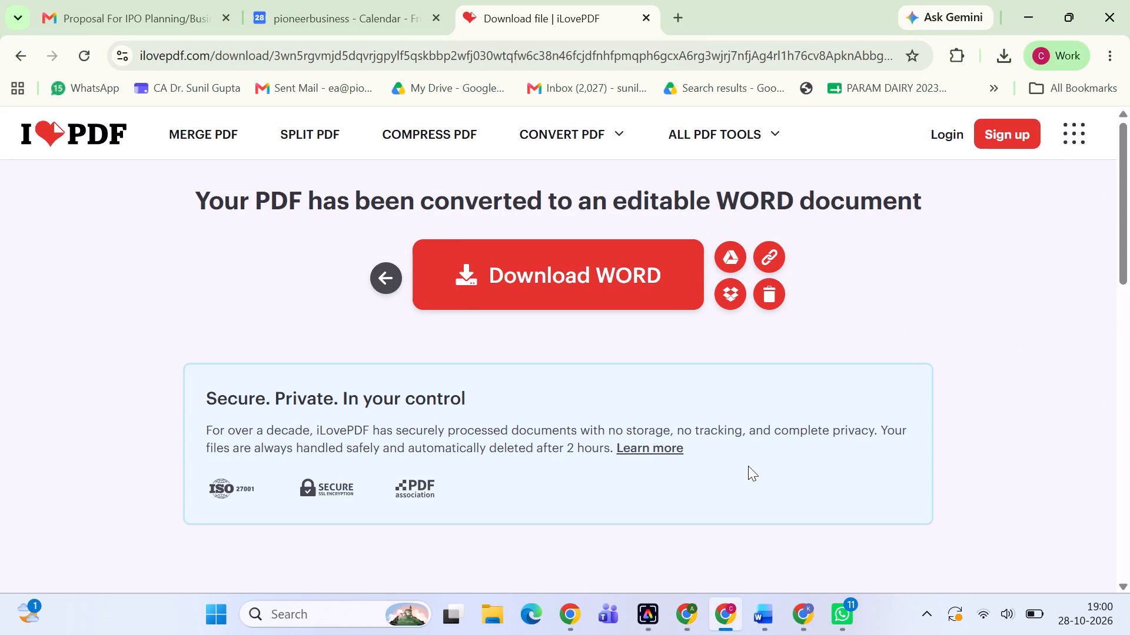
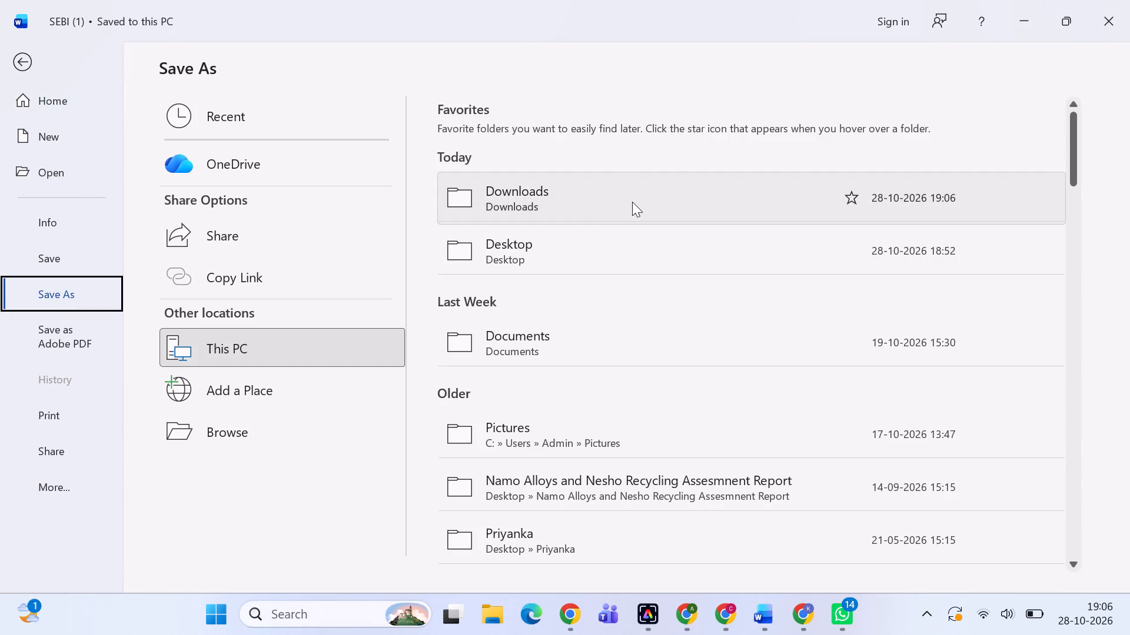
Save a copy of the SEBI regulatory changes document in the Downloads folder as "SEBI Proposed Changes".
left_click(632, 202)
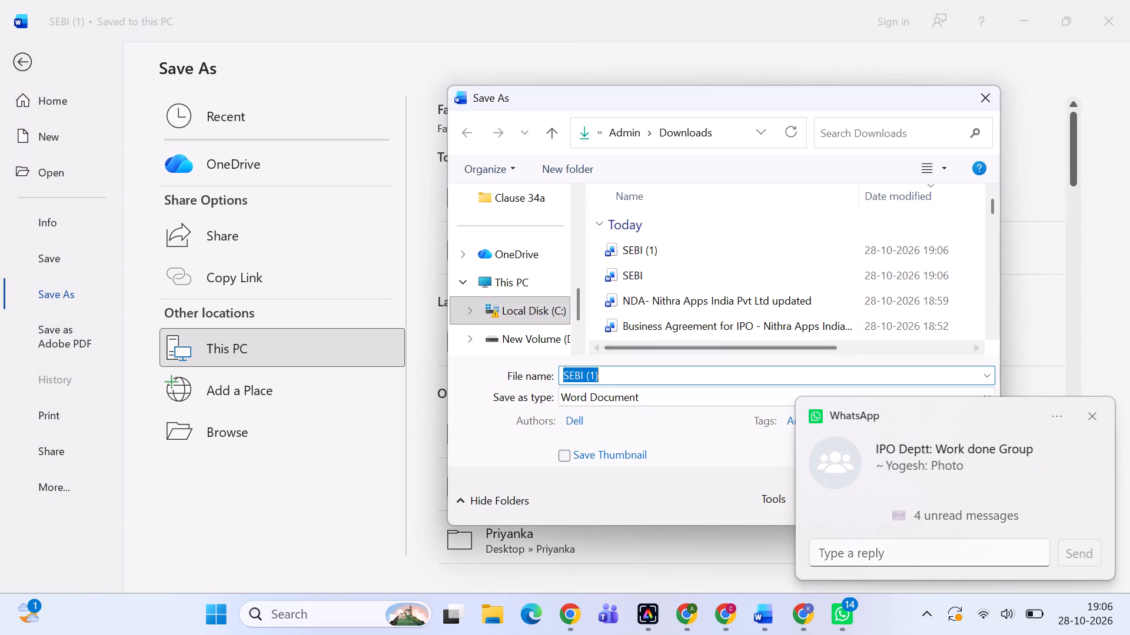
left_click(685, 380)
key("BackSpace")
key("BackSpace")
key("BackSpace")
key("BackSpace")
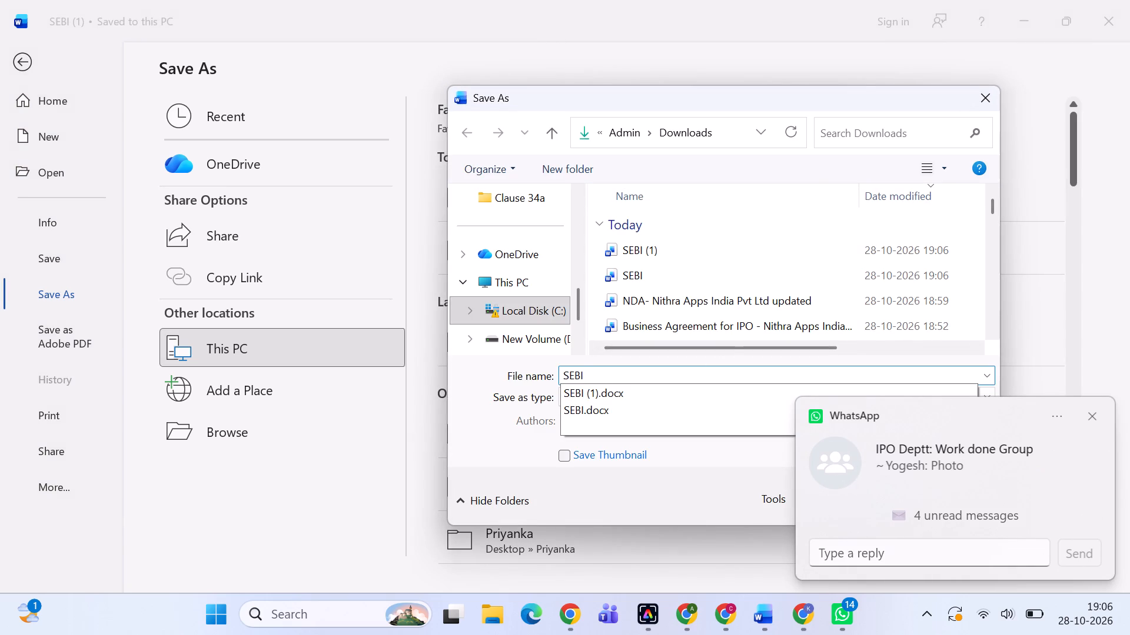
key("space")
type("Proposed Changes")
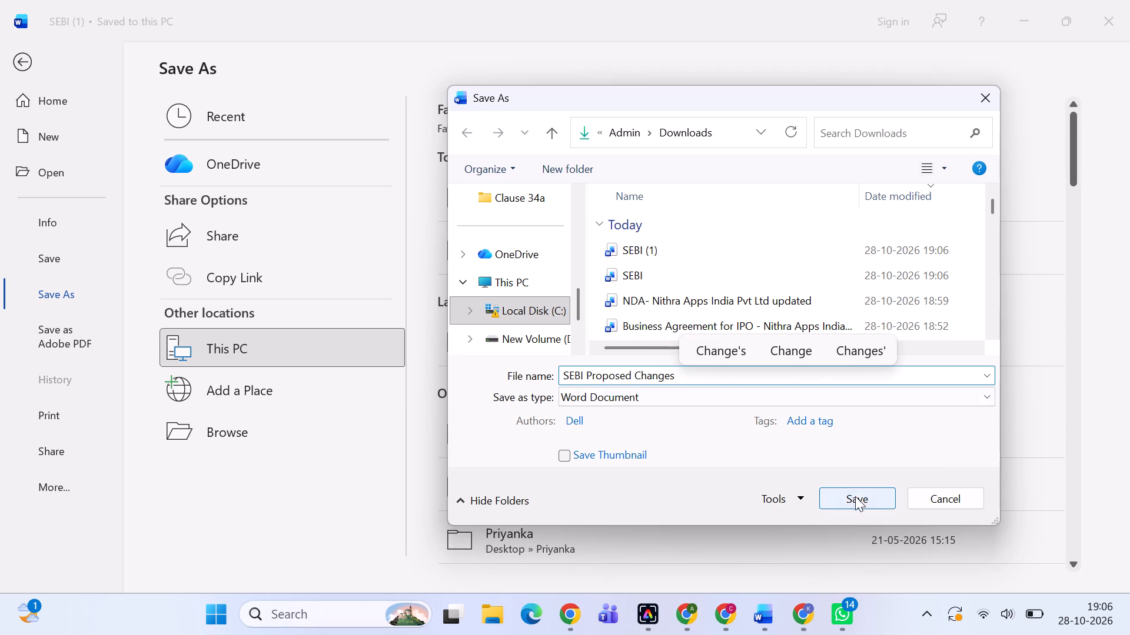
left_click(855, 496)
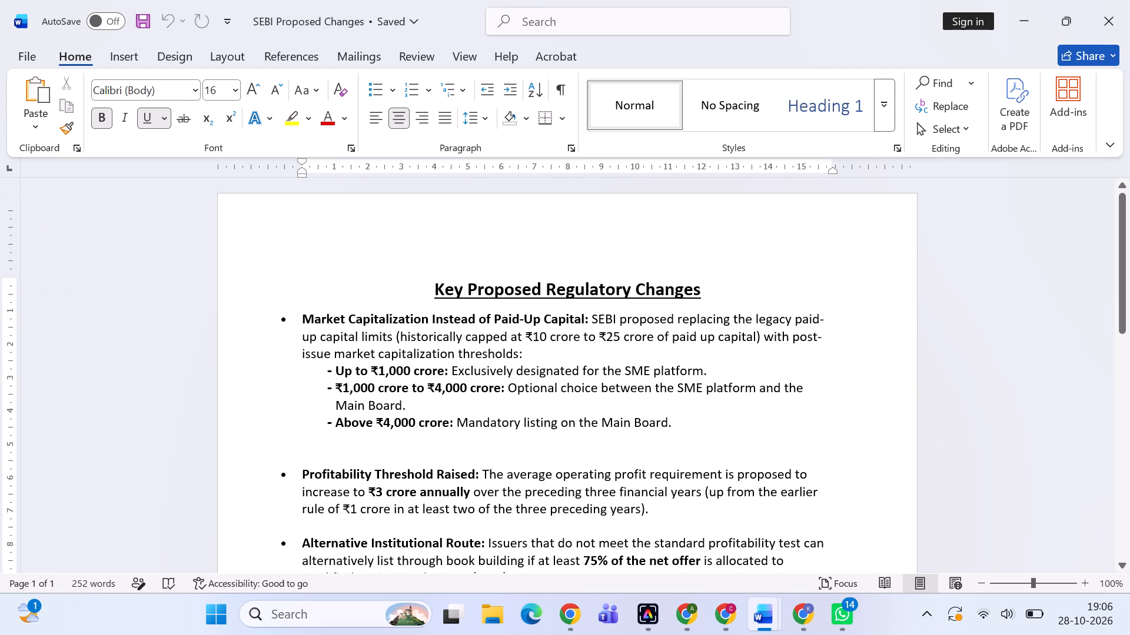
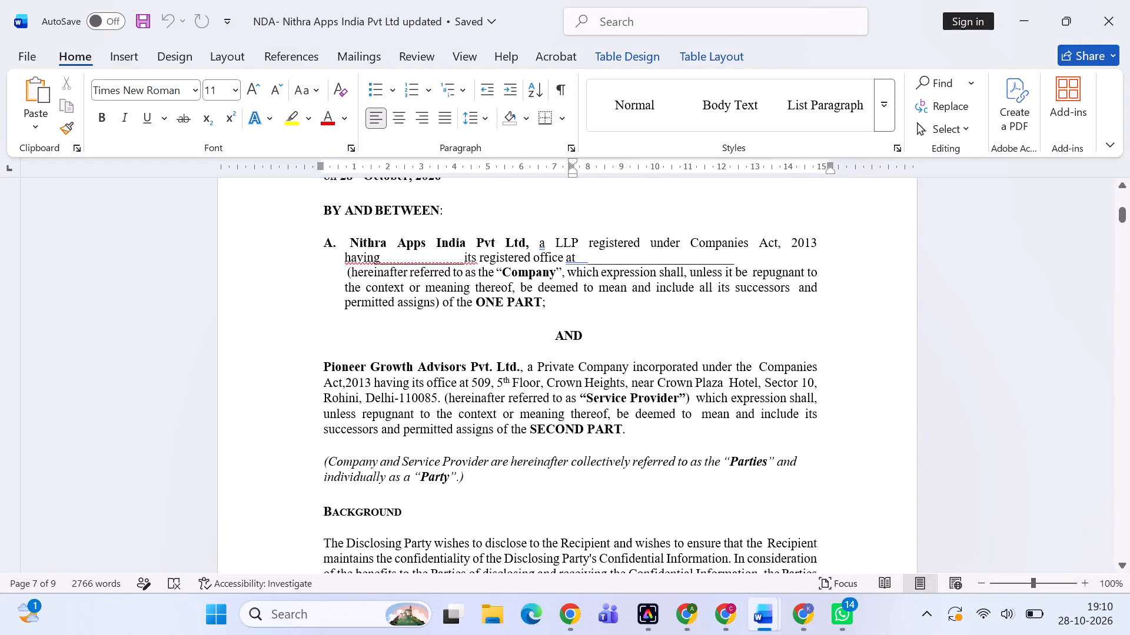
In the NDA's party A clause, insert "CIN" after "having", before the blank line preceding "its registered office at".
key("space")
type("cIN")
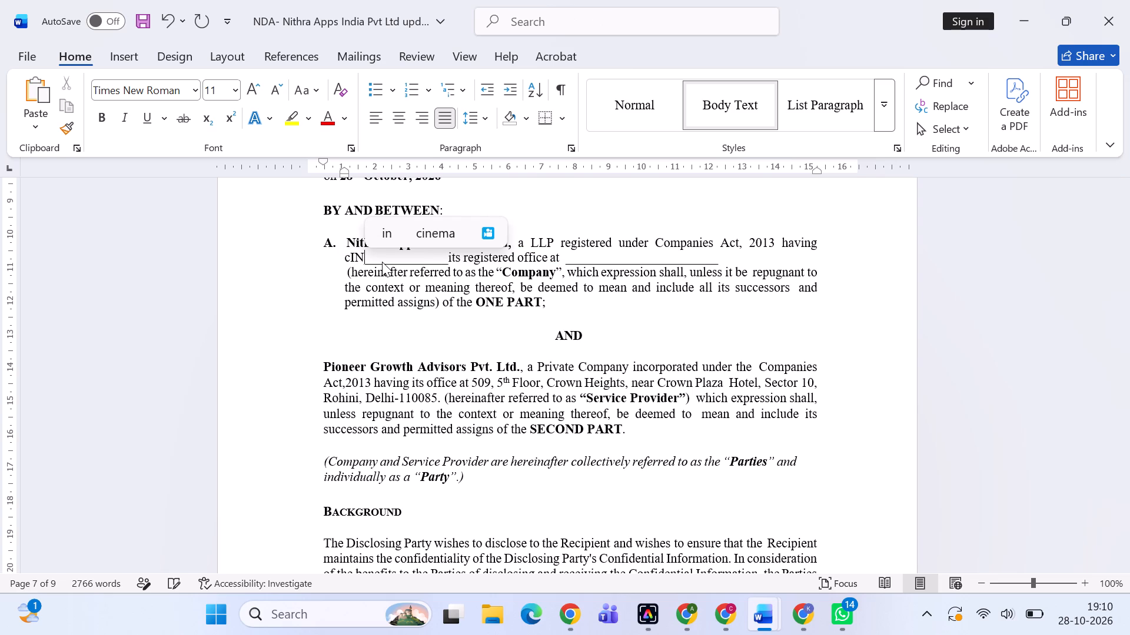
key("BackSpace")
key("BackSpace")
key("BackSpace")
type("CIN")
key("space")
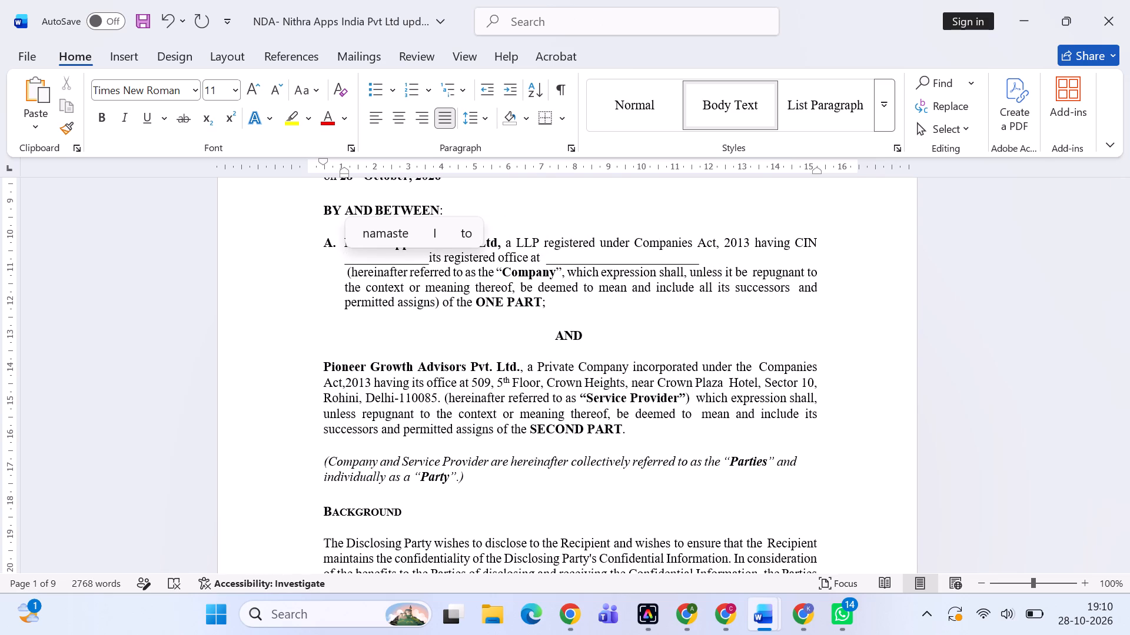
In the Word NDA, enclose the blank CIN line in party A's clause in parentheses, followed by a space before "its registered office".
left_click(822, 244)
key("shift+parenleft")
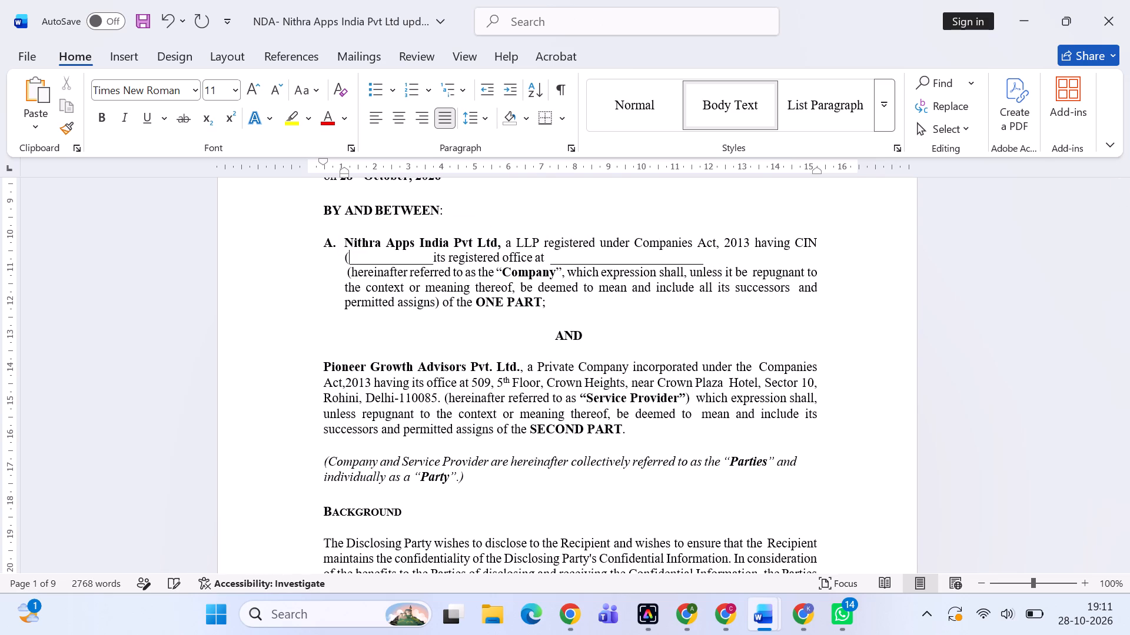
left_click(437, 256)
key("Left")
key("shift+parenright")
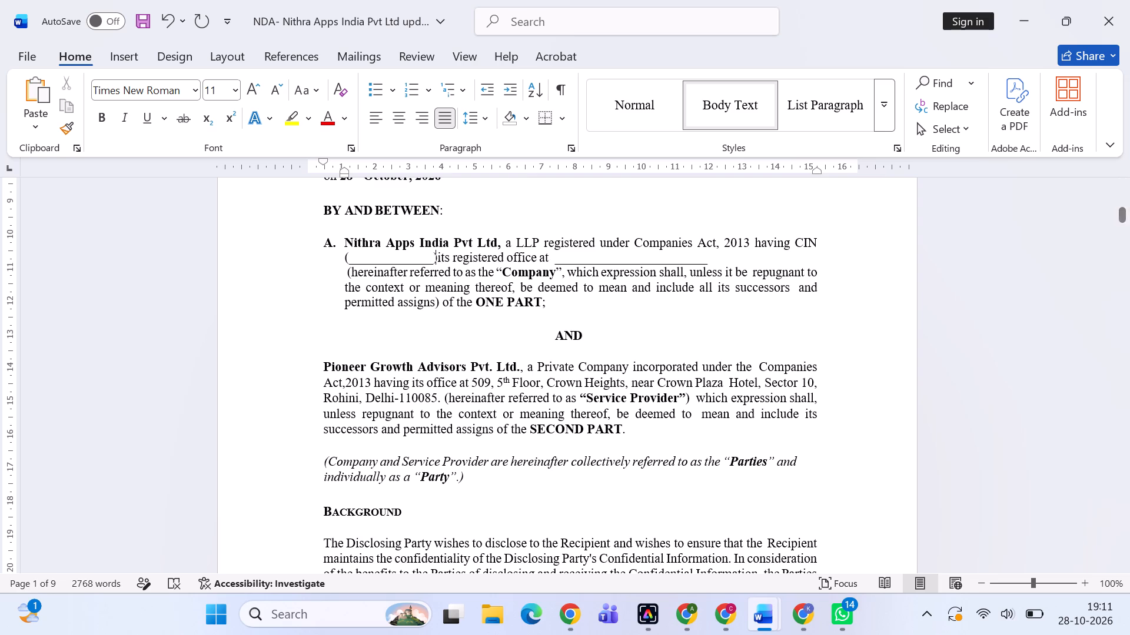
key("space")
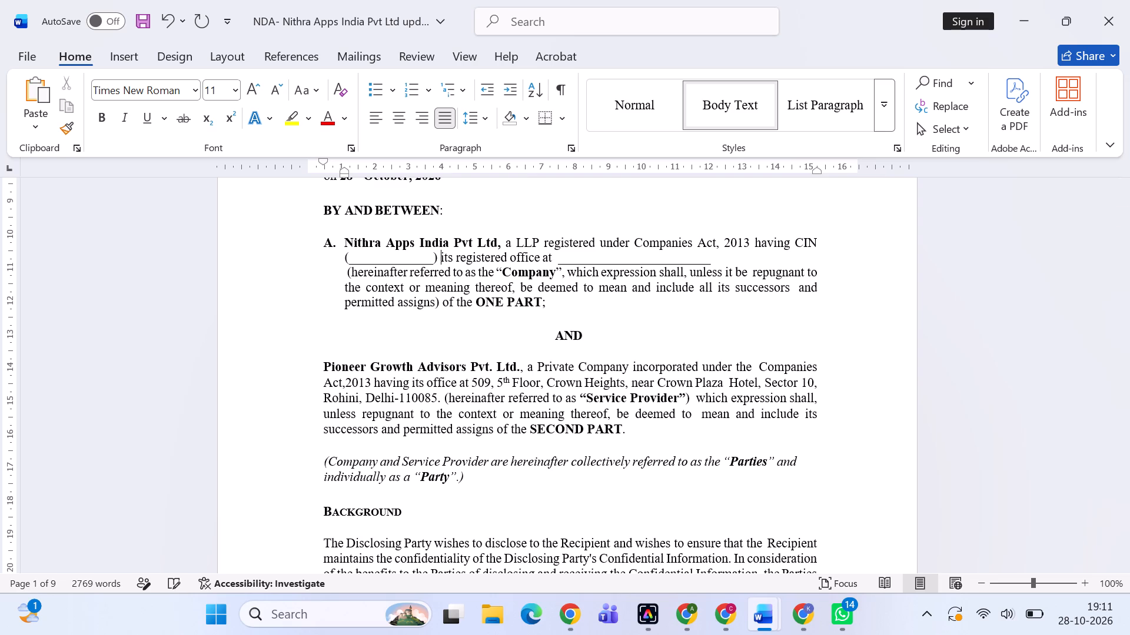
Insert "and" with a following space before "its registered office" in party A's clause.
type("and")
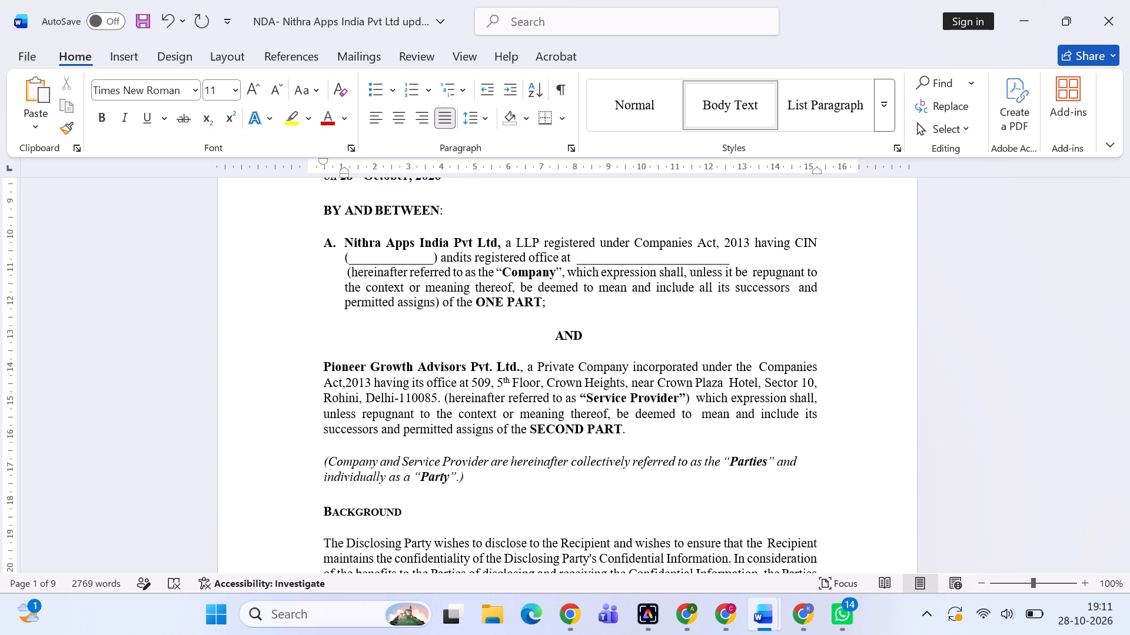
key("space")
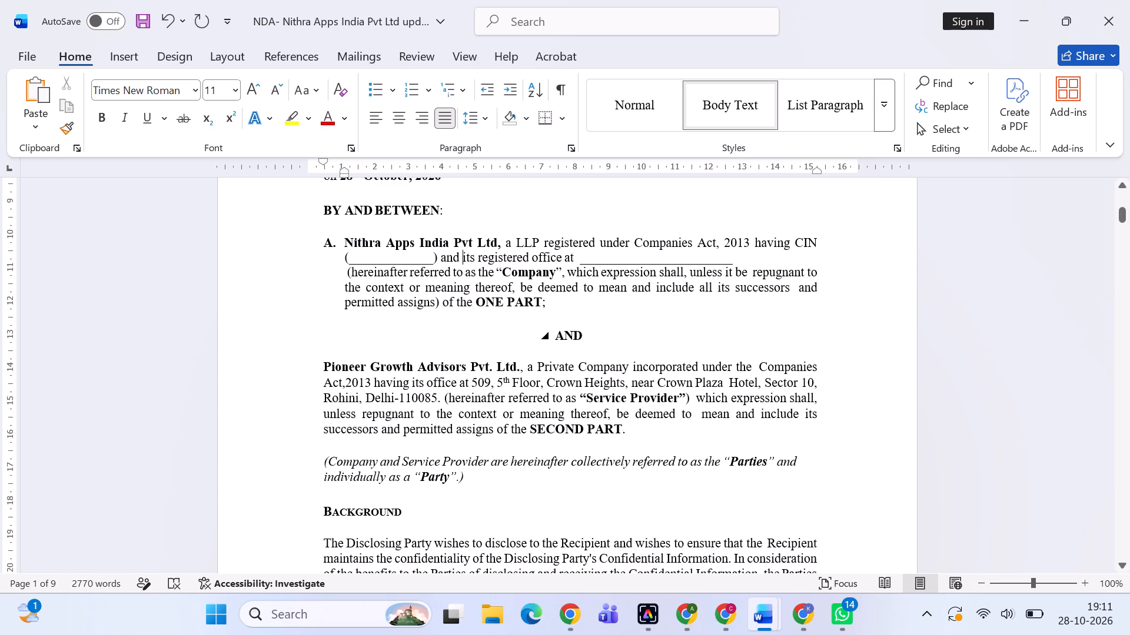
Review the remaining NDA clauses through to the signature block for other company details that need updating.
scroll(709, 349, "down", 1)
scroll(709, 349, "up", 1)
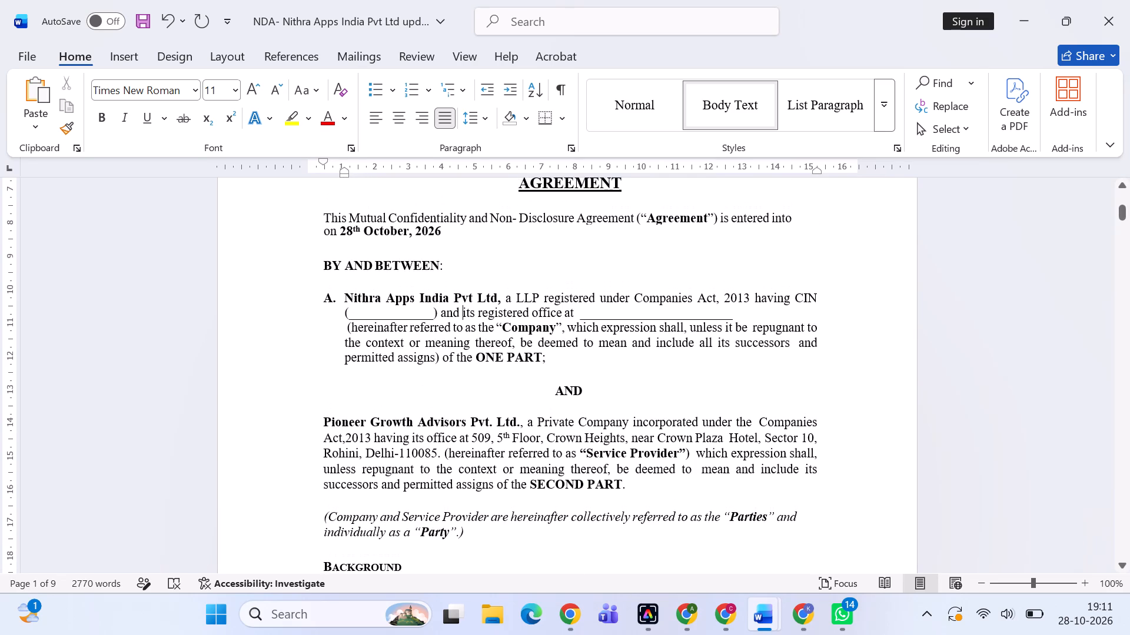
scroll(709, 349, "down", 5)
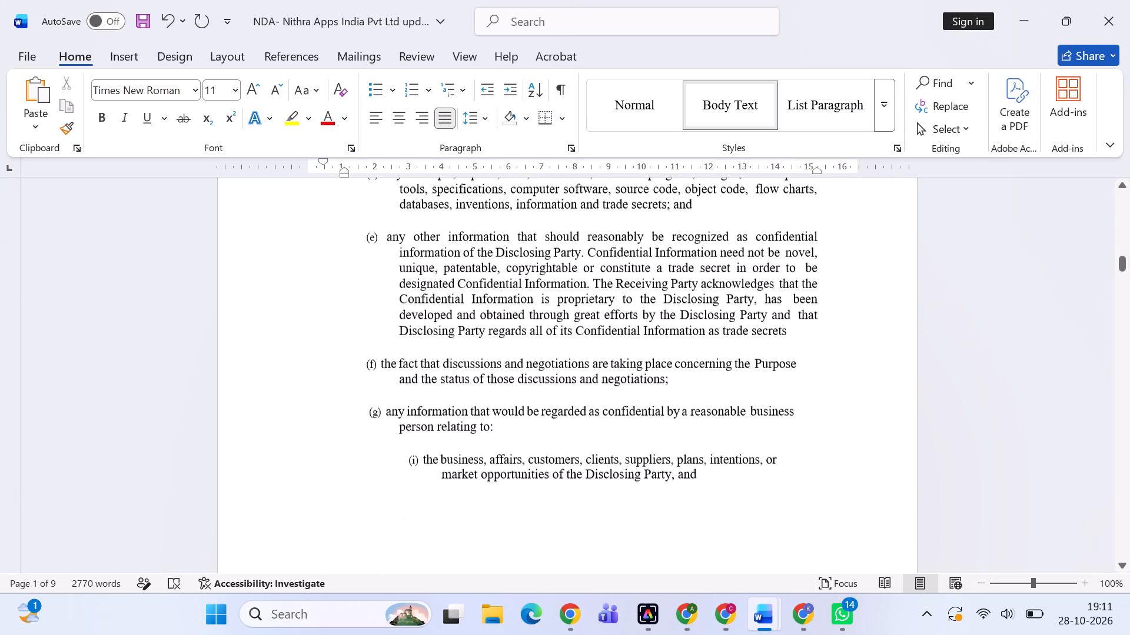
scroll(709, 349, "down", 4)
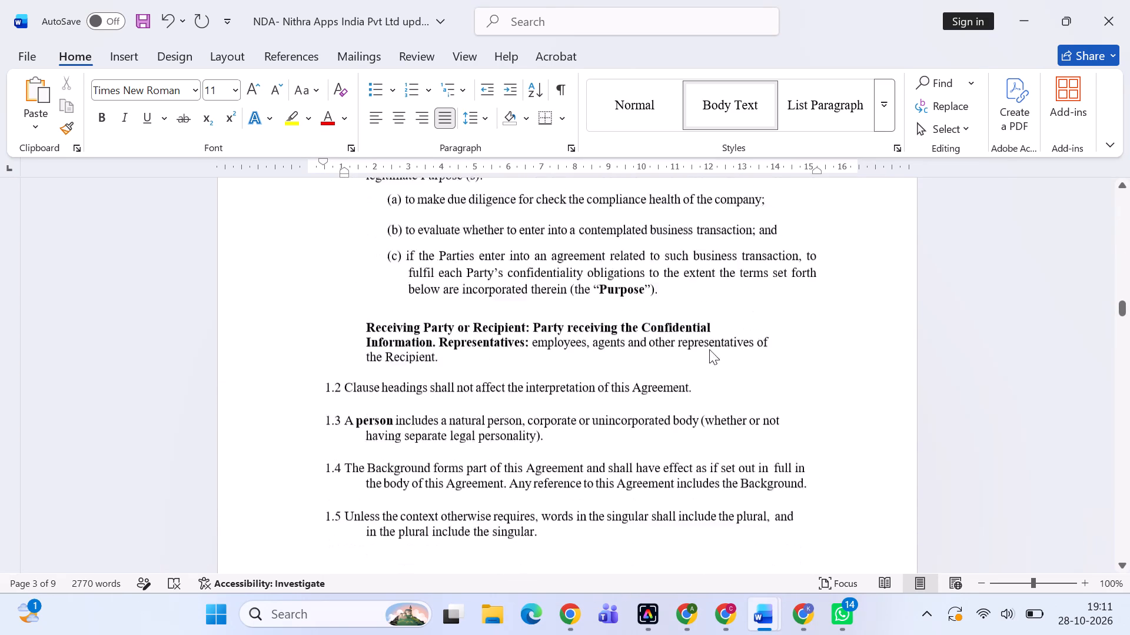
scroll(709, 349, "down", 2)
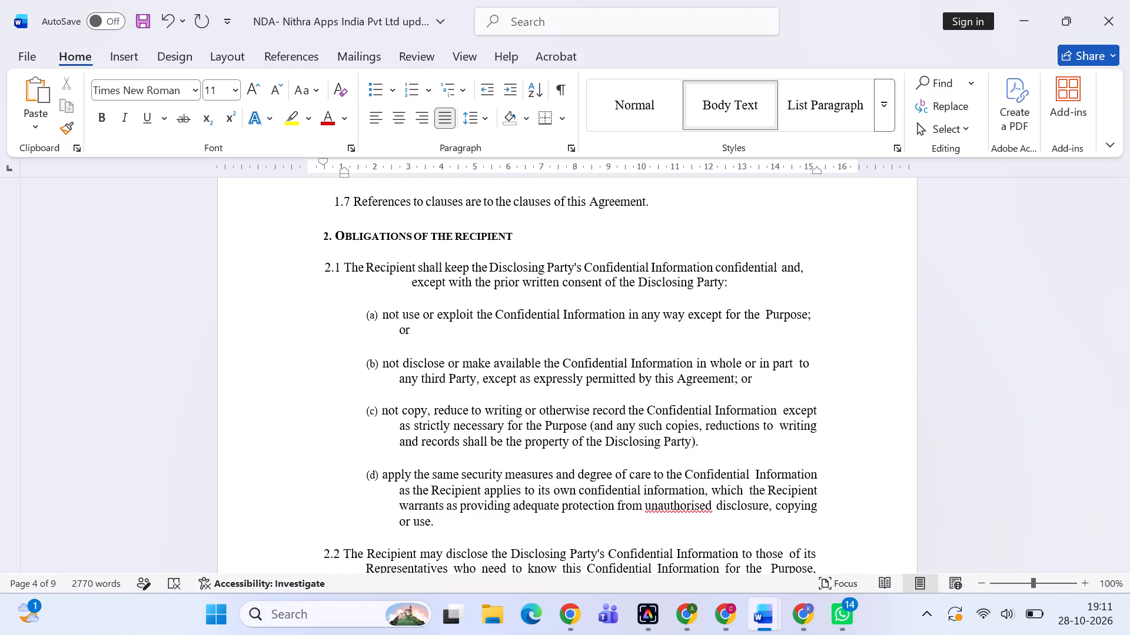
scroll(709, 349, "down", 5)
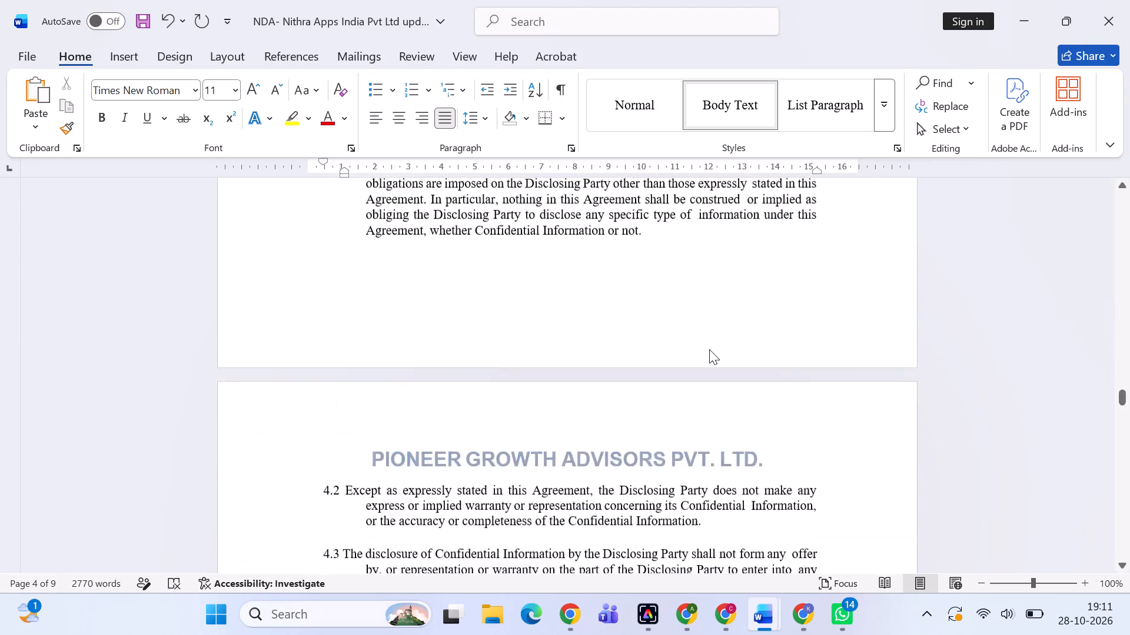
scroll(709, 349, "down", 1)
scroll(567, 403, "down", 3)
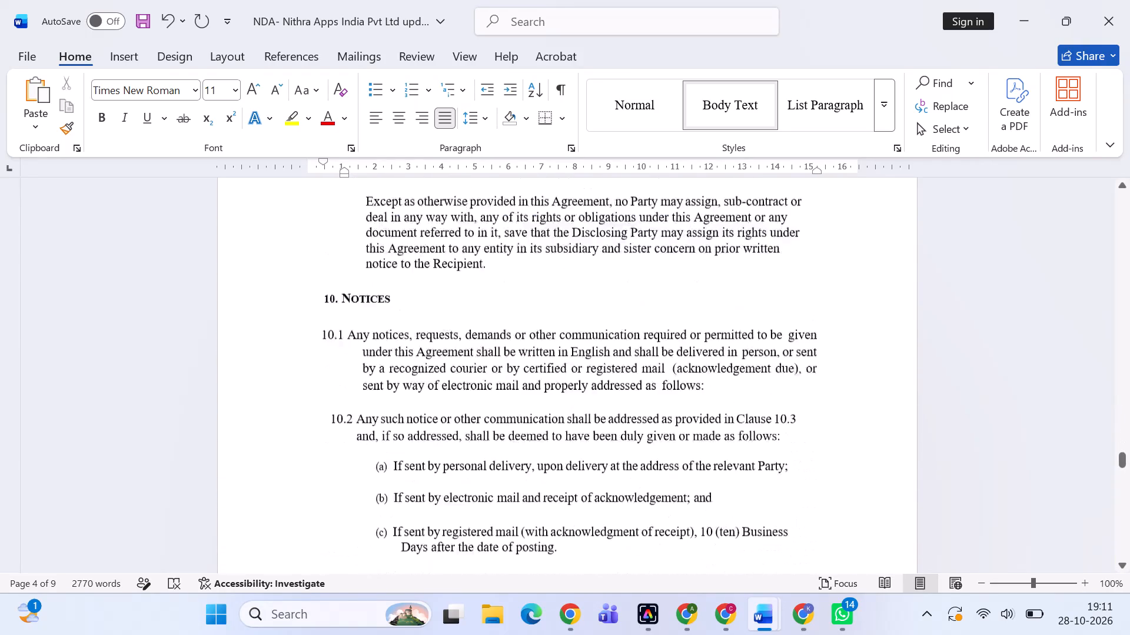
scroll(567, 403, "down", 2)
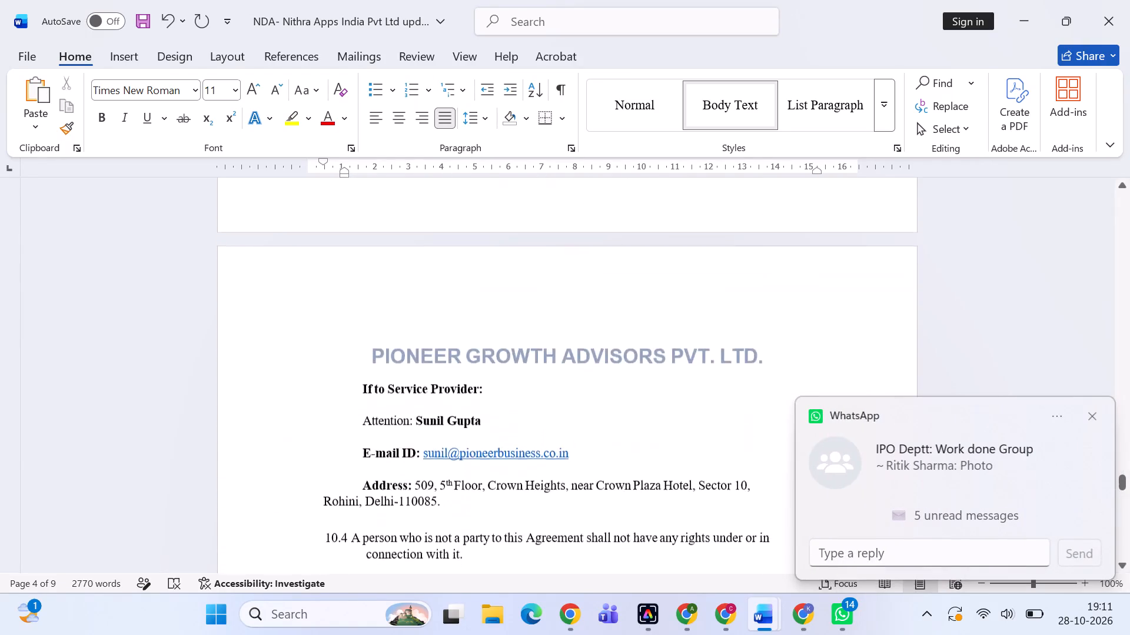
scroll(534, 425, "down", 3)
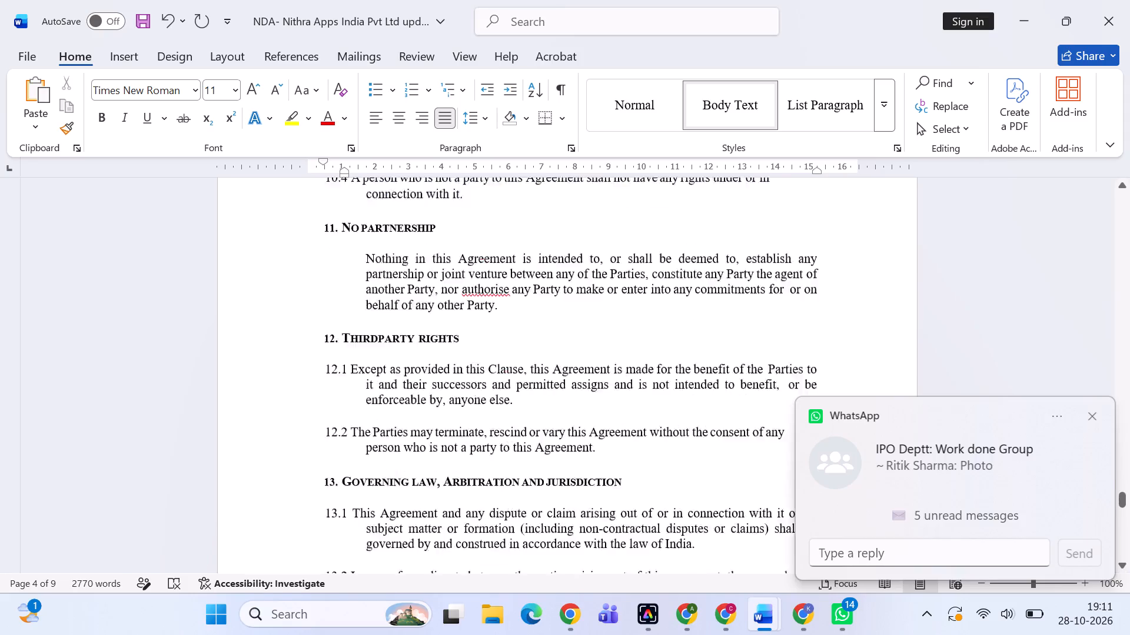
scroll(533, 399, "down", 2)
In clause 10.3's "If to the Company" details, add a space after the "Address:" label.
scroll(533, 399, "up", 2)
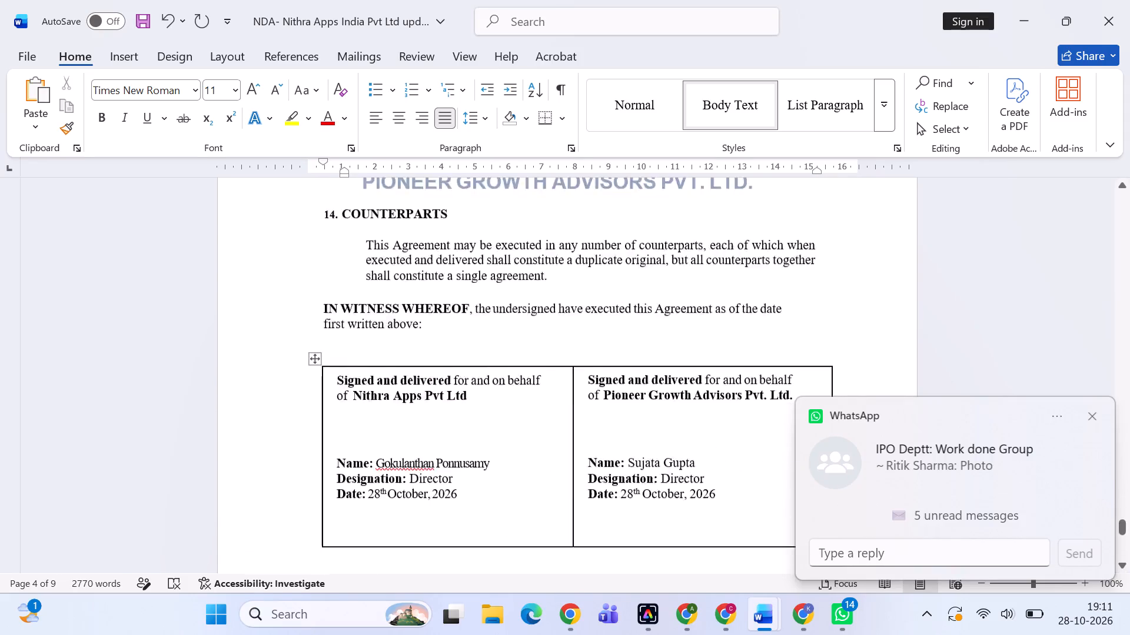
scroll(533, 399, "up", 3)
right_click(533, 399)
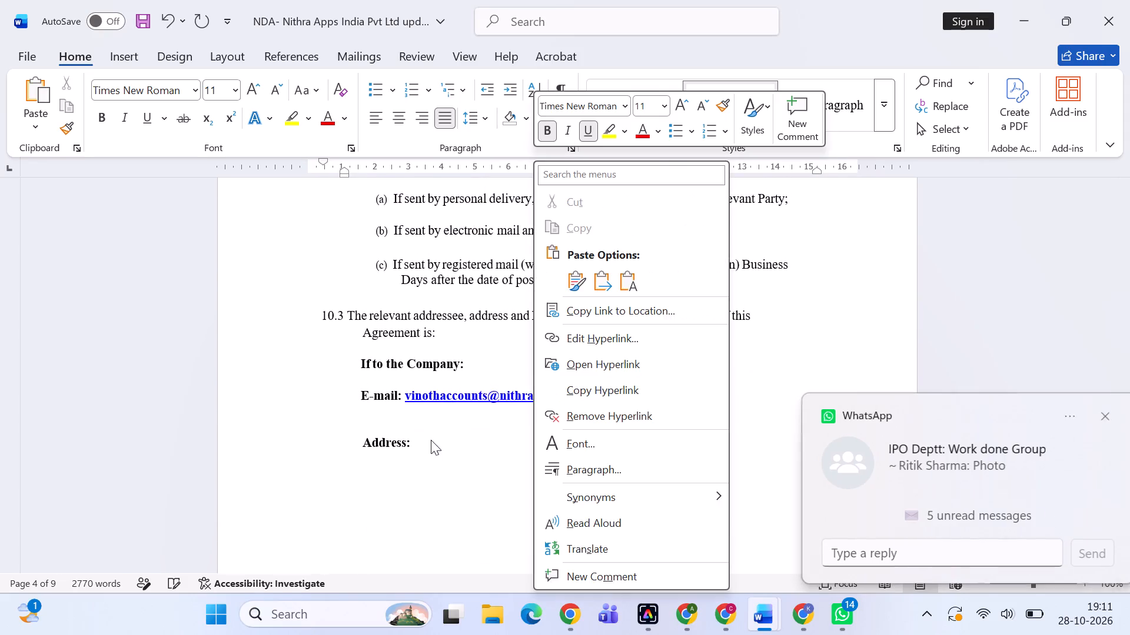
left_click(431, 440)
left_click(433, 445)
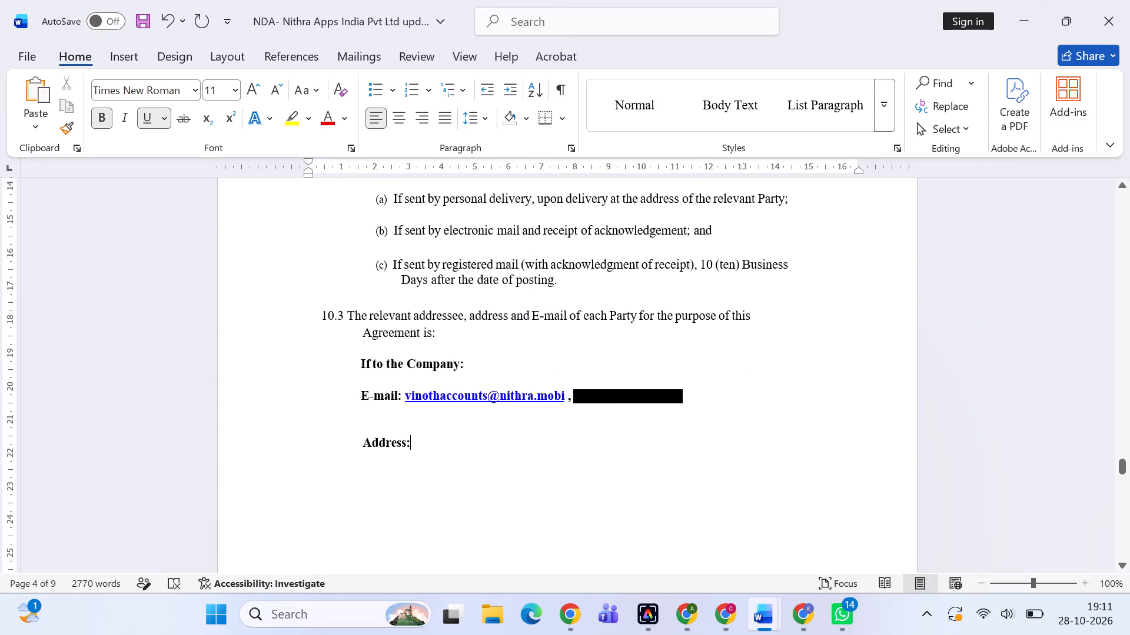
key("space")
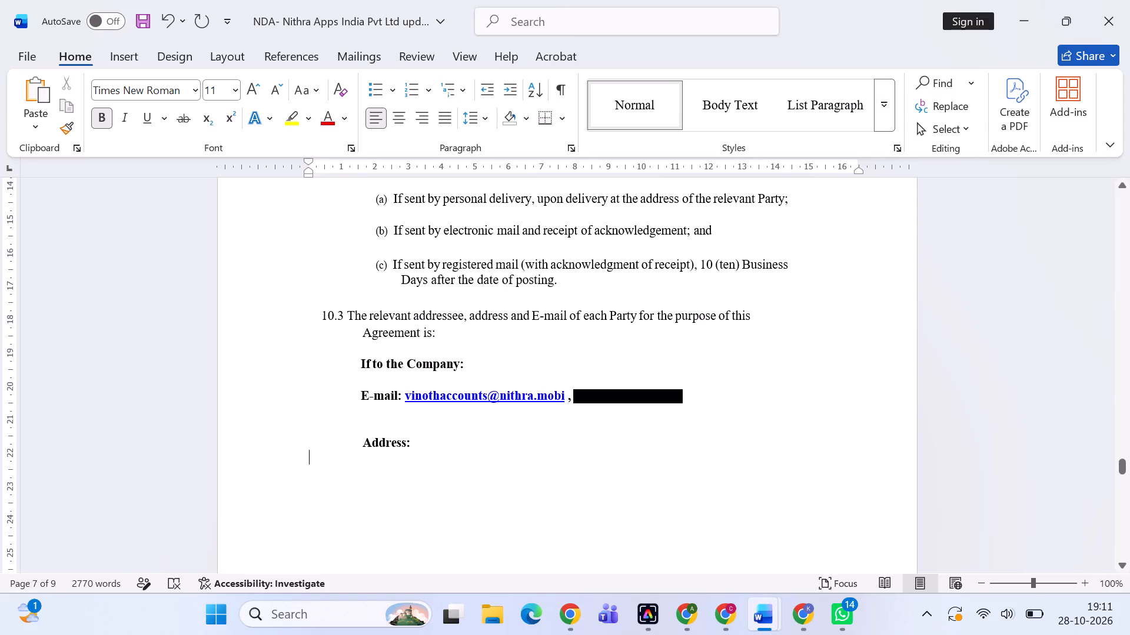
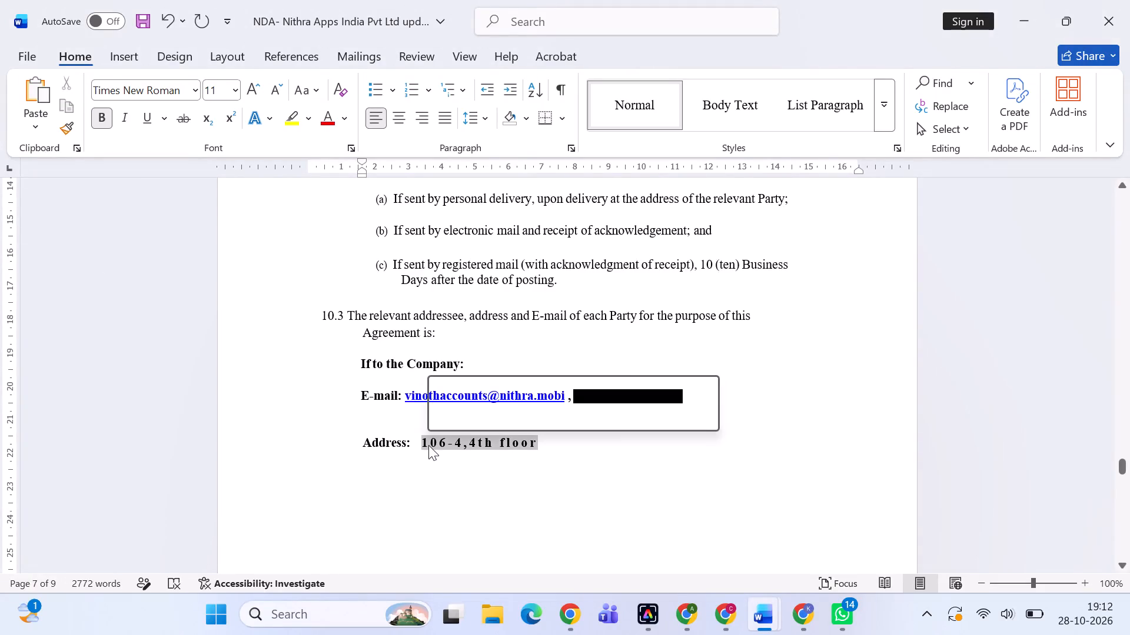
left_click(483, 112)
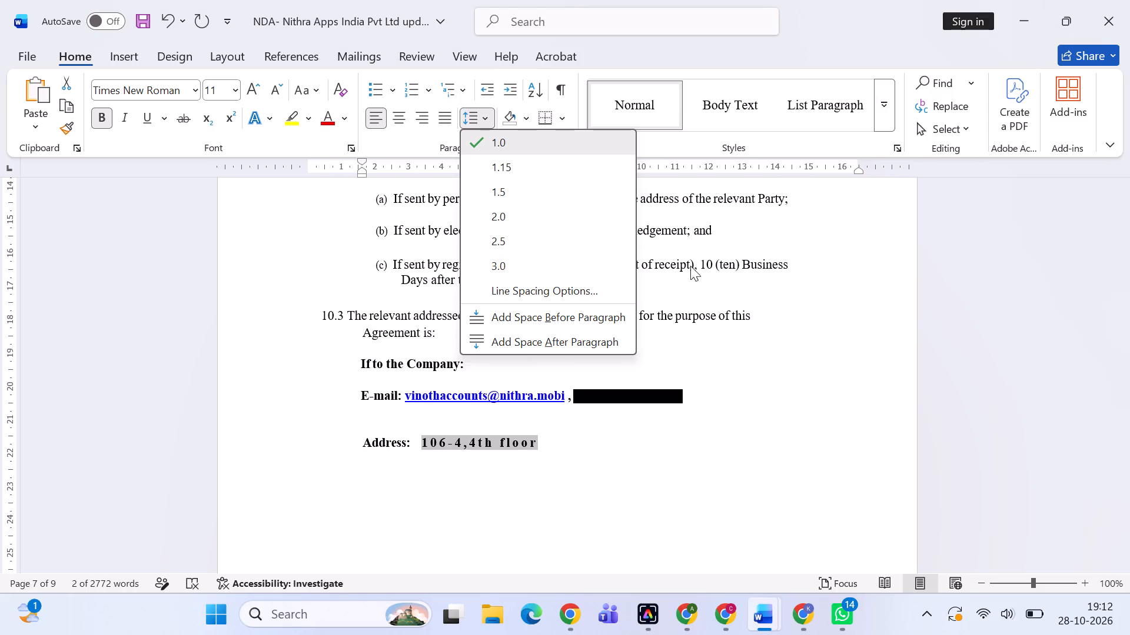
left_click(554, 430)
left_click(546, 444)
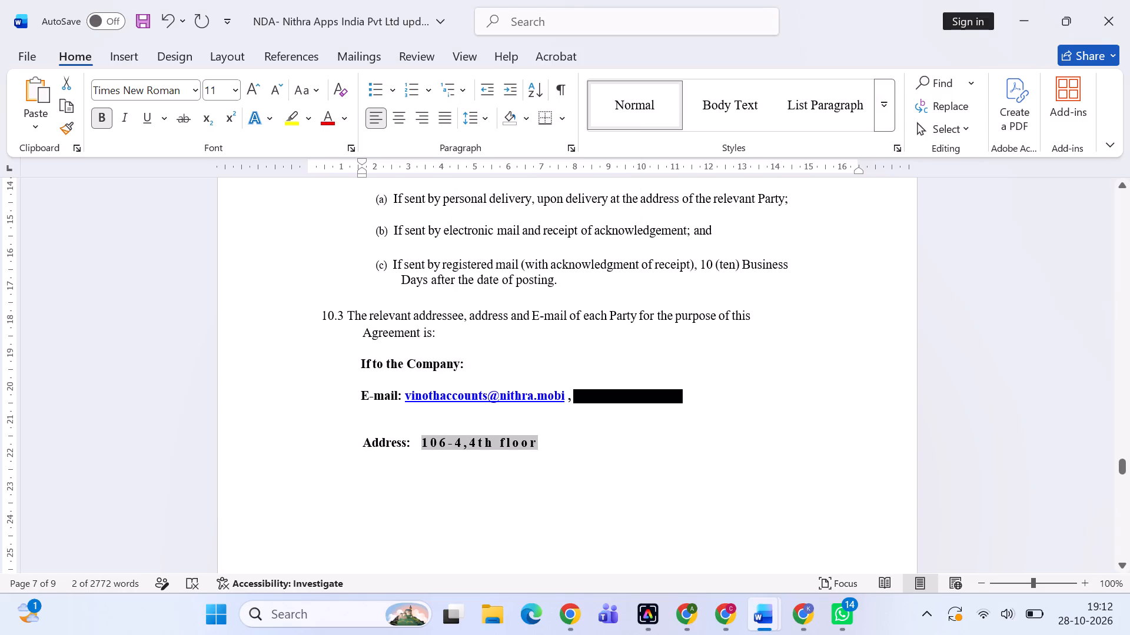
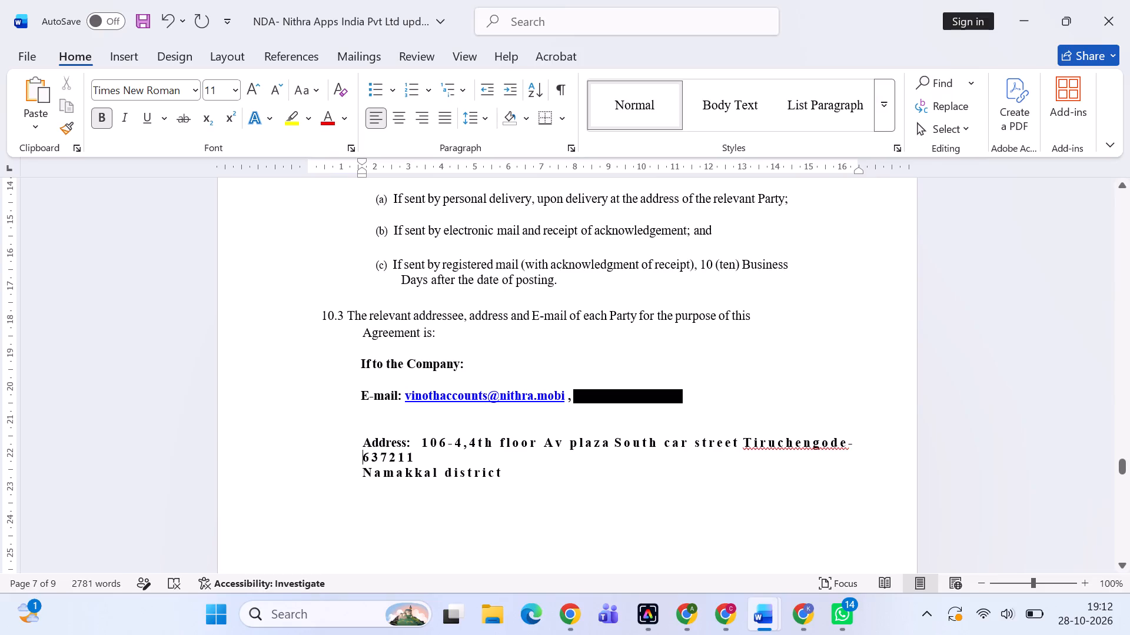
Copy the text formatting from the Company's E-mail line in clause 10.3 onto the Company address beneath it.
left_click_drag(630, 395, 661, 392)
left_click_drag(661, 392, 678, 392)
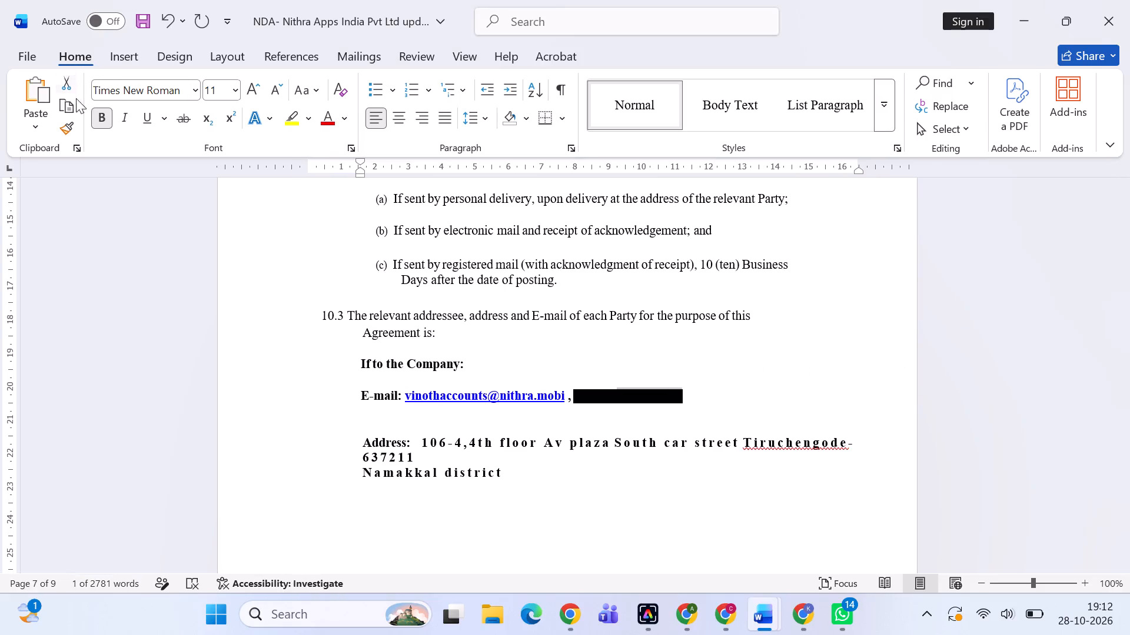
left_click(68, 123)
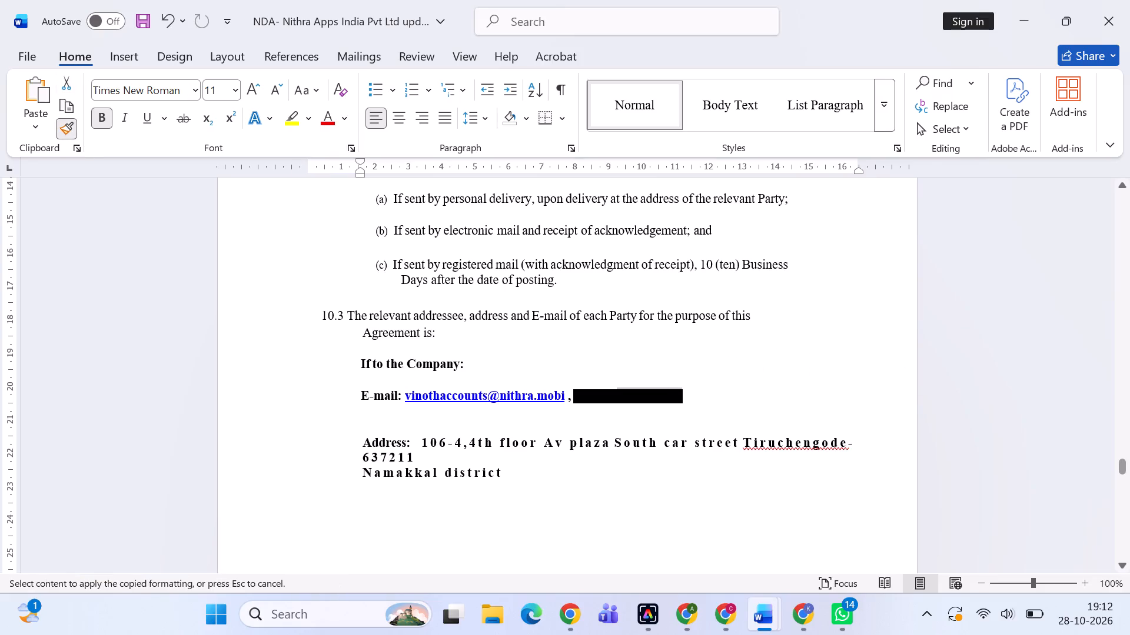
left_click_drag(420, 444, 440, 452)
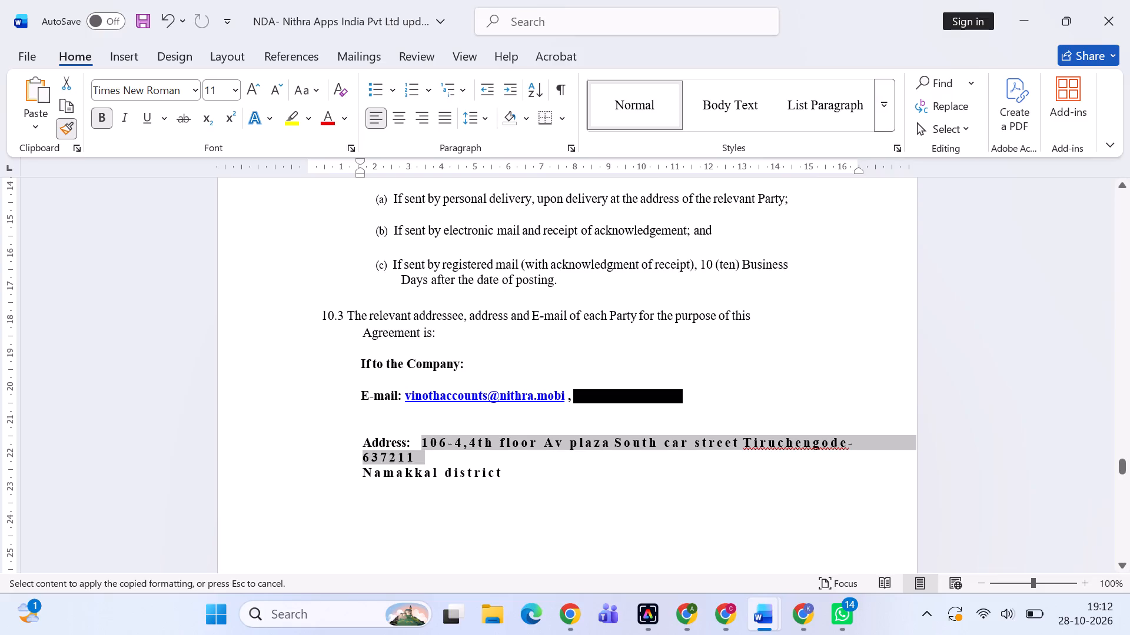
left_click_drag(440, 452, 501, 474)
left_click(458, 471)
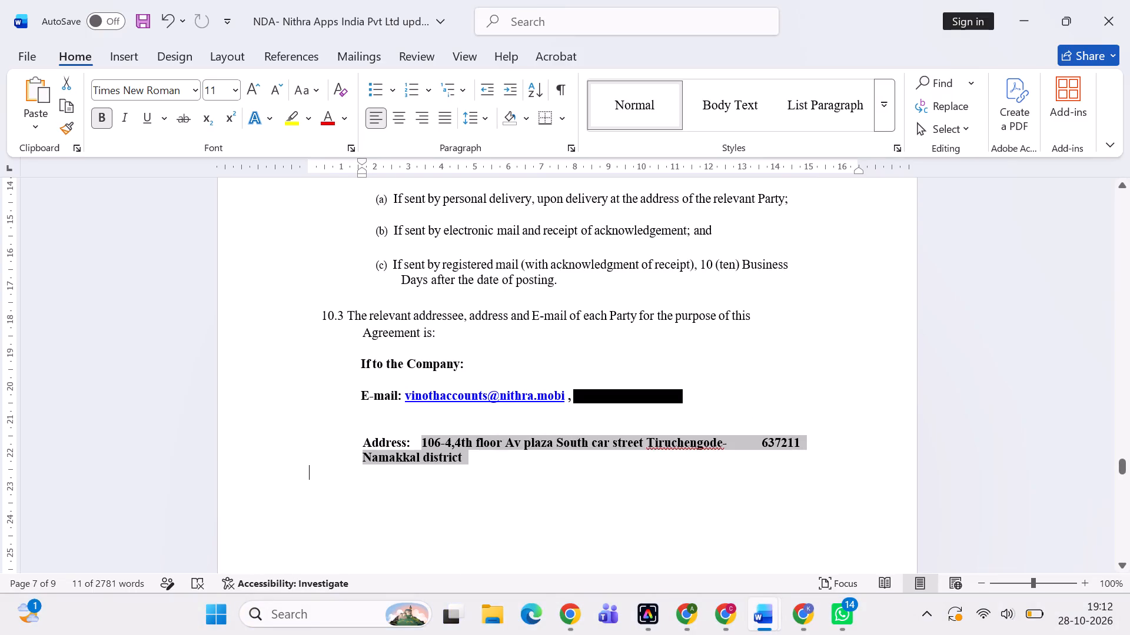
Remove the extra spaces before the postal code in the Company address of clause 10.3, leaving a single space.
left_click(760, 442)
key("BackSpace")
key("BackSpace")
key("BackSpace")
key("BackSpace")
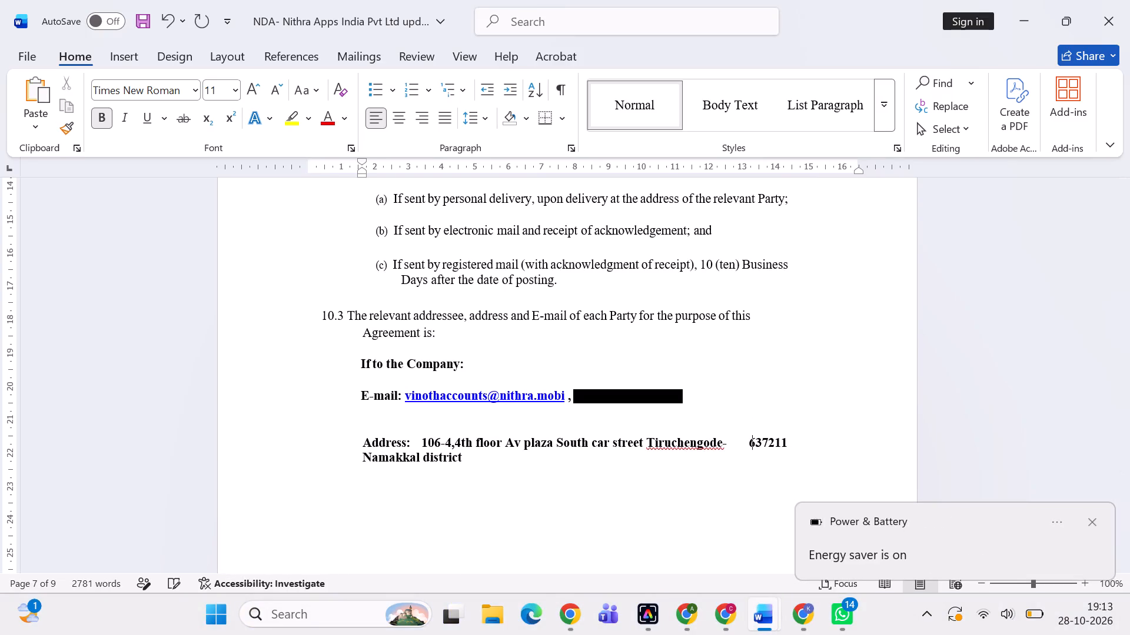
key("BackSpace")
key("BackSpace")
key("BackSpace")
key("BackSpace")
key("BackSpace")
key("BackSpace")
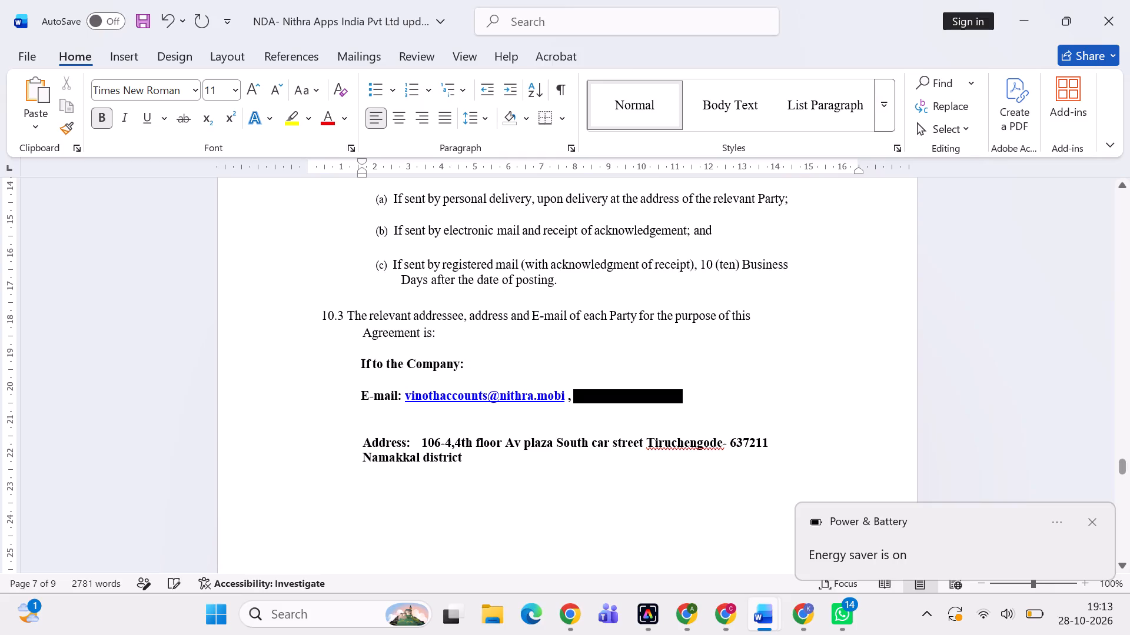
Delete the "Namakkal district" line from the Company address in clause 10.3.
left_click_drag(491, 456, 407, 454)
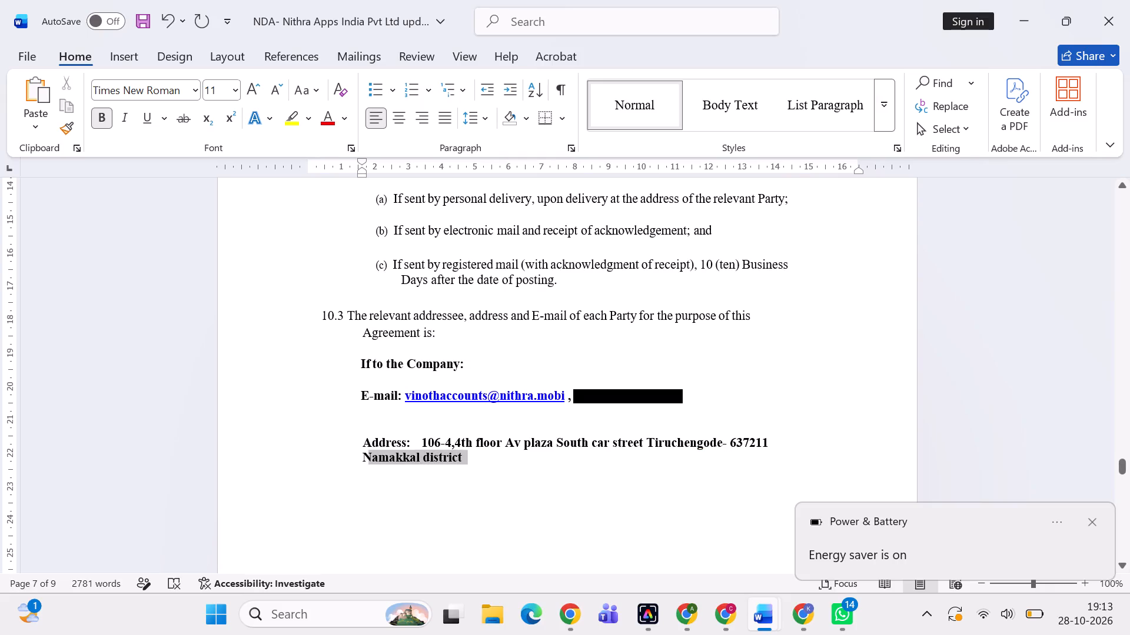
left_click_drag(407, 454, 380, 457)
key("Left")
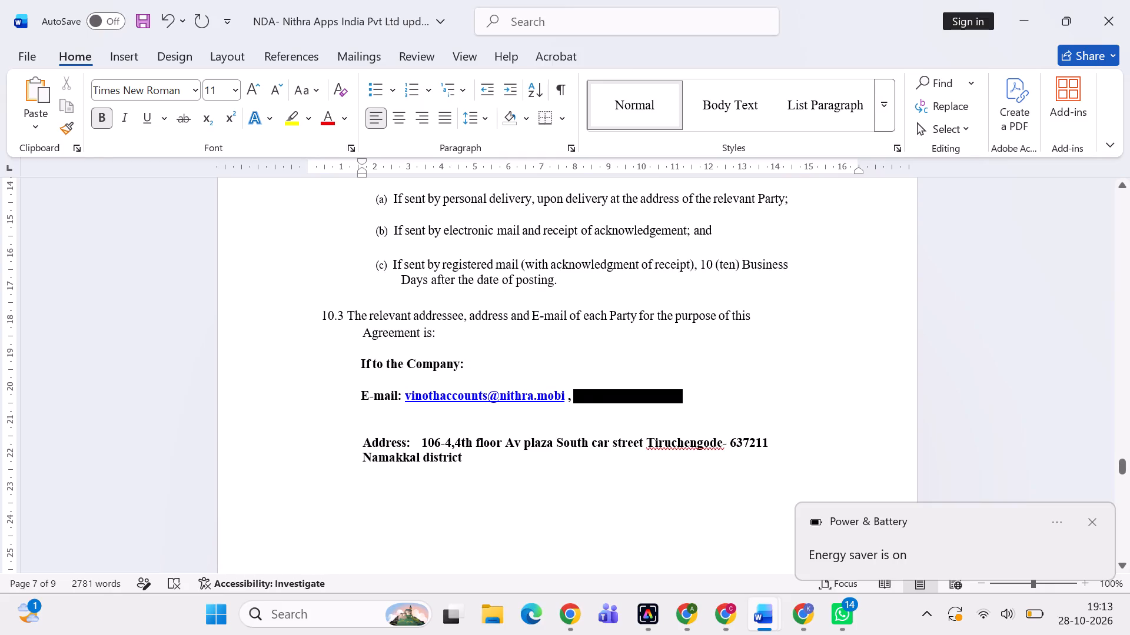
left_click_drag(474, 456, 368, 457)
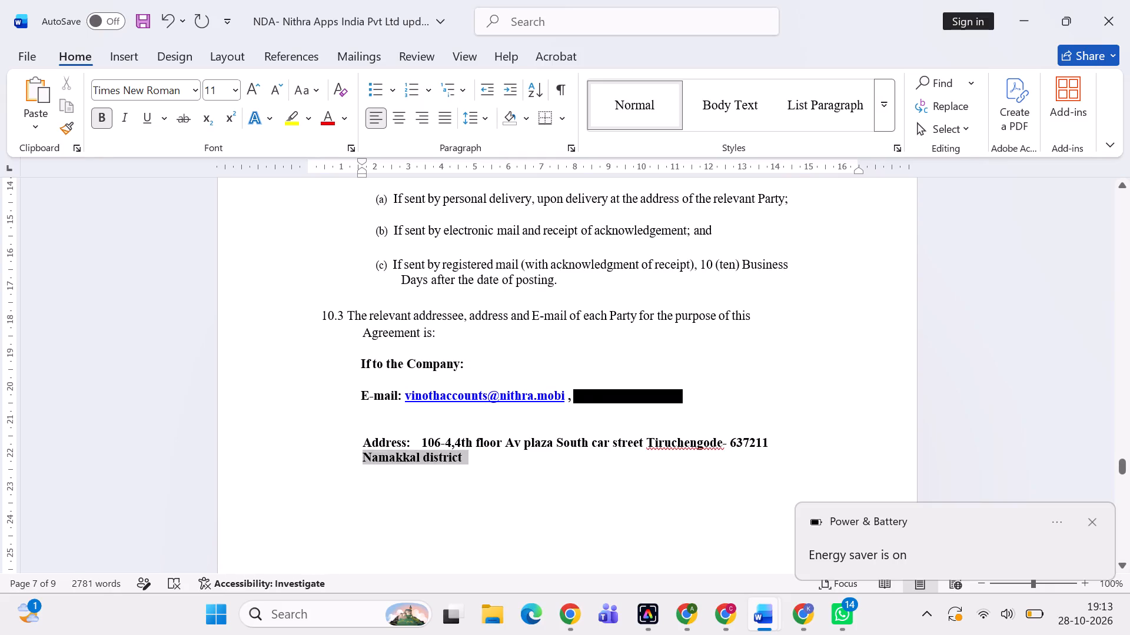
left_click_drag(368, 457, 360, 455)
key("BackSpace")
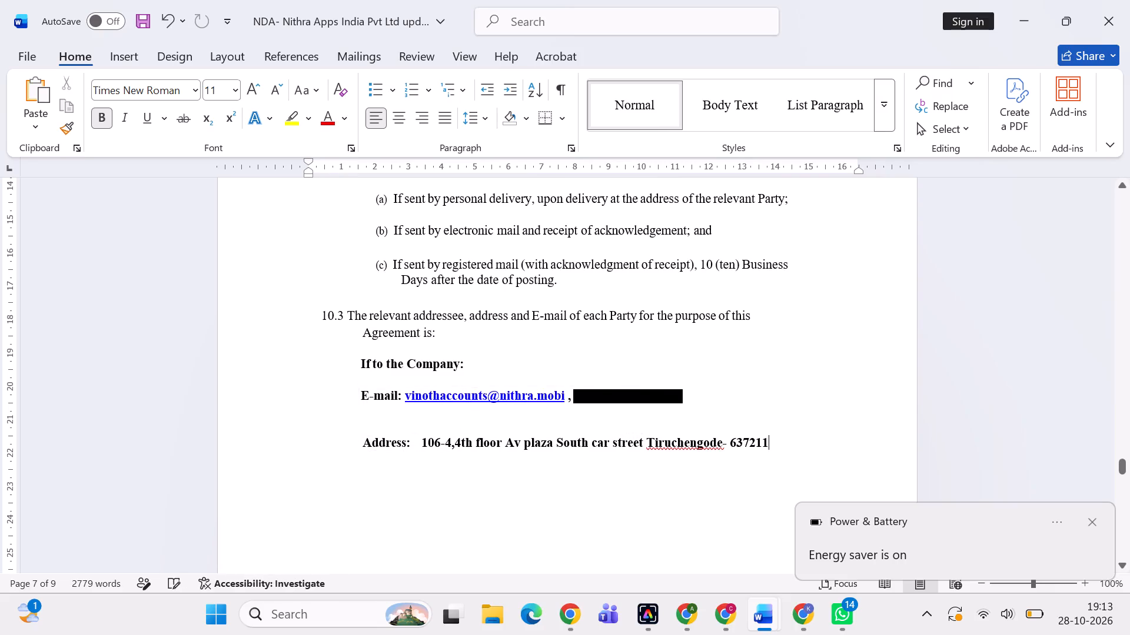
Copy the Company address from clause 10.3 into the blank registered office field of party A on page 1.
left_click_drag(420, 441, 690, 439)
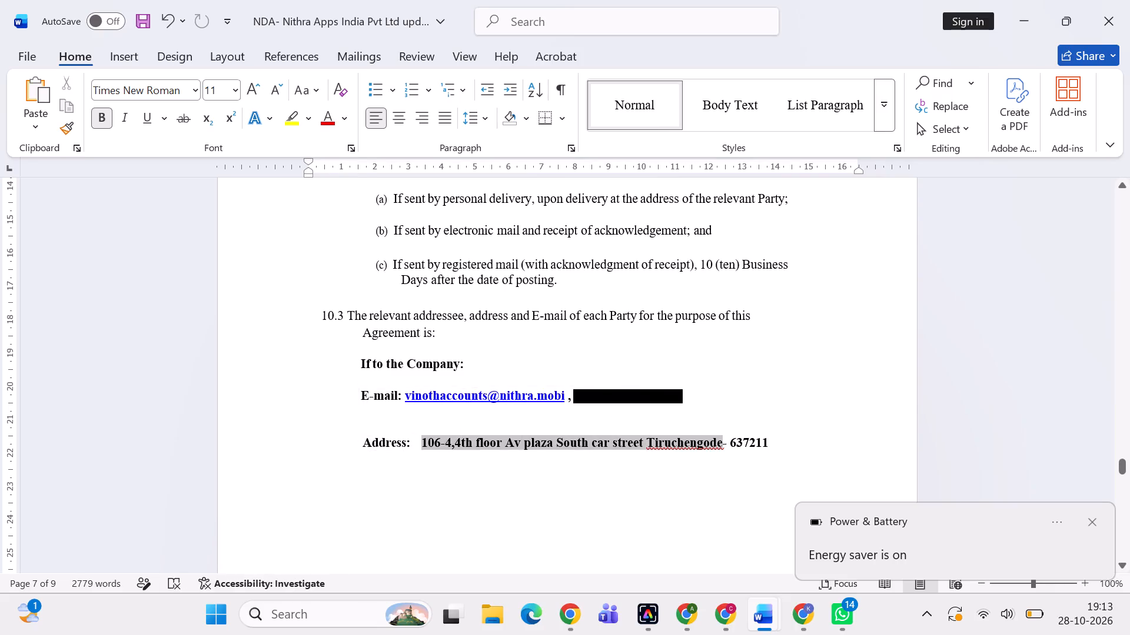
left_click_drag(690, 439, 775, 439)
key("ctrl+c")
scroll(635, 327, "up", 9)
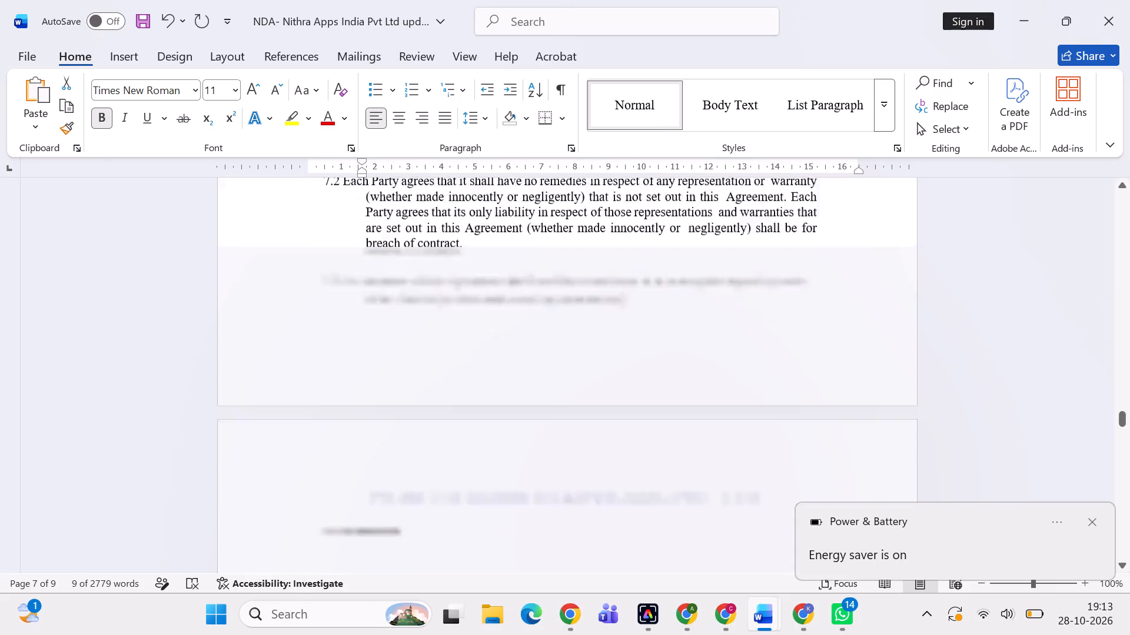
scroll(635, 327, "up", 5)
scroll(629, 322, "down", 1)
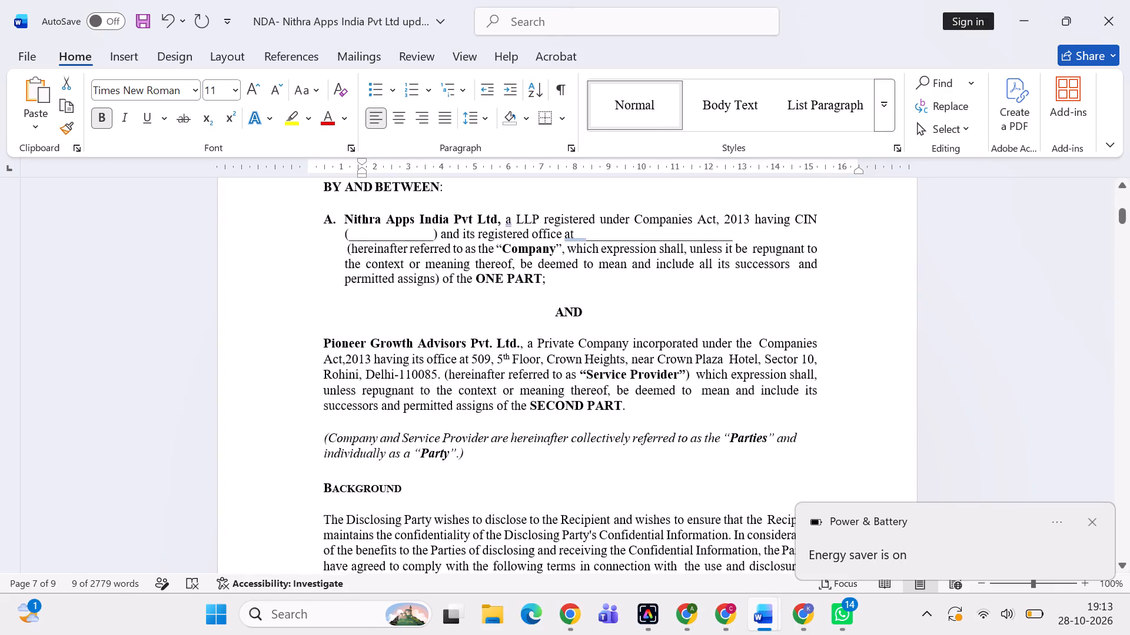
left_click_drag(580, 233, 723, 237)
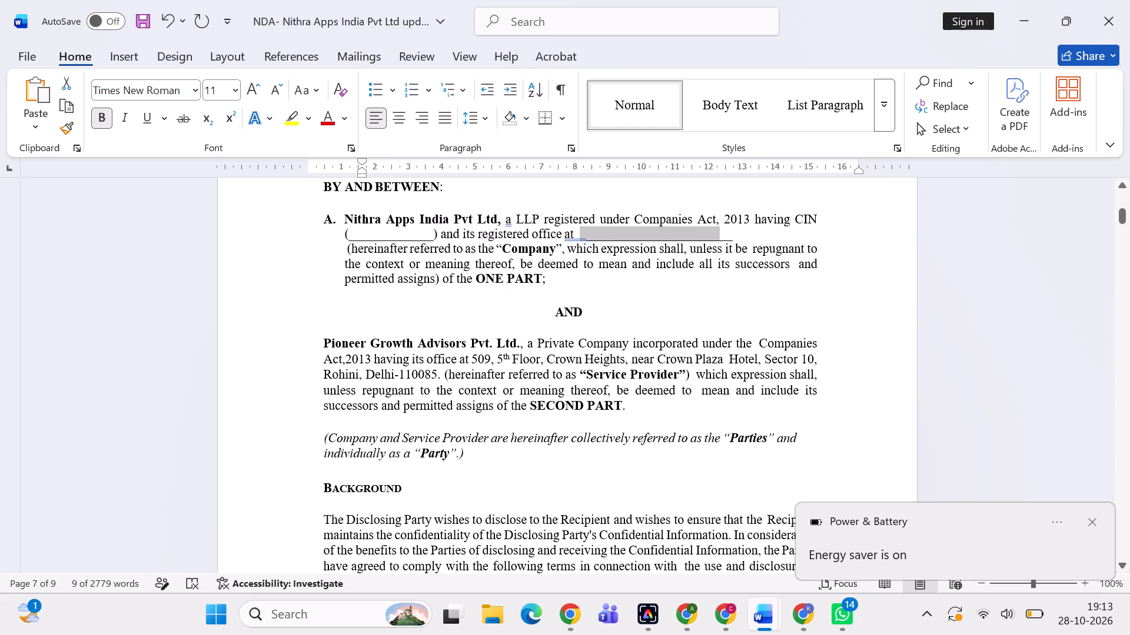
left_click_drag(723, 237, 733, 238)
key("ctrl+v")
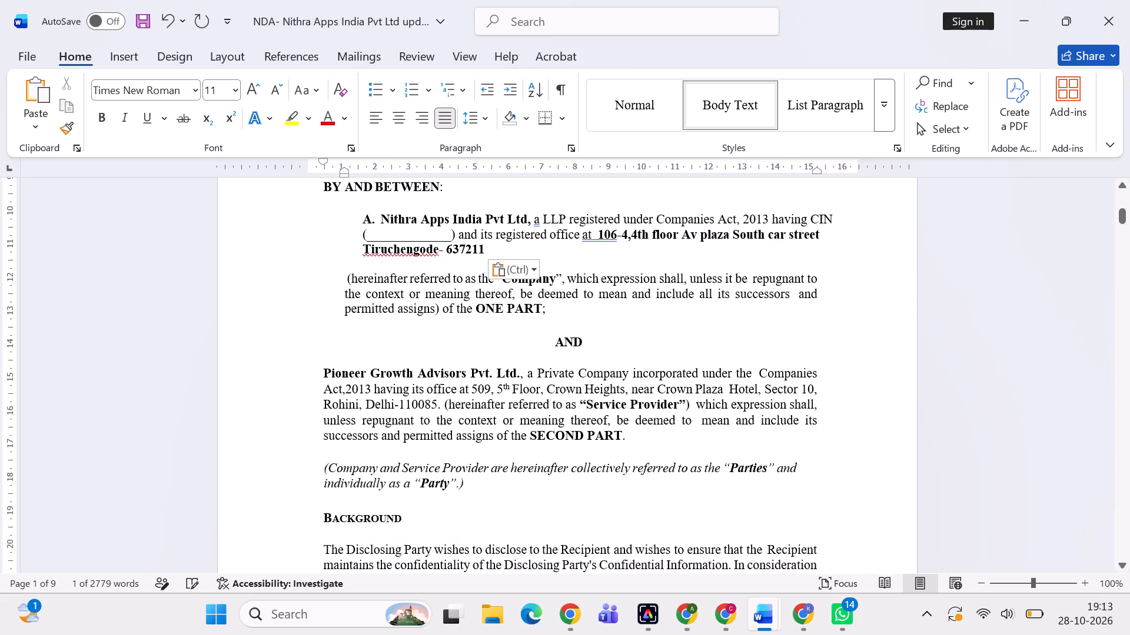
Join the "(hereinafter referred to as the "Company"" text directly onto the pasted address in the party A paragraph.
left_click(347, 276)
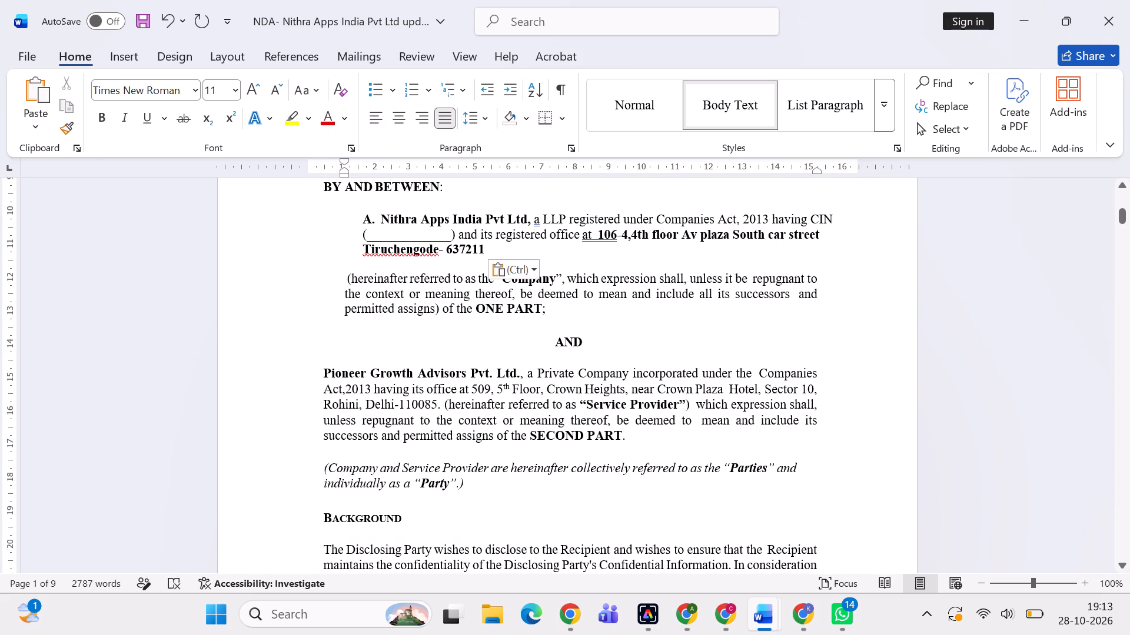
key("BackSpace")
key("BackSpace")
key("BackSpace")
key("BackSpace")
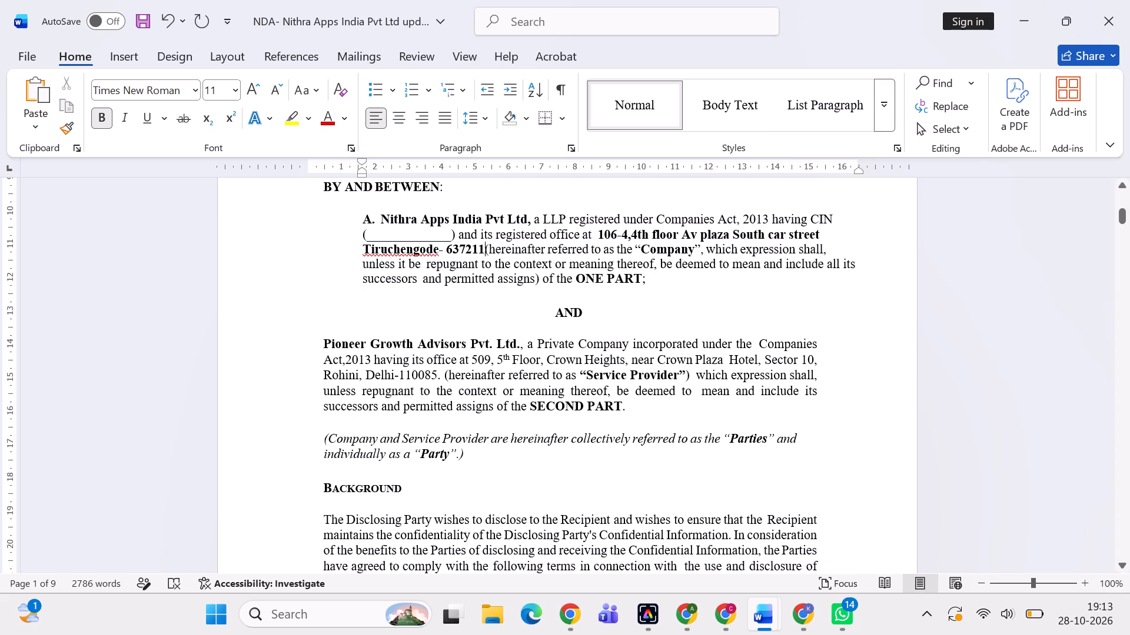
Reduce the left indent of the party A paragraph to about 0.5 cm, and save the document.
scroll(406, 324, "up", 1)
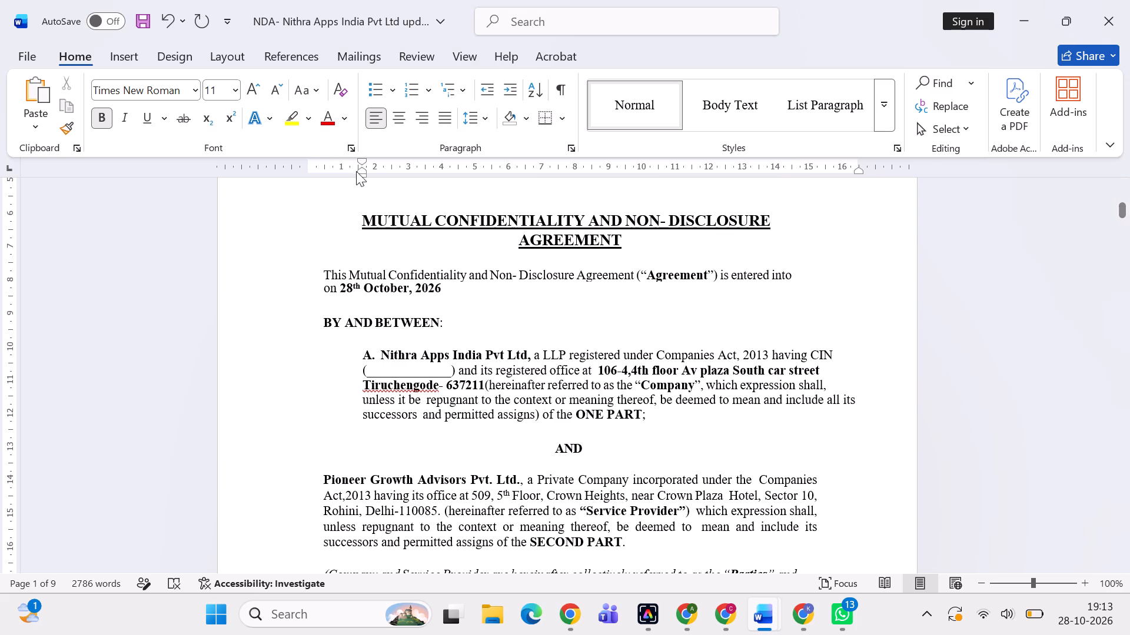
left_click_drag(359, 165, 325, 166)
left_click_drag(362, 161, 319, 159)
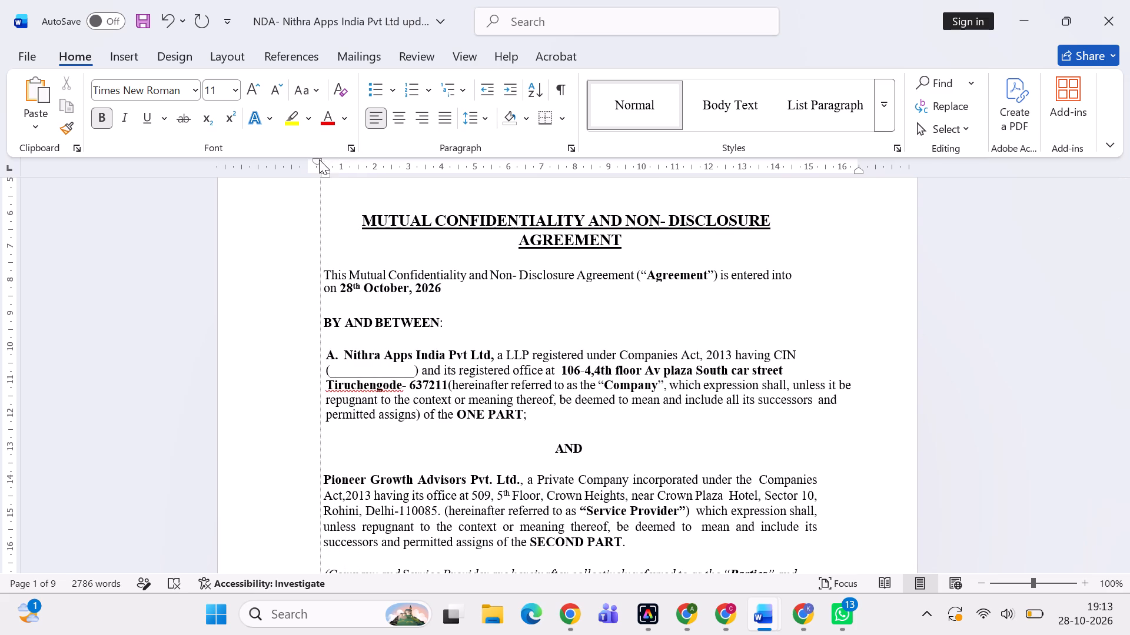
left_click_drag(319, 159, 328, 158)
key("ctrl+s")
Delete the "CIN" wording, its blank brackets and the following "and" from the party A paragraph.
scroll(676, 412, "down", 2)
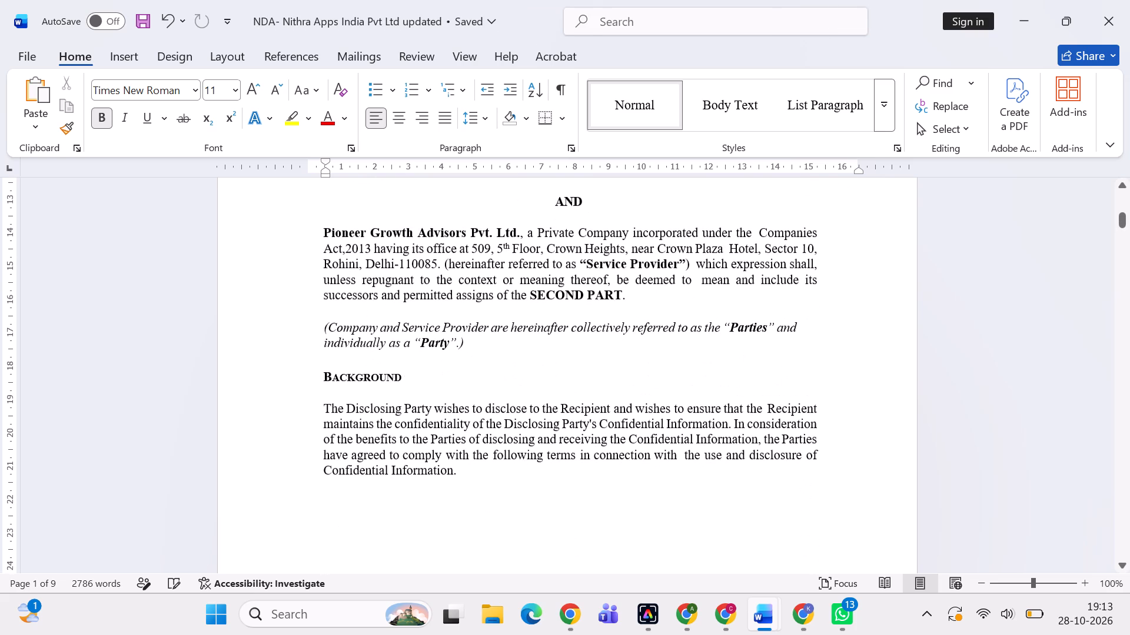
scroll(631, 547, "up", 2)
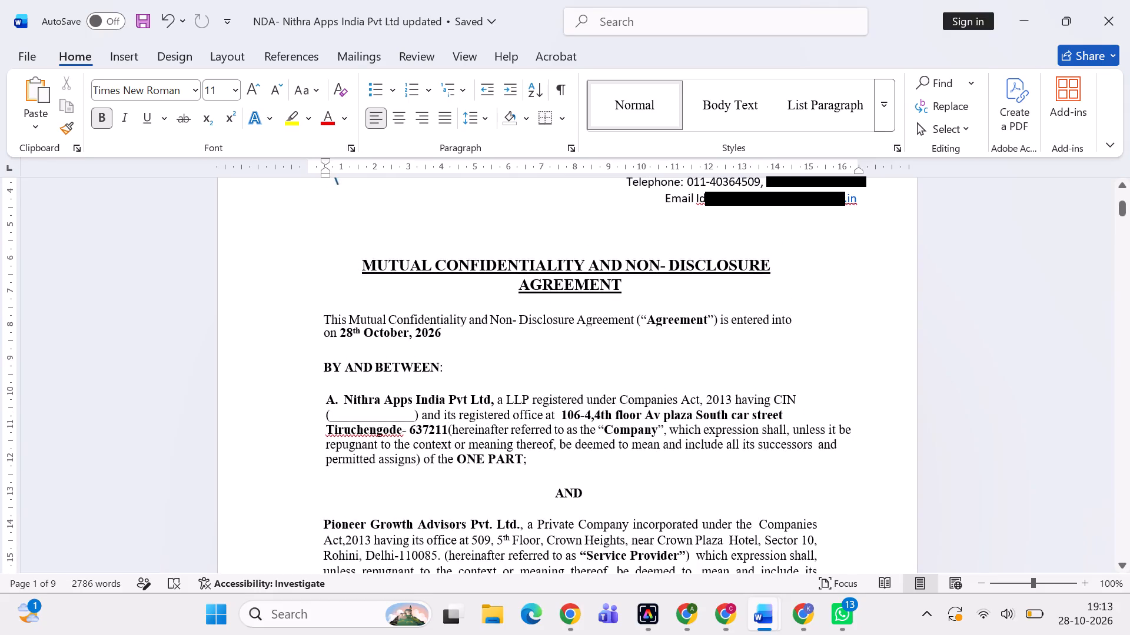
left_click_drag(773, 396, 443, 413)
key("BackSpace")
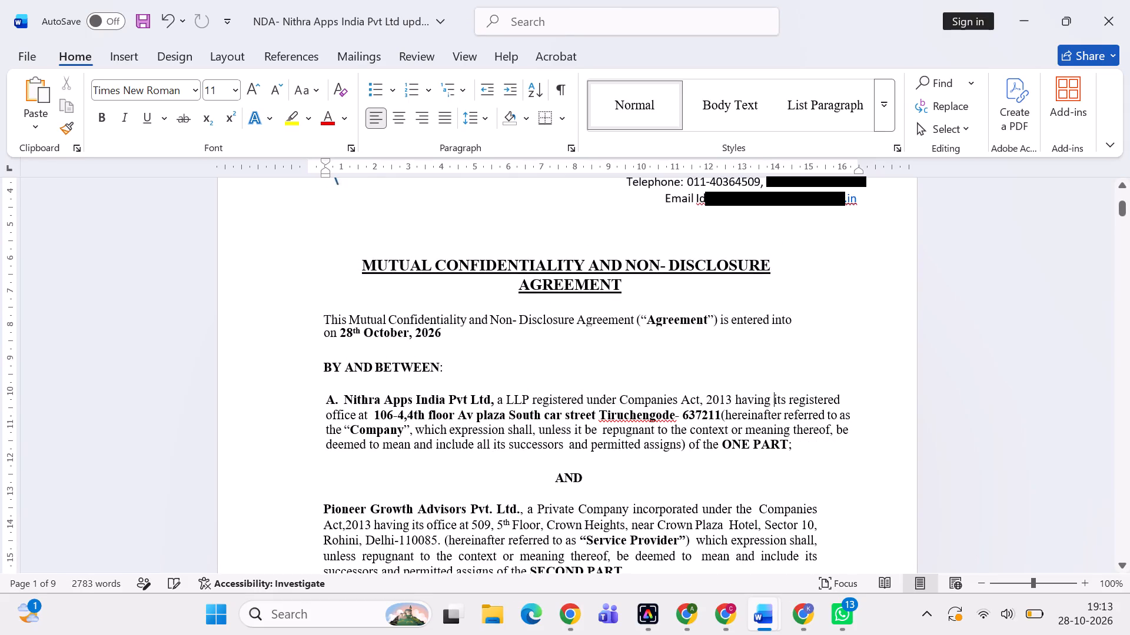
Delete the word "registered" before "office" in the party A paragraph.
key("Right")
key("Right")
key("Right")
key("Right")
key("shift+Right")
key("shift+Right")
key("shift+Right")
key("shift+Right")
key("shift+Right")
key("shift+Right")
key("shift+Right")
key("shift+Right")
key("shift+Right")
key("shift+Right")
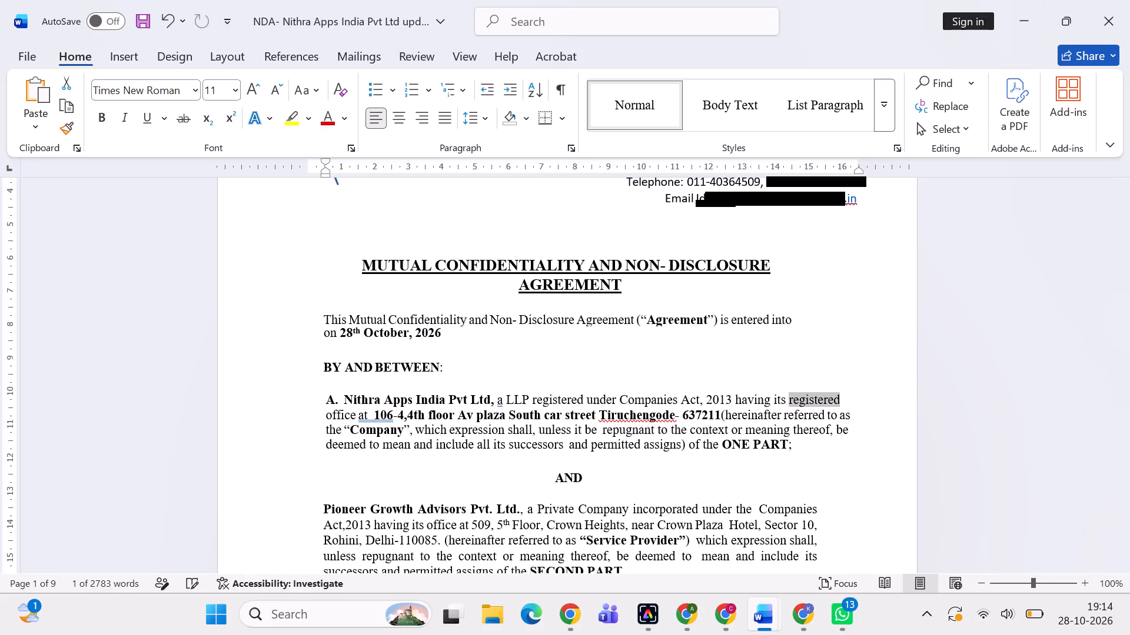
key("BackSpace")
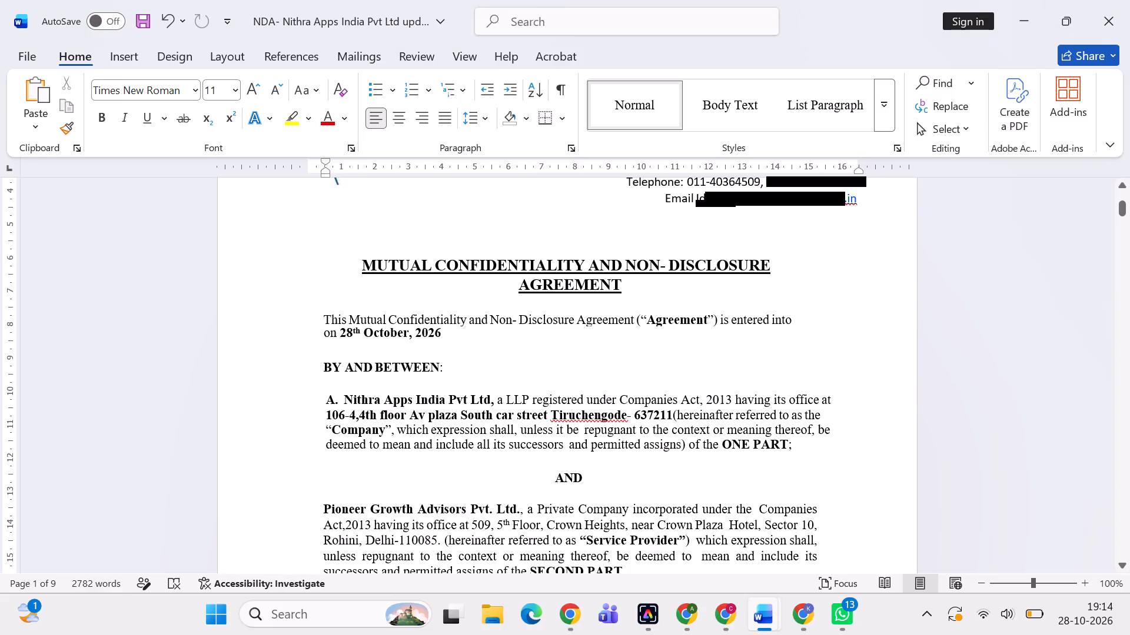
Justify the party A paragraph, and save the document.
scroll(762, 455, "down", 1)
left_click(812, 417)
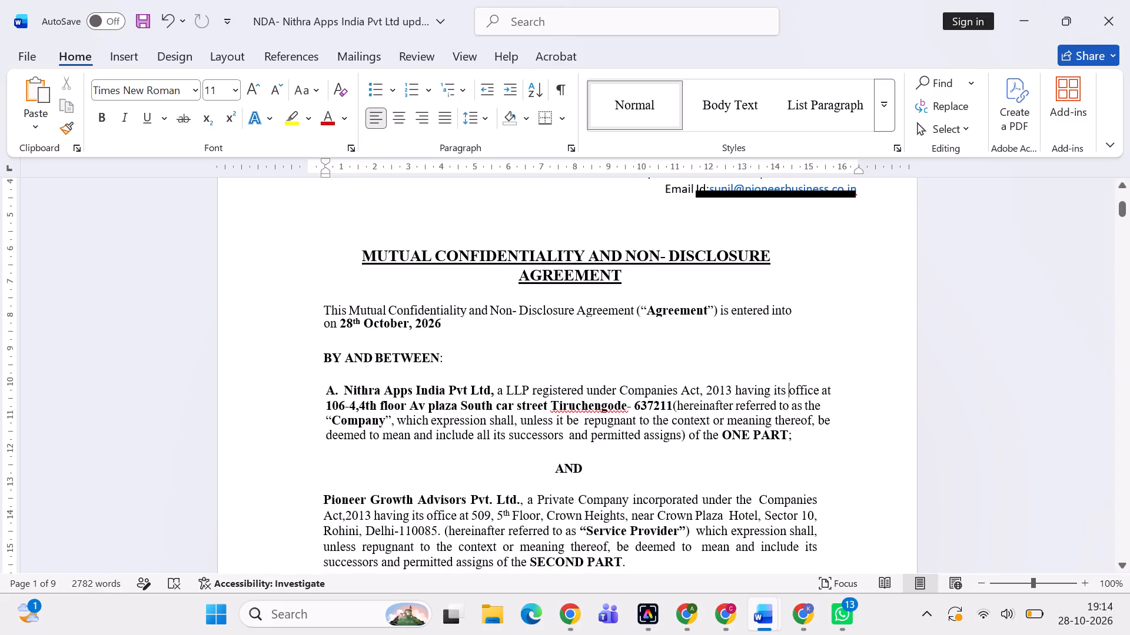
left_click_drag(790, 435, 361, 368)
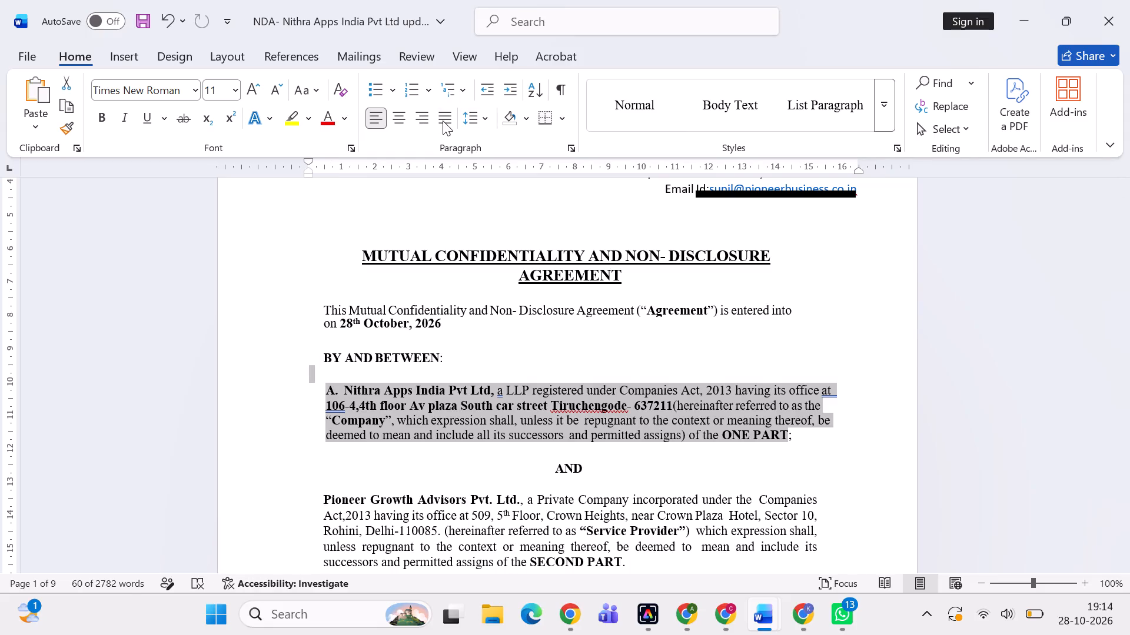
left_click(443, 121)
left_click(677, 472)
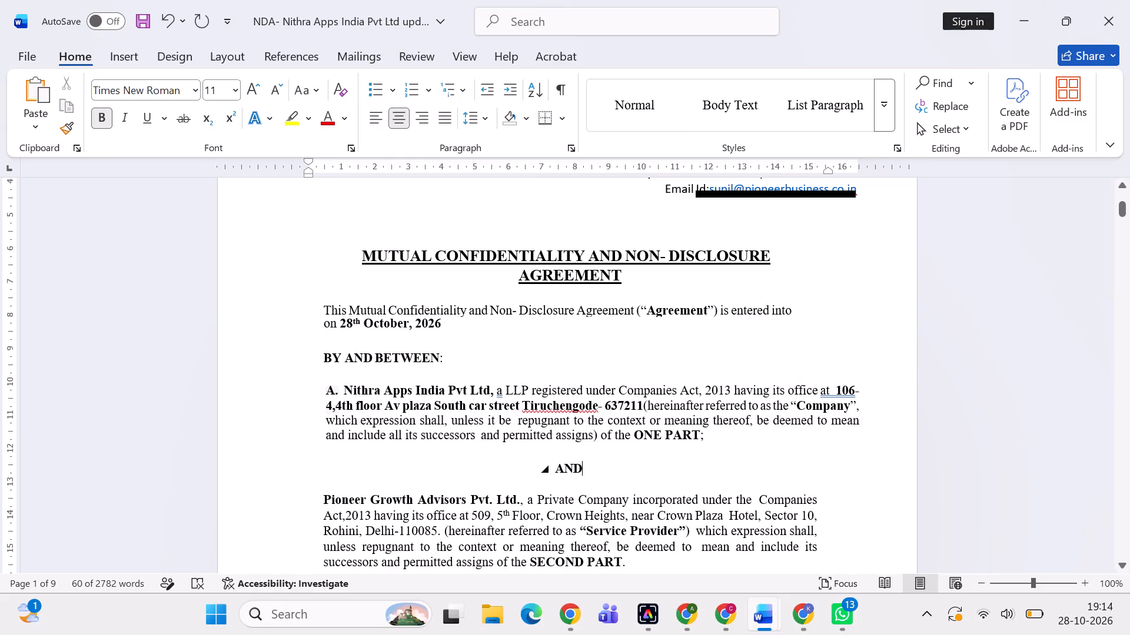
key("ctrl+s")
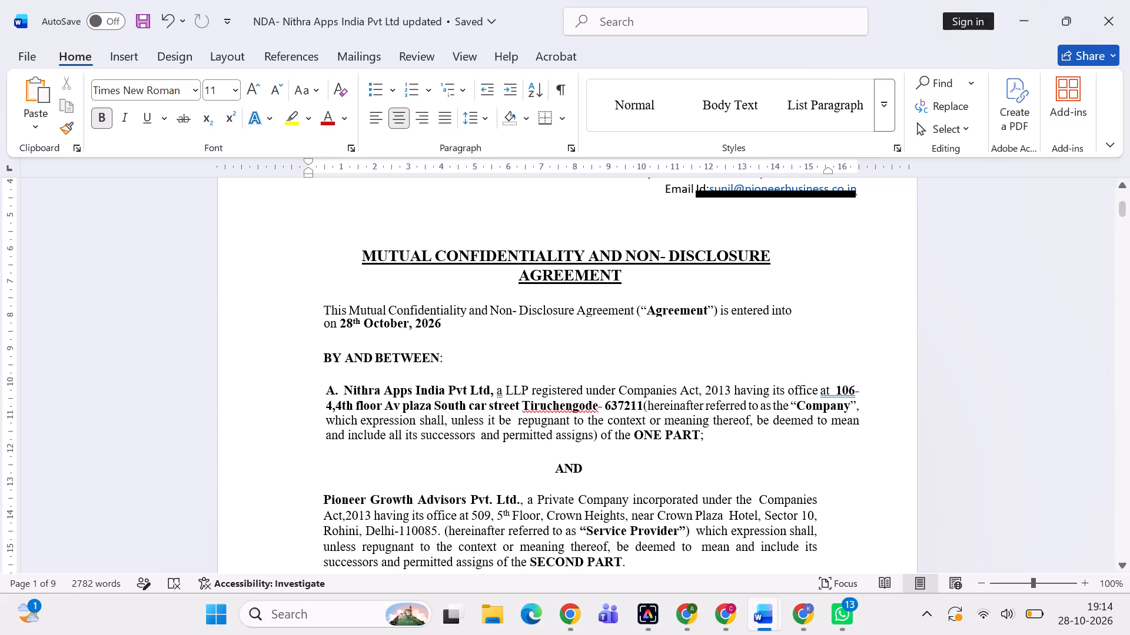
Save a Word copy in Downloads named "NDA- Nithra Apps India Pvt Ltd updated 12".
left_click(19, 55)
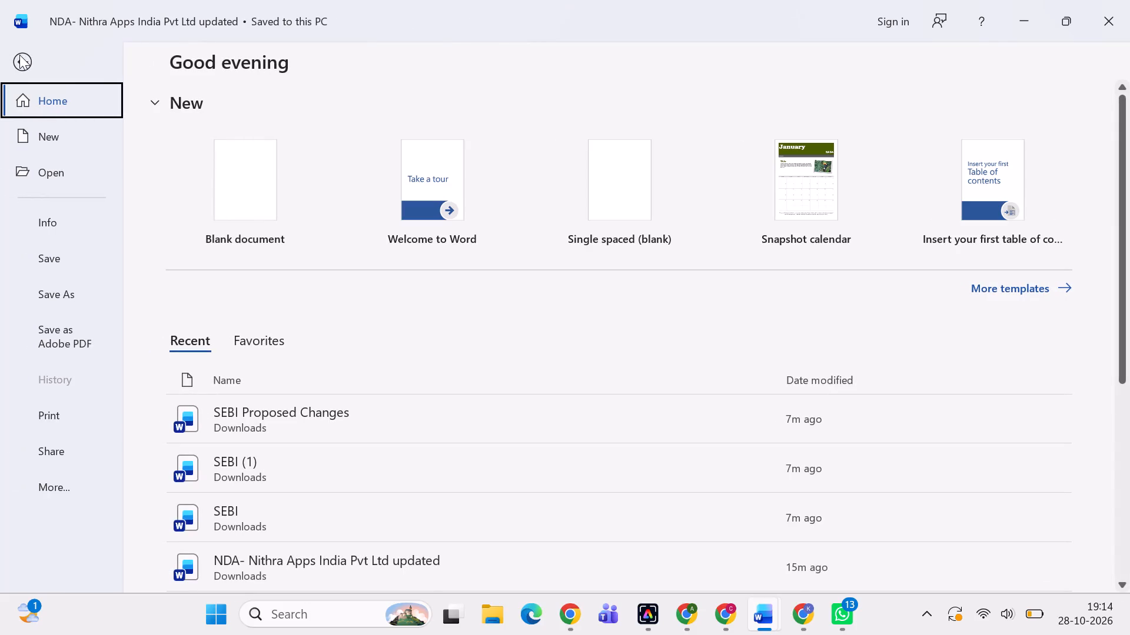
left_click(60, 296)
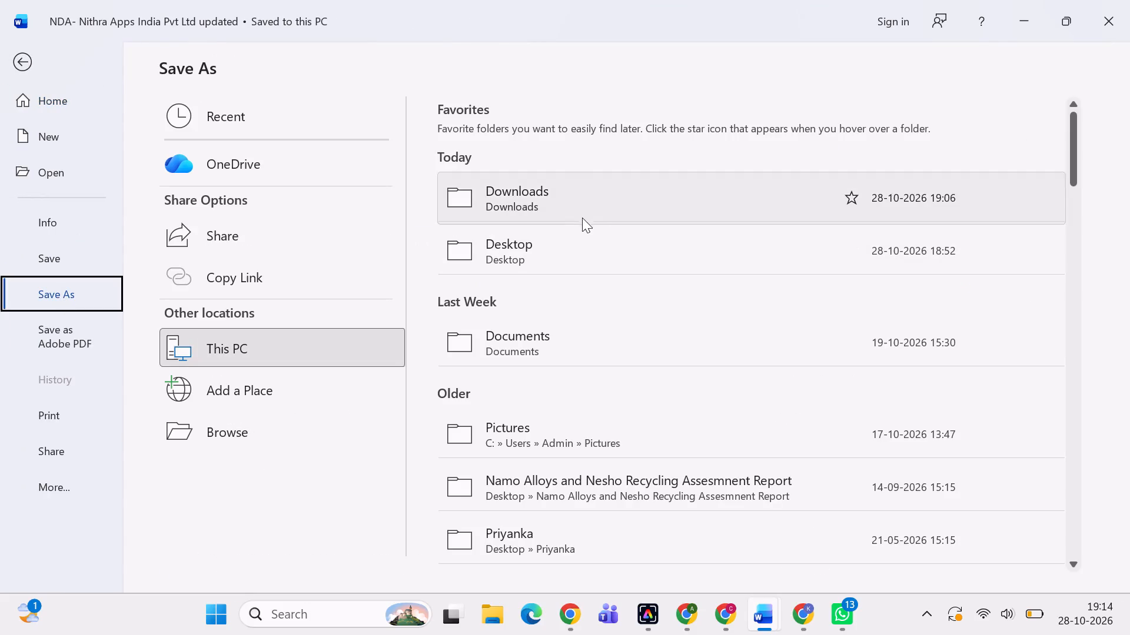
left_click(583, 208)
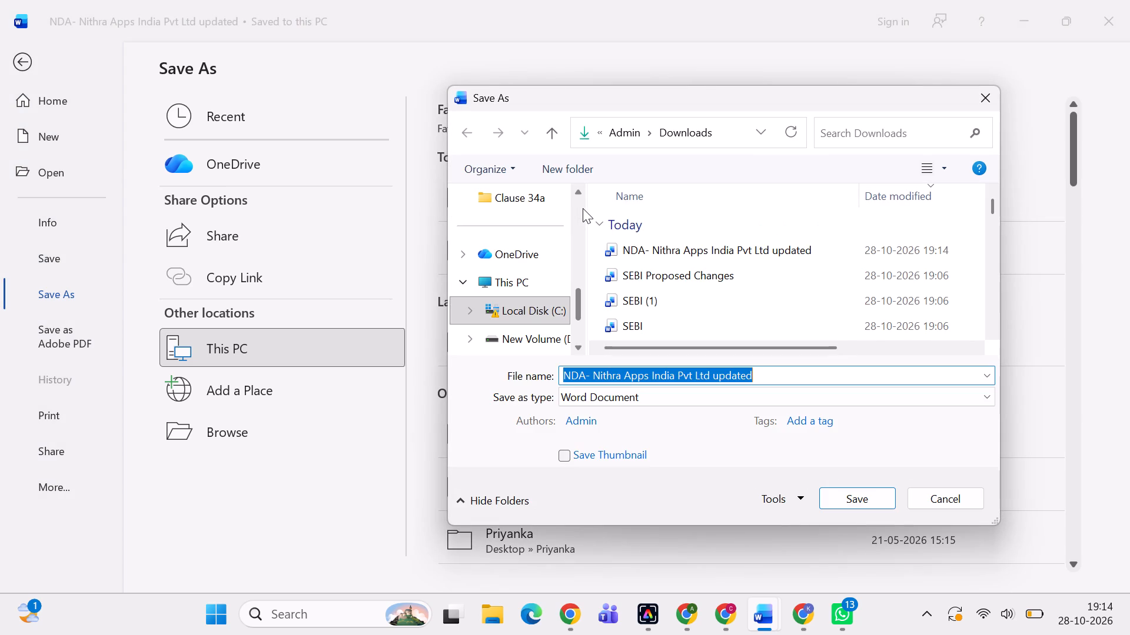
left_click(783, 372)
key("space")
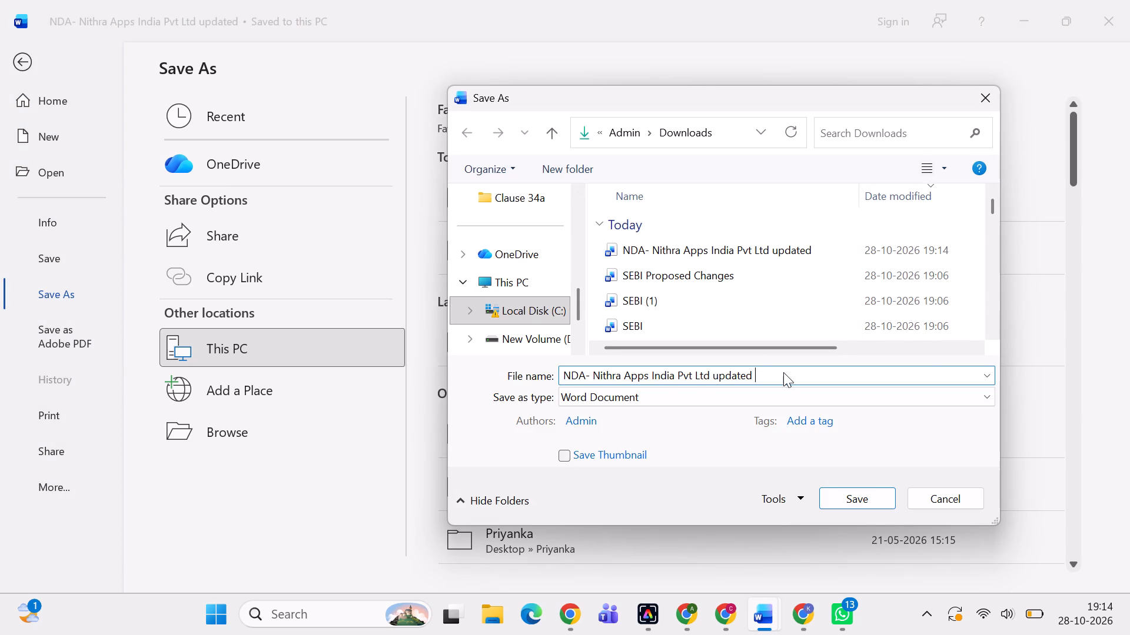
type("12")
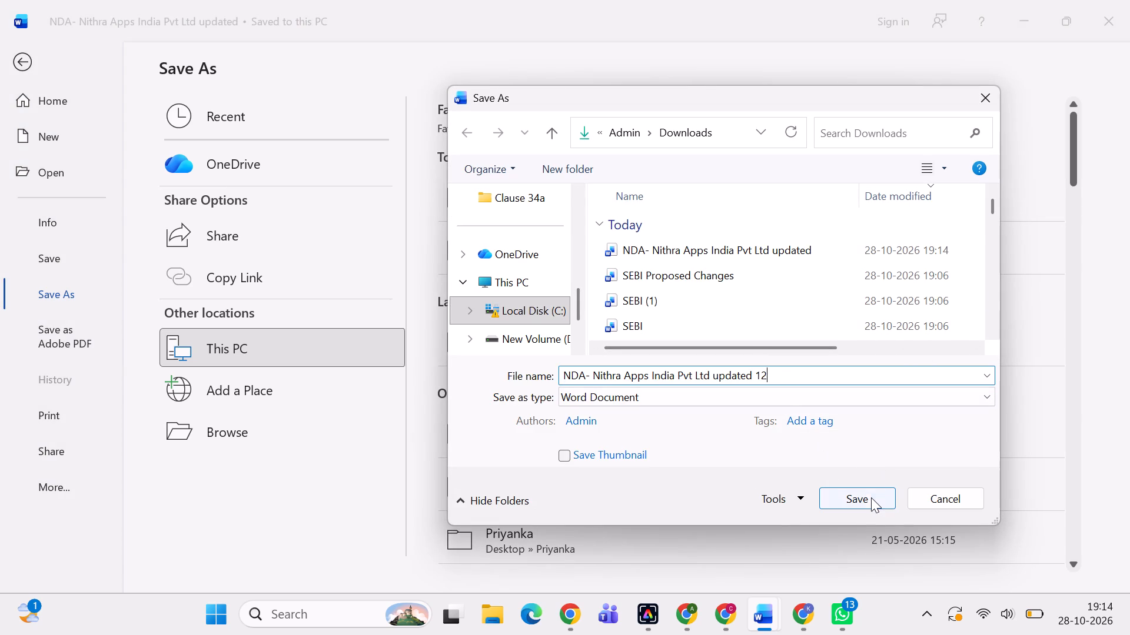
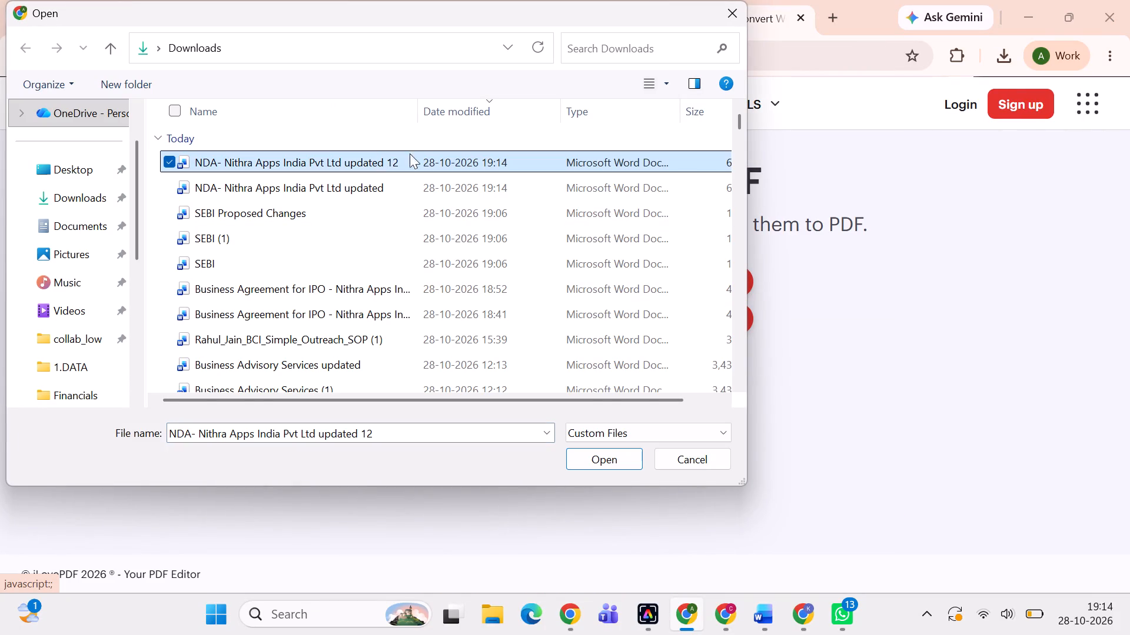
Upload the Word file "NDA- Nithra Apps India Pvt Ltd updated 12" to the Word to PDF converter and convert it.
left_click(630, 454)
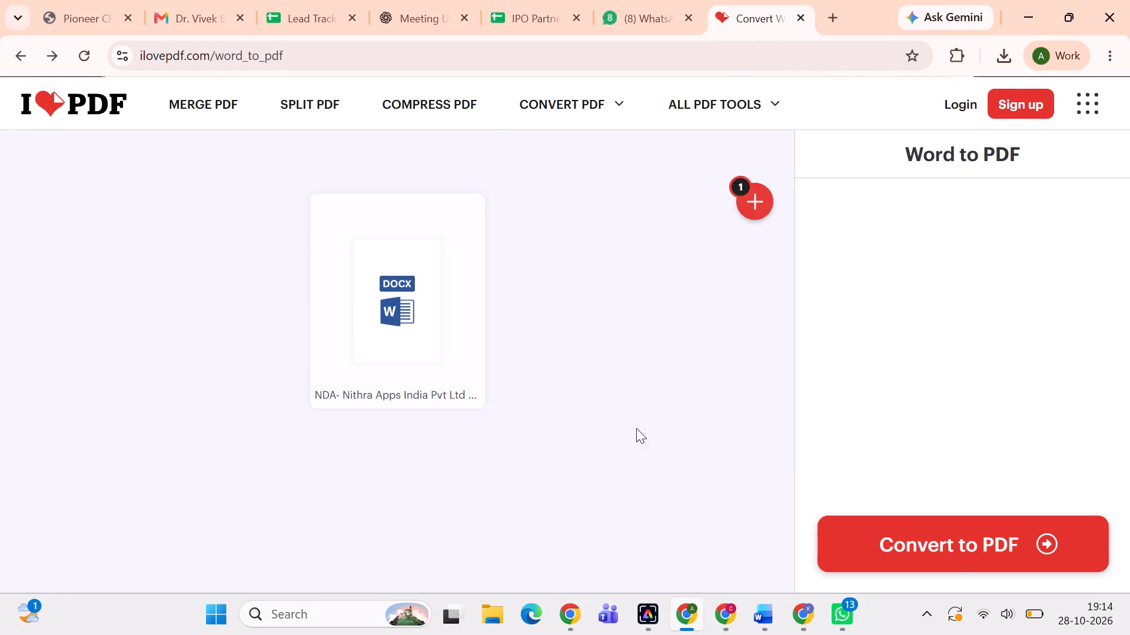
left_click(930, 561)
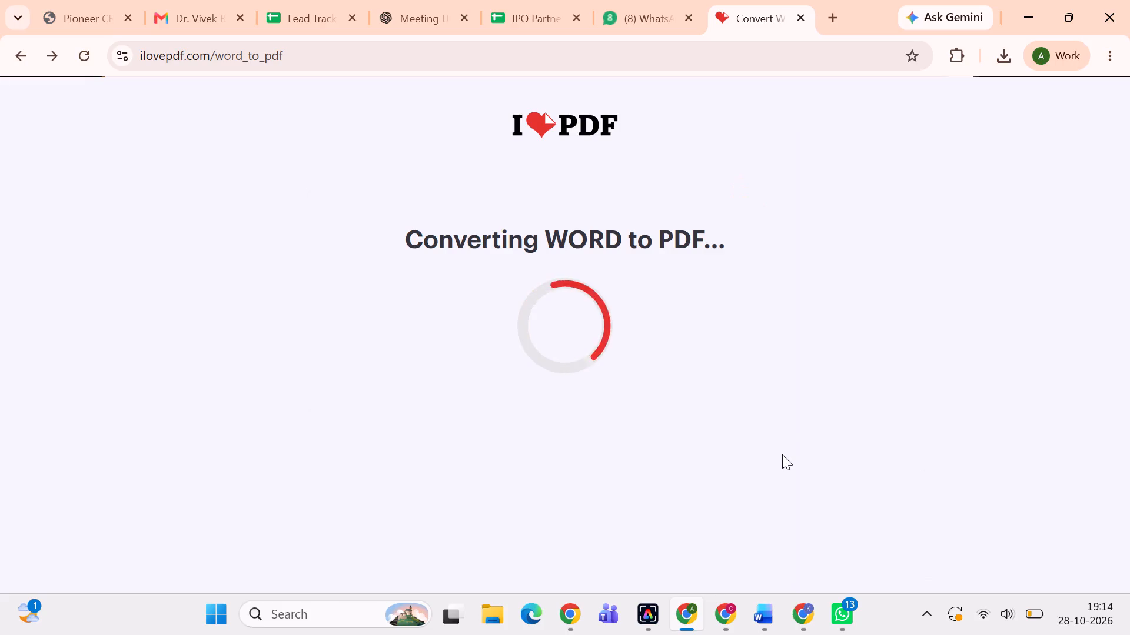
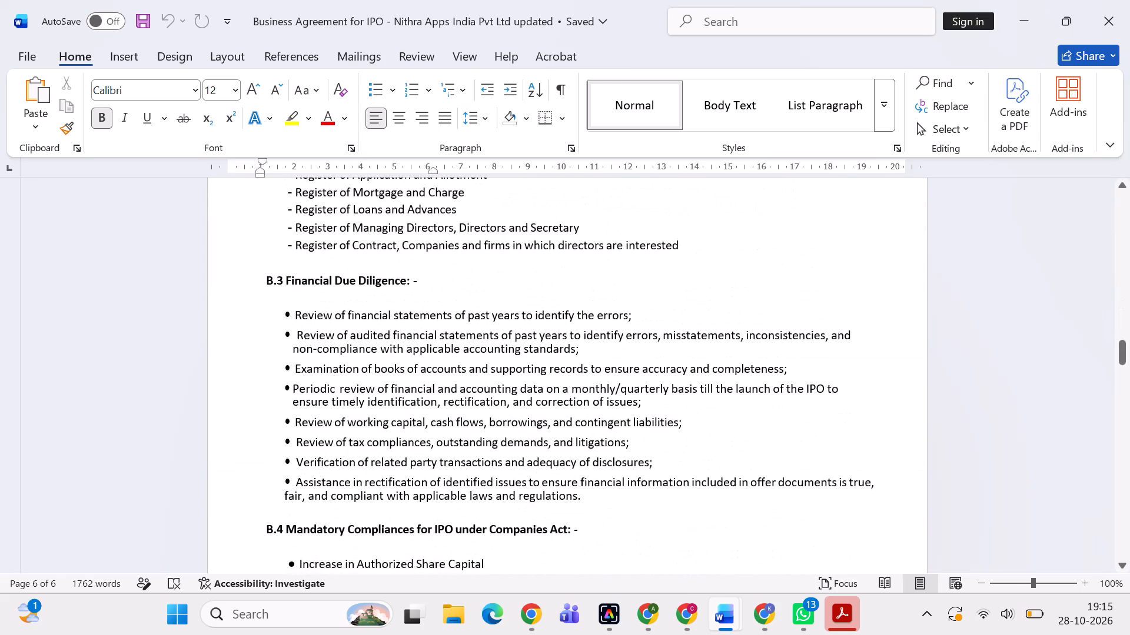
Change the charges' validity end date in item 6a of the Professional Fee section to "31st Dec 28".
scroll(506, 450, "down", 1)
scroll(506, 450, "up", 1, "ctrl")
scroll(506, 450, "down", 1, "ctrl")
scroll(506, 465, "down", 3)
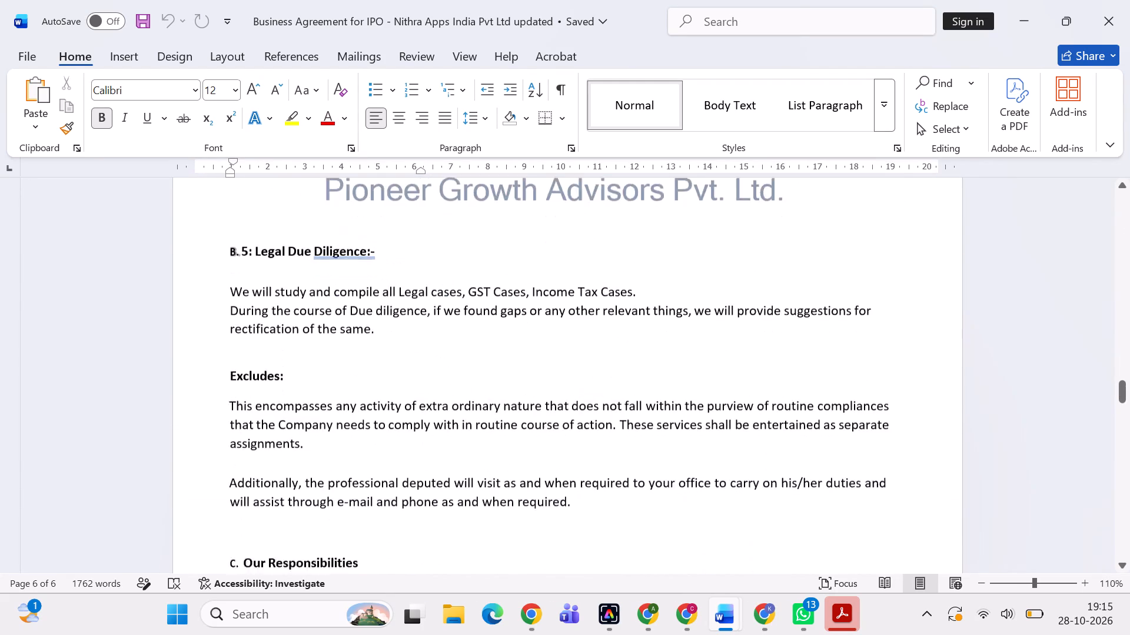
scroll(506, 465, "down", 2)
scroll(506, 465, "up", 2)
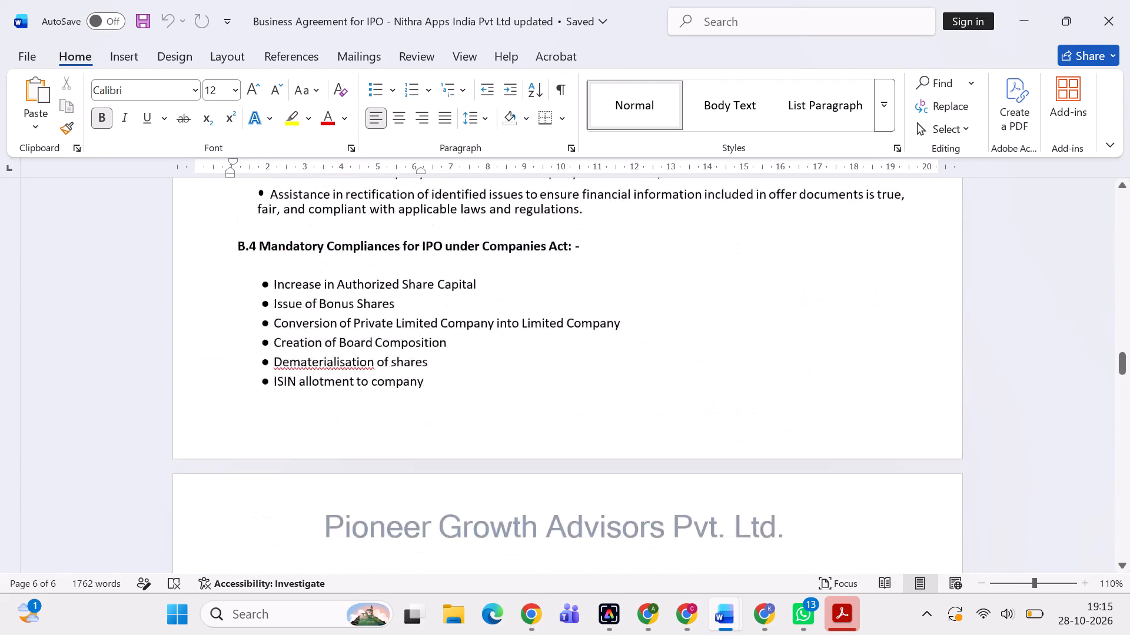
scroll(506, 465, "down", 4)
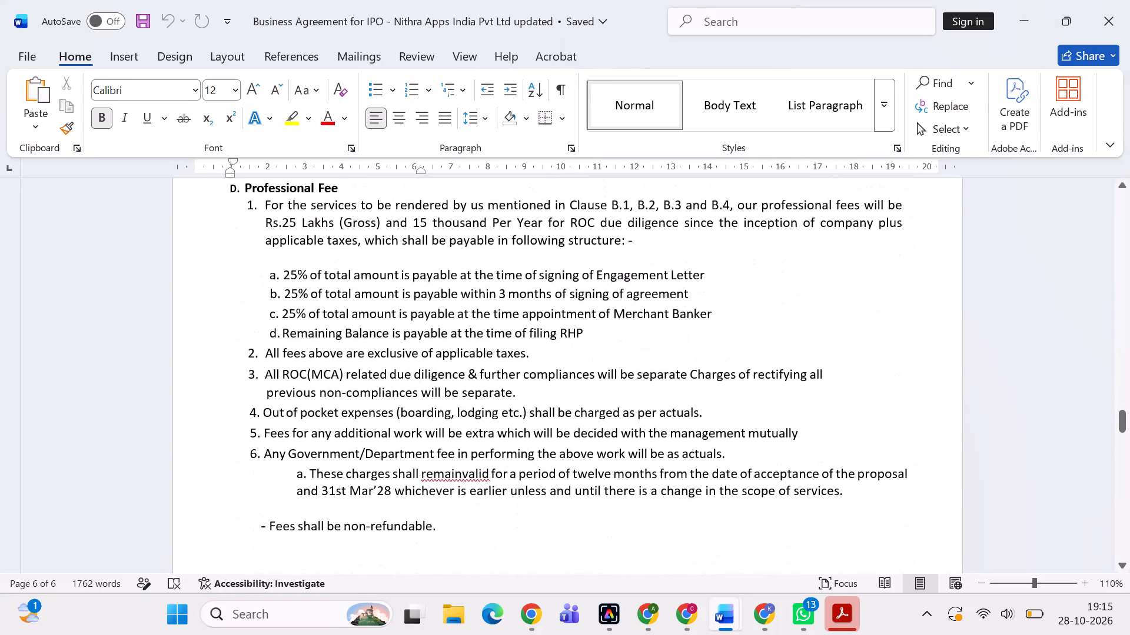
left_click(388, 491)
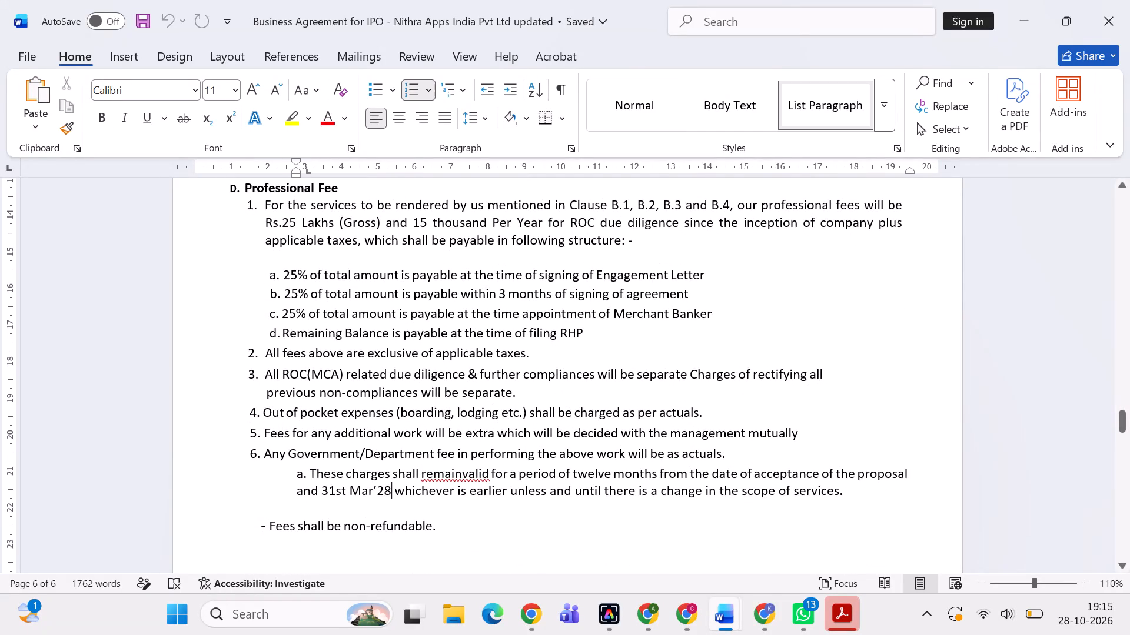
key("BackSpace")
key("BackSpace")
key("BackSpace")
key("BackSpace")
key("BackSpace")
key("BackSpace")
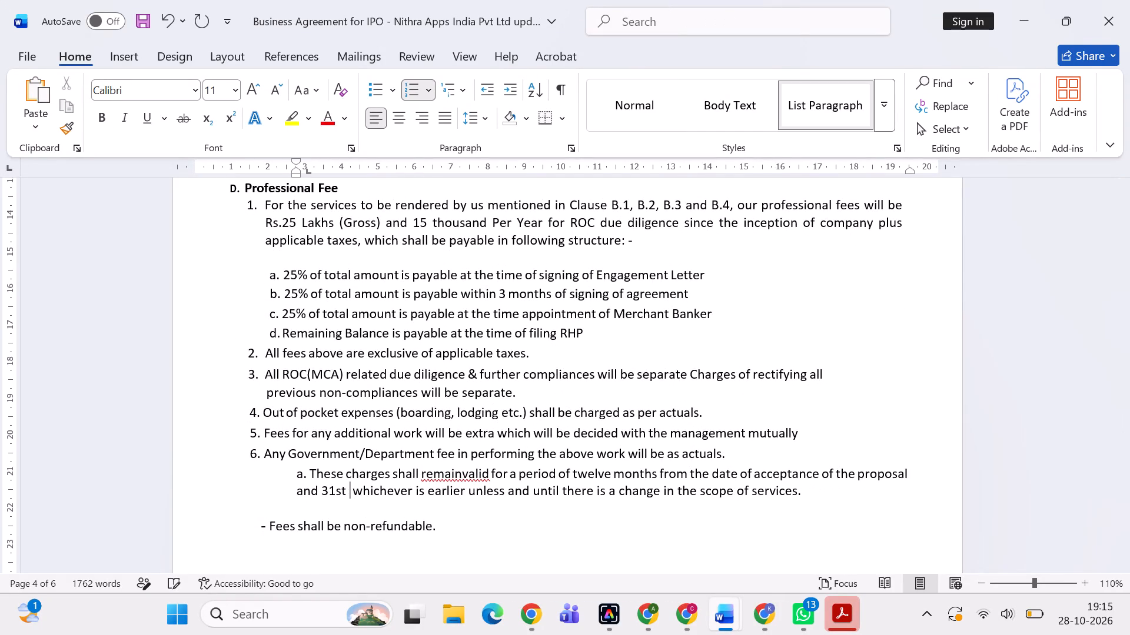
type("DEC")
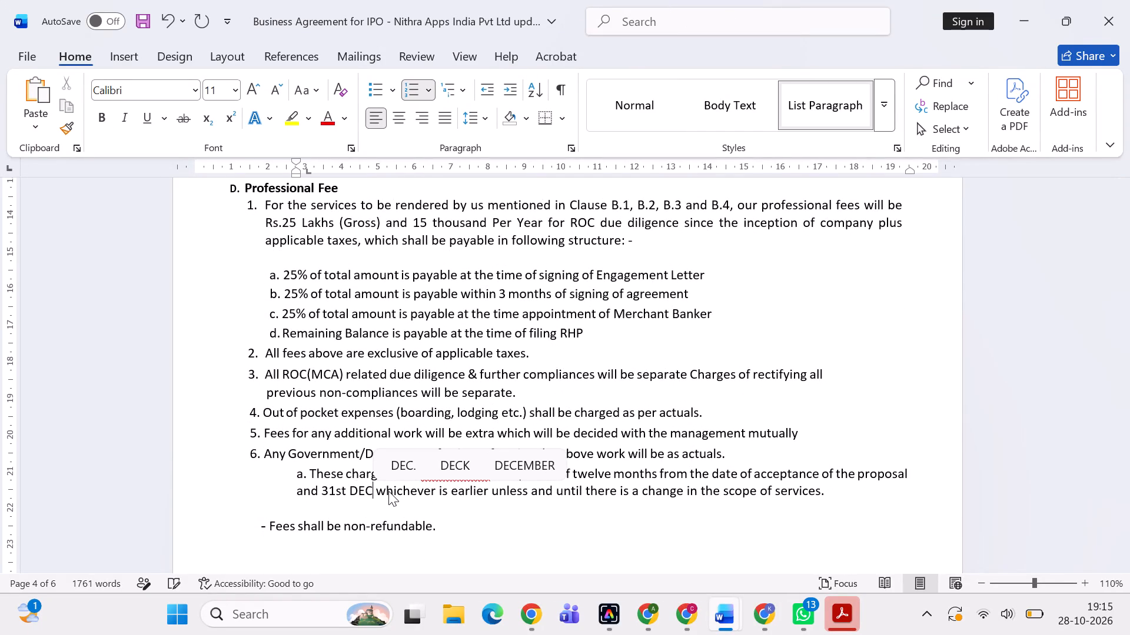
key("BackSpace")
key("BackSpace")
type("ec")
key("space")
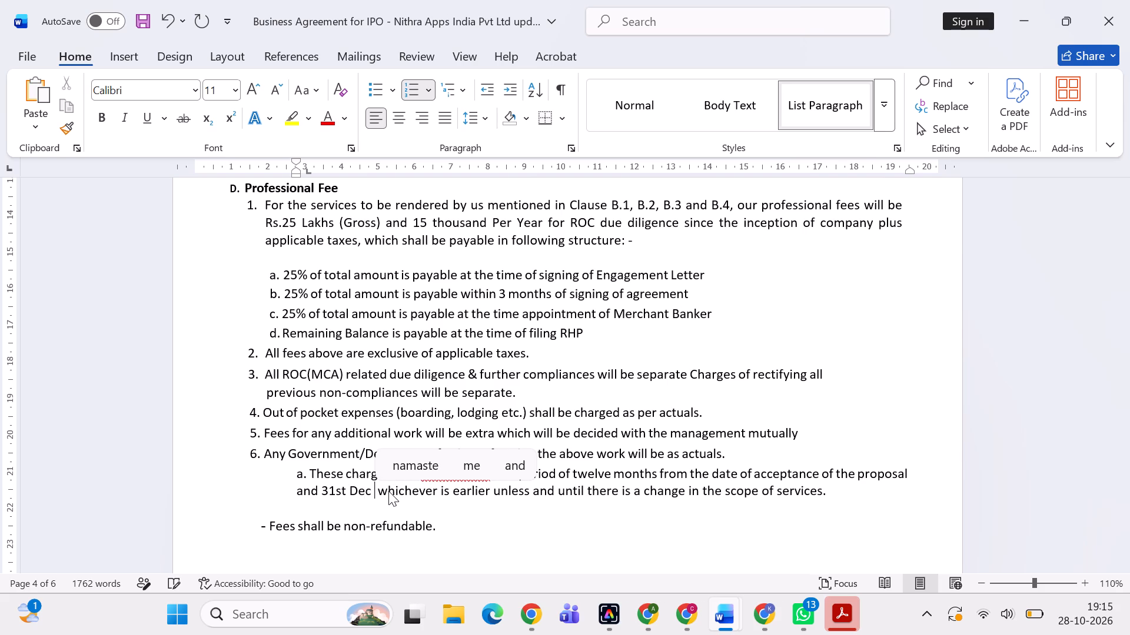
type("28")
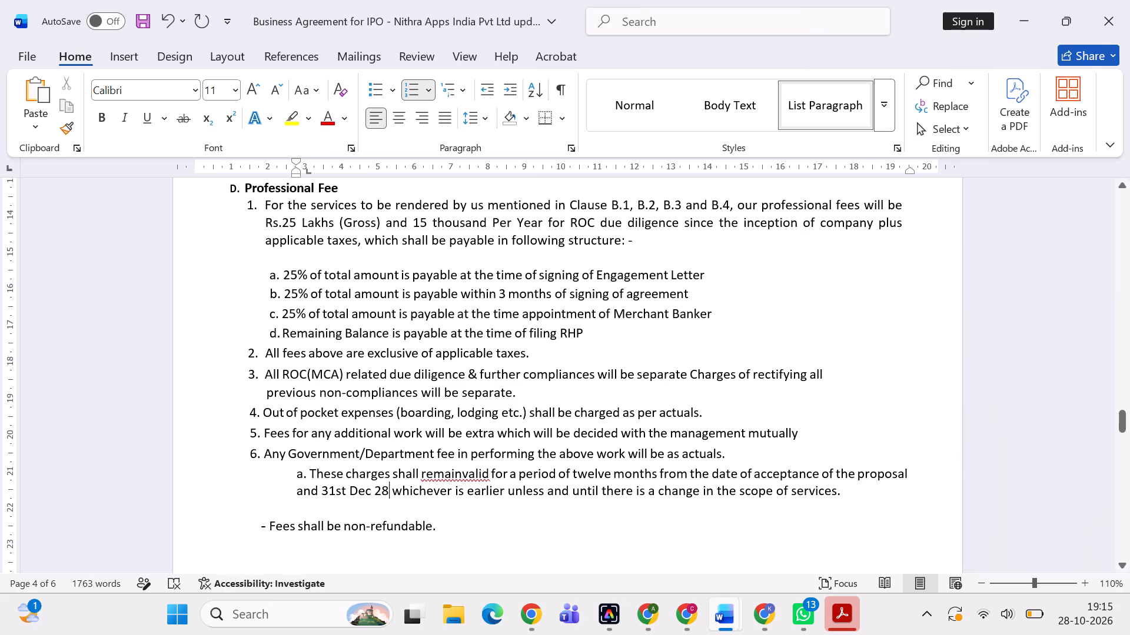
Save a Word copy of the business agreement in Downloads.
left_click(33, 54)
left_click(77, 290)
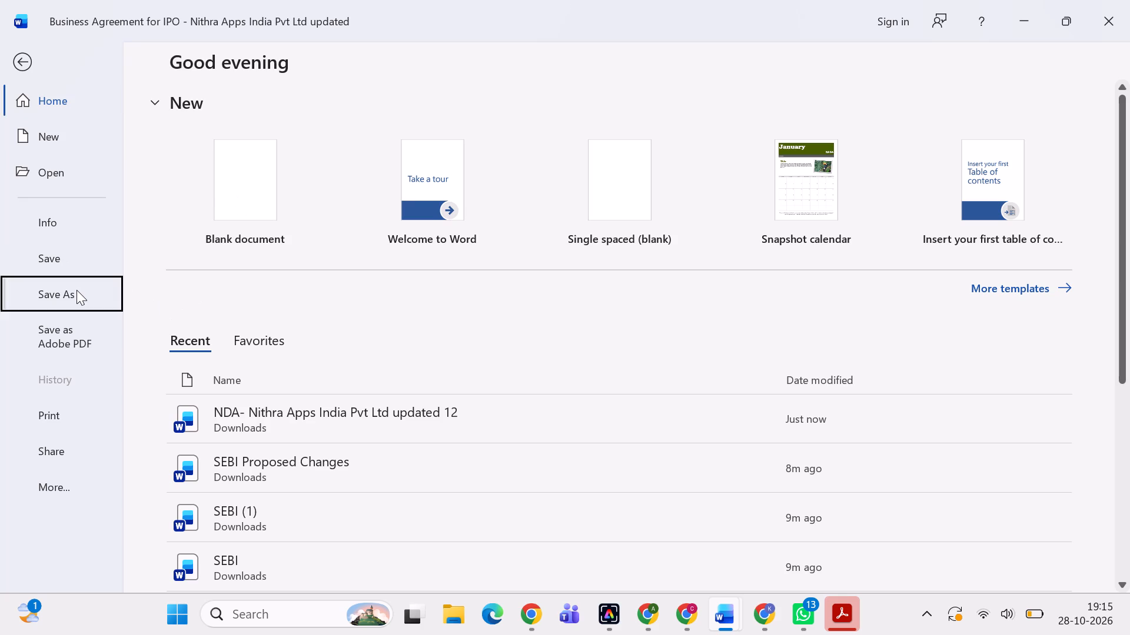
left_click(572, 193)
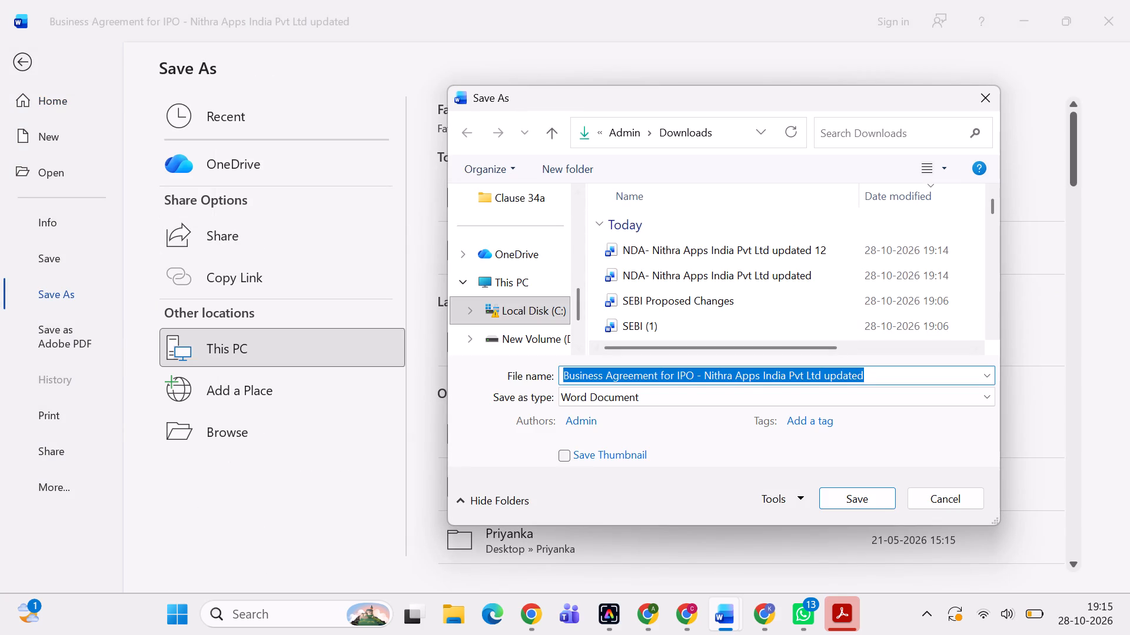
Save a Word copy of the agreement in Downloads named "Business Agreement for IPO - Nithra Apps India Pvt Ltd updated 12".
left_click(899, 378)
key("BackSpace")
type("d 12")
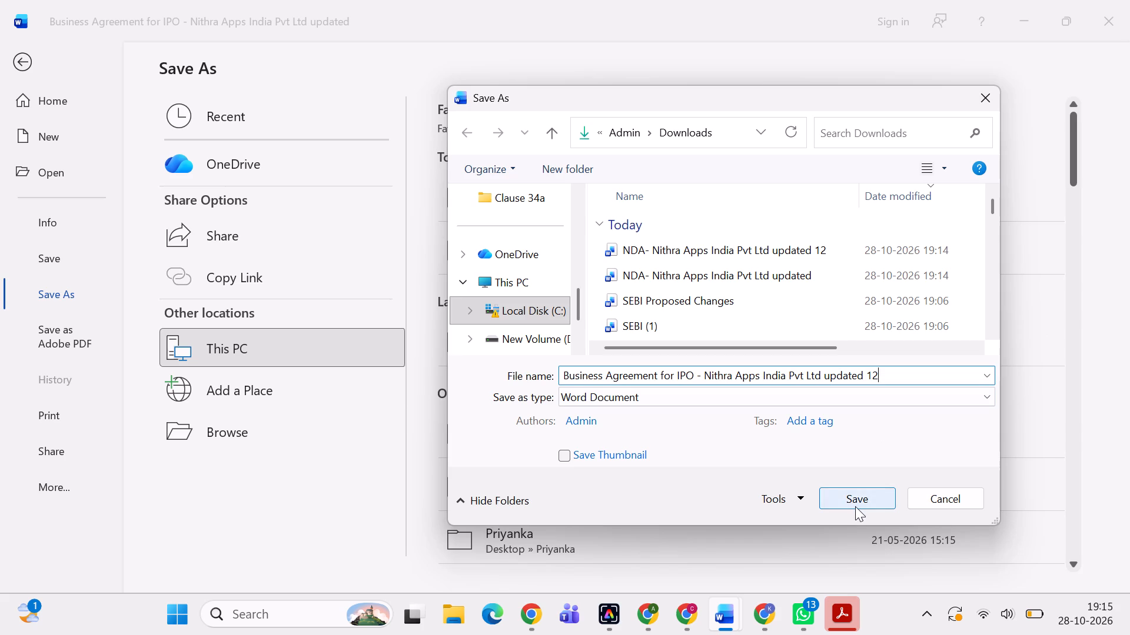
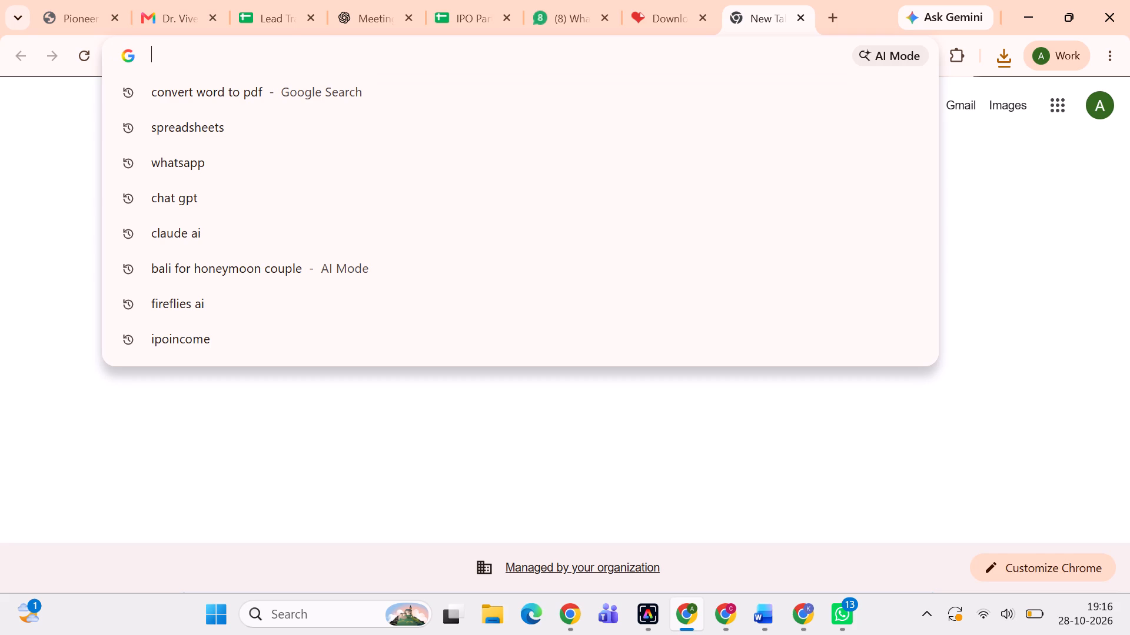
Look up "spreadsheets" from the new browser tab.
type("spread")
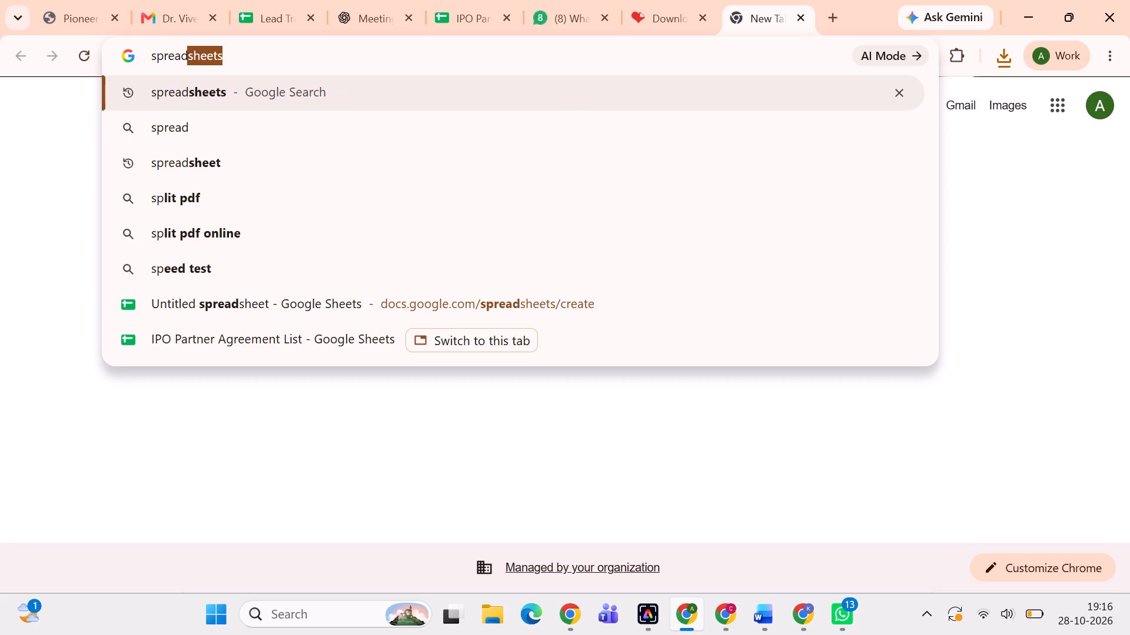
left_click(972, 185)
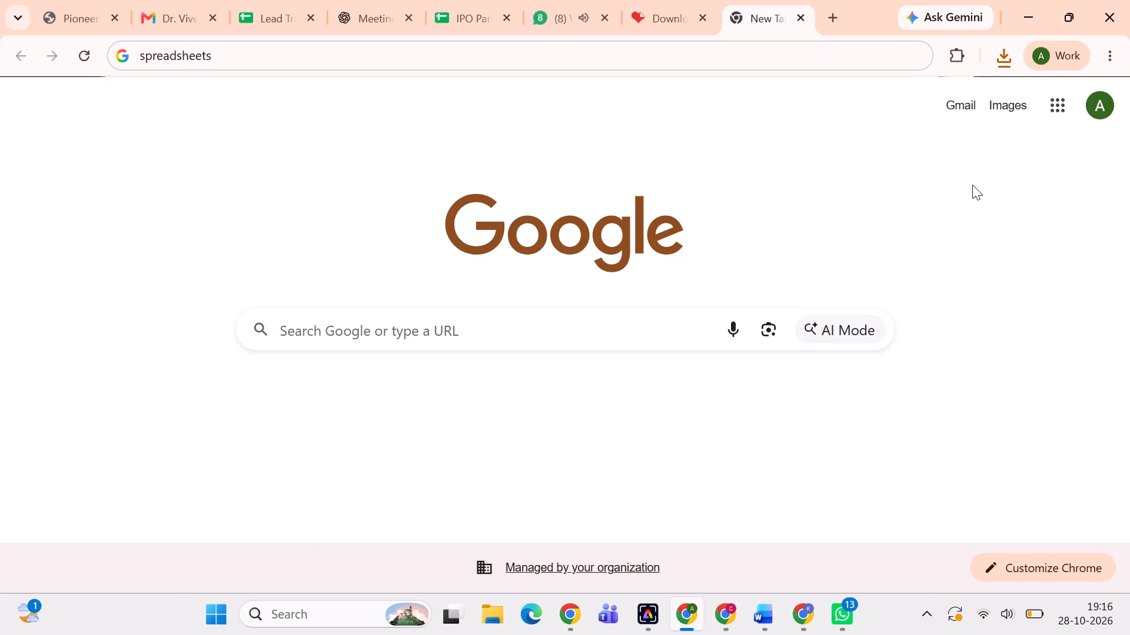
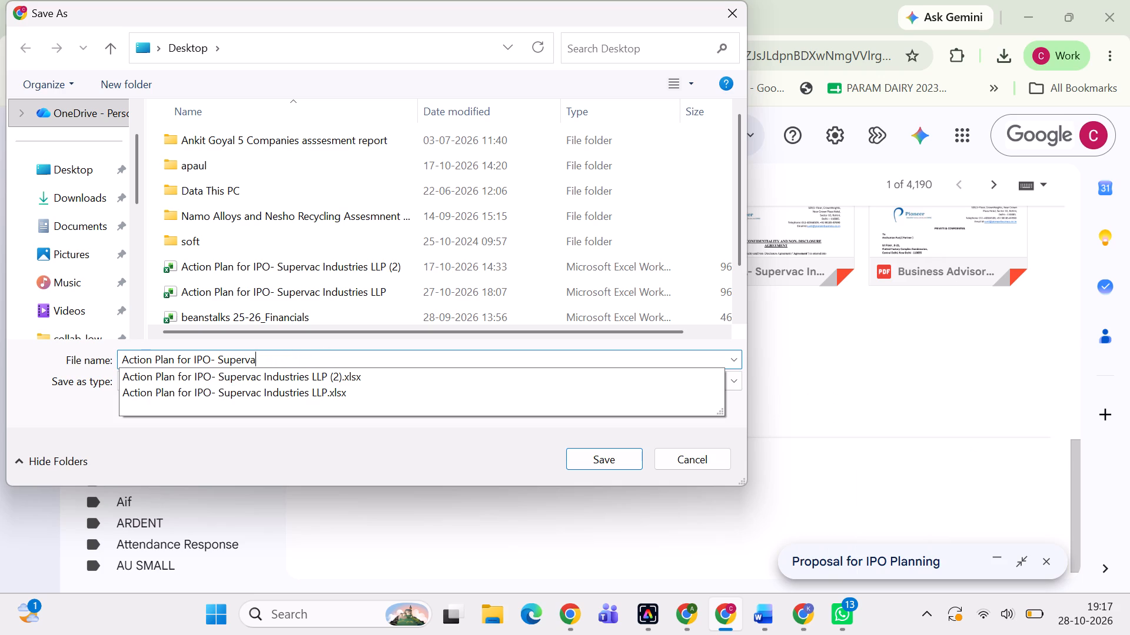
Name the Excel action plan being saved to the Desktop "Action Plan for IPO- Nithra Apps Pvt Ltd".
key("BackSpace")
key("BackSpace")
key("BackSpace")
key("BackSpace")
key("BackSpace")
key("BackSpace")
key("BackSpace")
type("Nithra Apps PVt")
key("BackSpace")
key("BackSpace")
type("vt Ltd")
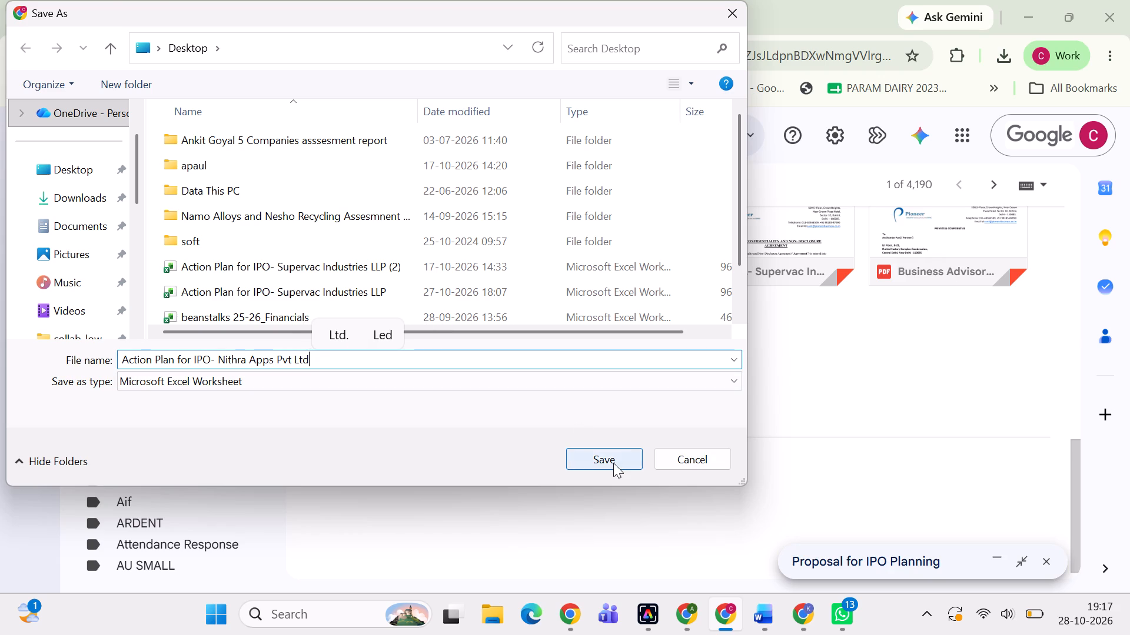
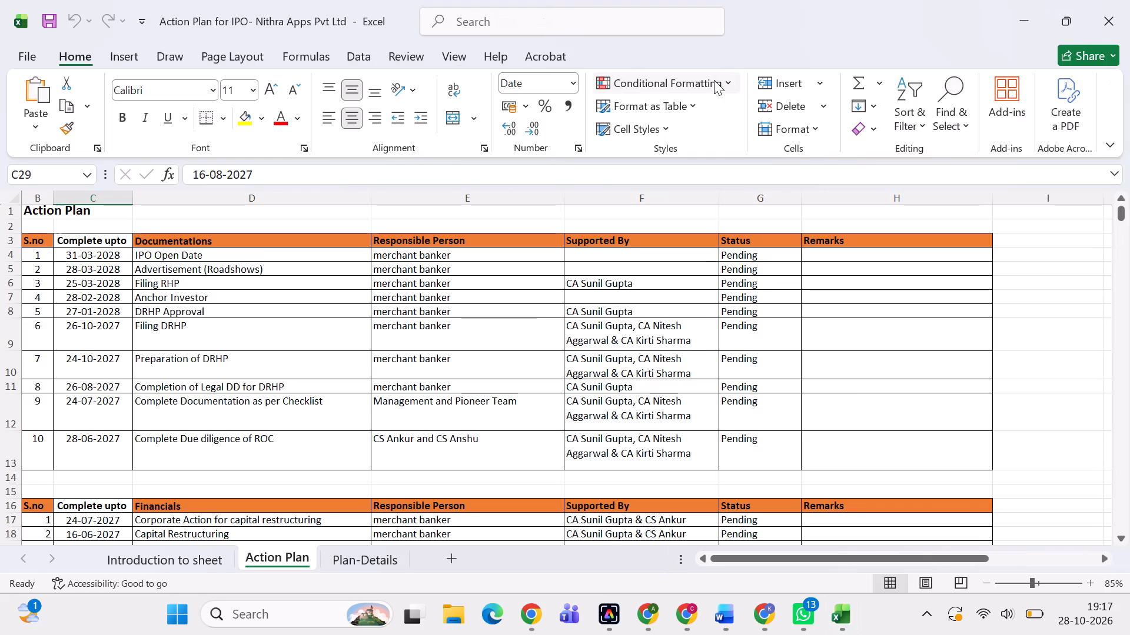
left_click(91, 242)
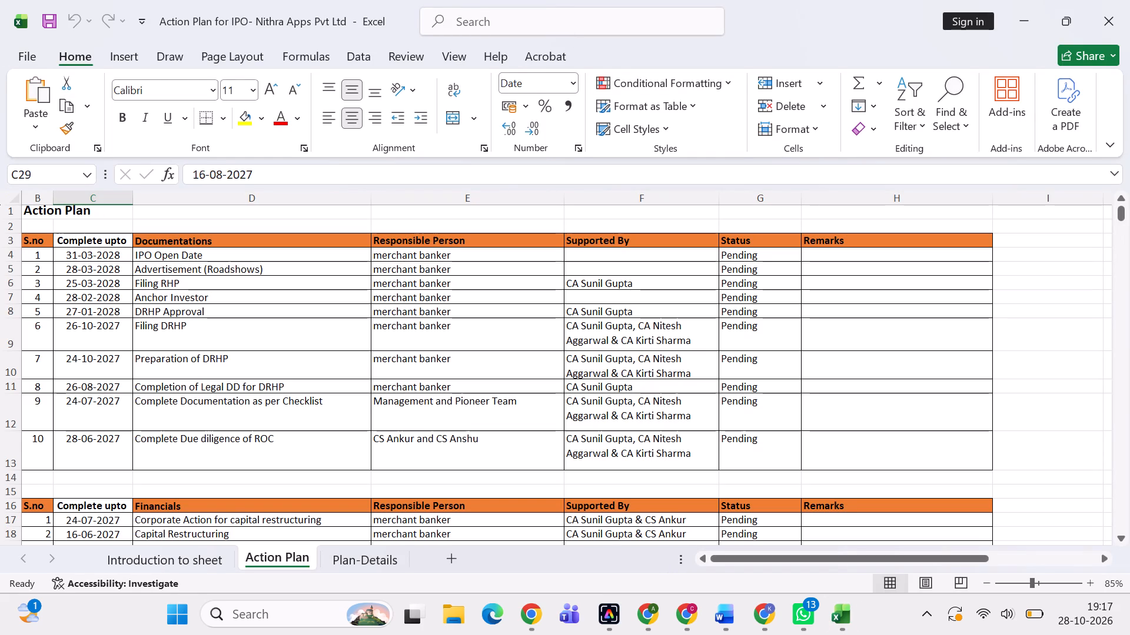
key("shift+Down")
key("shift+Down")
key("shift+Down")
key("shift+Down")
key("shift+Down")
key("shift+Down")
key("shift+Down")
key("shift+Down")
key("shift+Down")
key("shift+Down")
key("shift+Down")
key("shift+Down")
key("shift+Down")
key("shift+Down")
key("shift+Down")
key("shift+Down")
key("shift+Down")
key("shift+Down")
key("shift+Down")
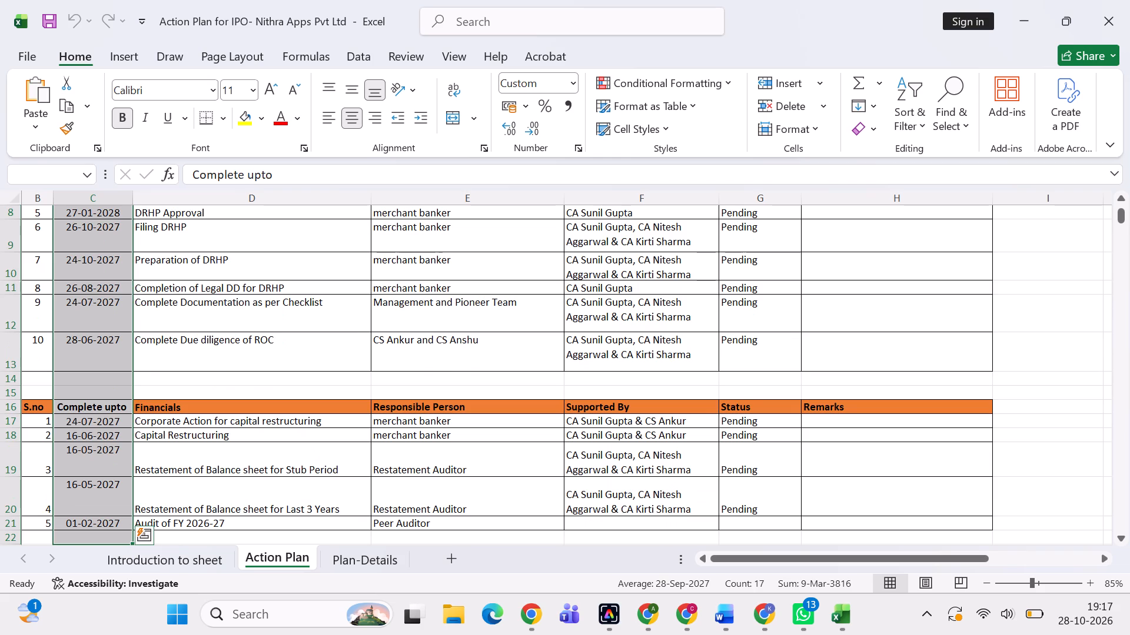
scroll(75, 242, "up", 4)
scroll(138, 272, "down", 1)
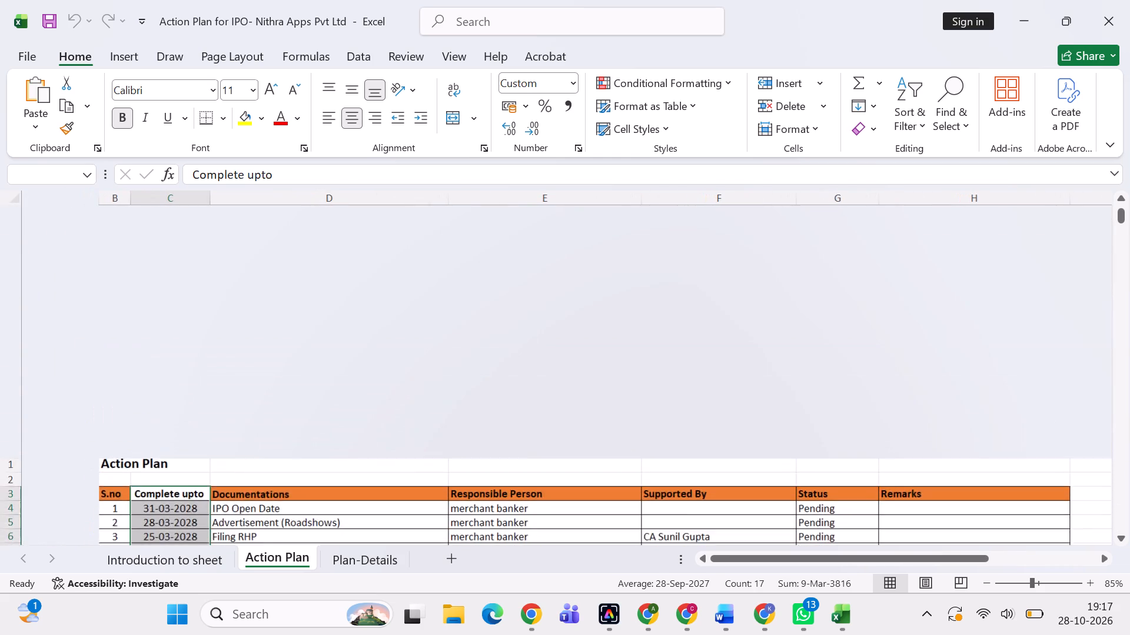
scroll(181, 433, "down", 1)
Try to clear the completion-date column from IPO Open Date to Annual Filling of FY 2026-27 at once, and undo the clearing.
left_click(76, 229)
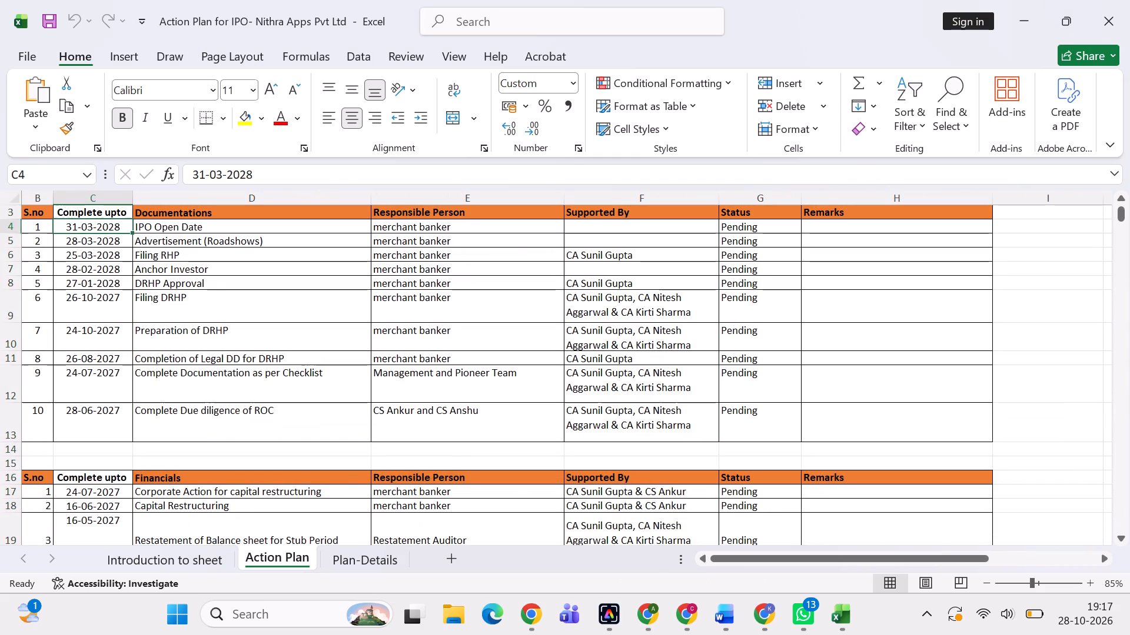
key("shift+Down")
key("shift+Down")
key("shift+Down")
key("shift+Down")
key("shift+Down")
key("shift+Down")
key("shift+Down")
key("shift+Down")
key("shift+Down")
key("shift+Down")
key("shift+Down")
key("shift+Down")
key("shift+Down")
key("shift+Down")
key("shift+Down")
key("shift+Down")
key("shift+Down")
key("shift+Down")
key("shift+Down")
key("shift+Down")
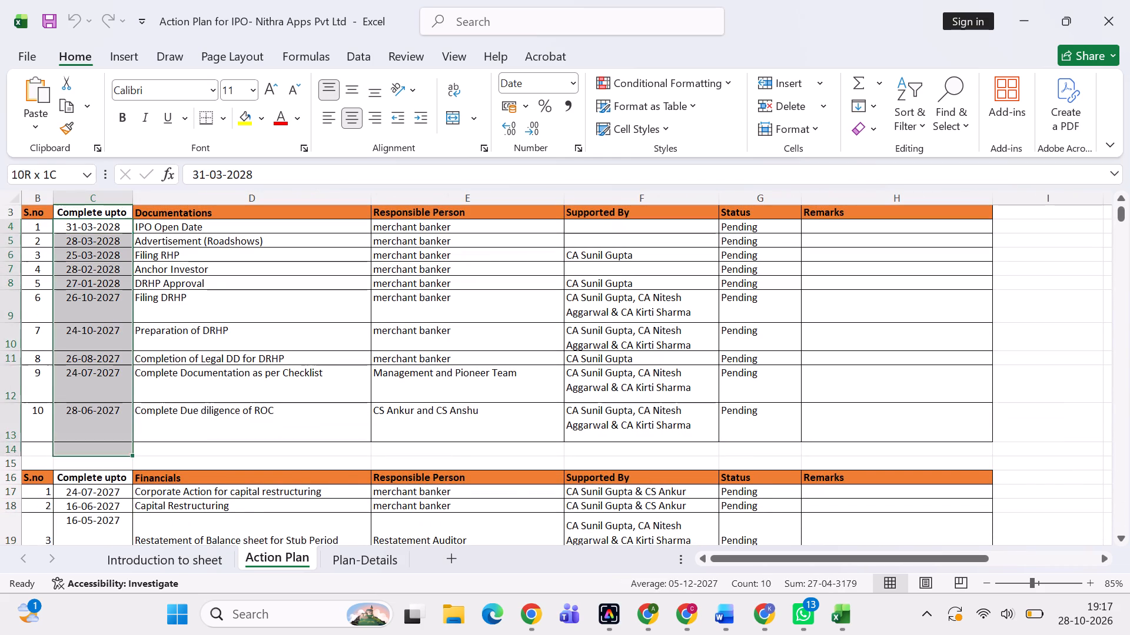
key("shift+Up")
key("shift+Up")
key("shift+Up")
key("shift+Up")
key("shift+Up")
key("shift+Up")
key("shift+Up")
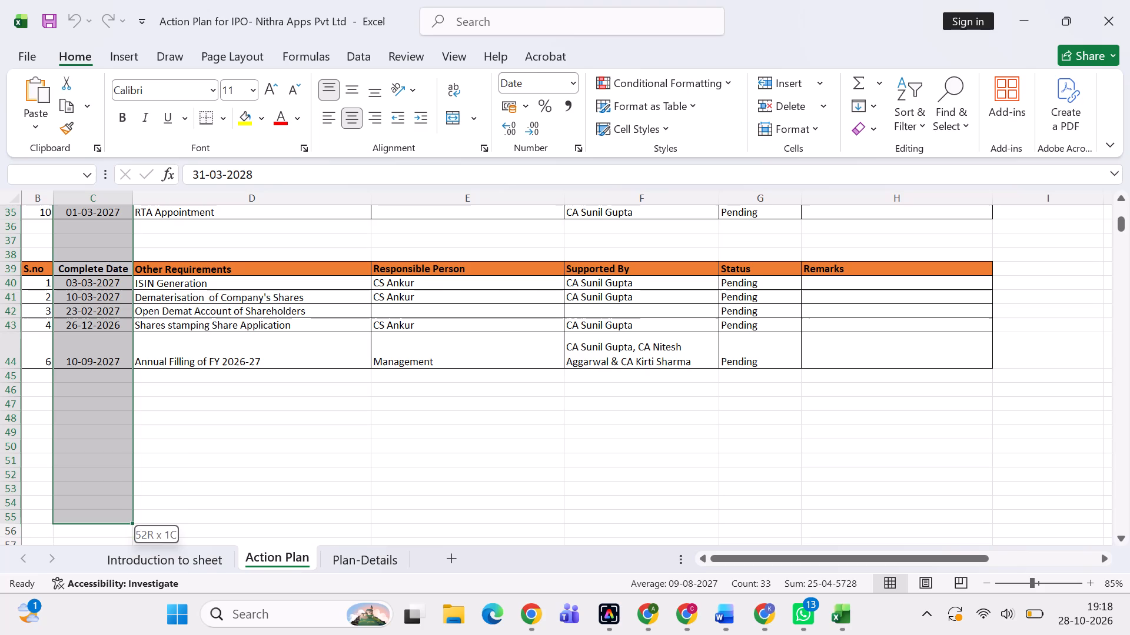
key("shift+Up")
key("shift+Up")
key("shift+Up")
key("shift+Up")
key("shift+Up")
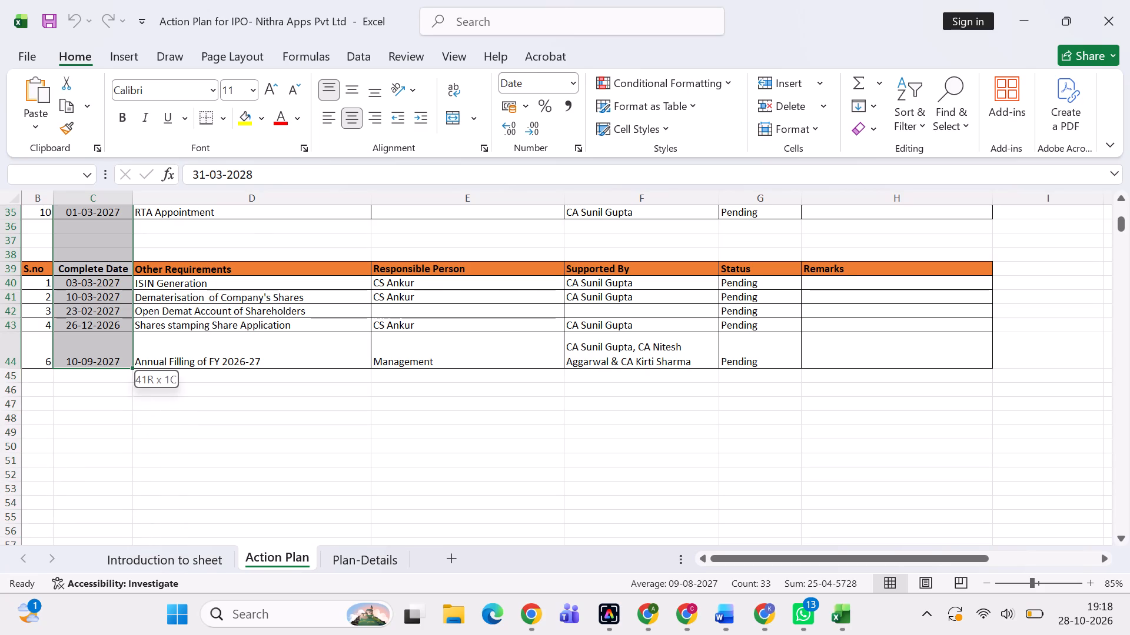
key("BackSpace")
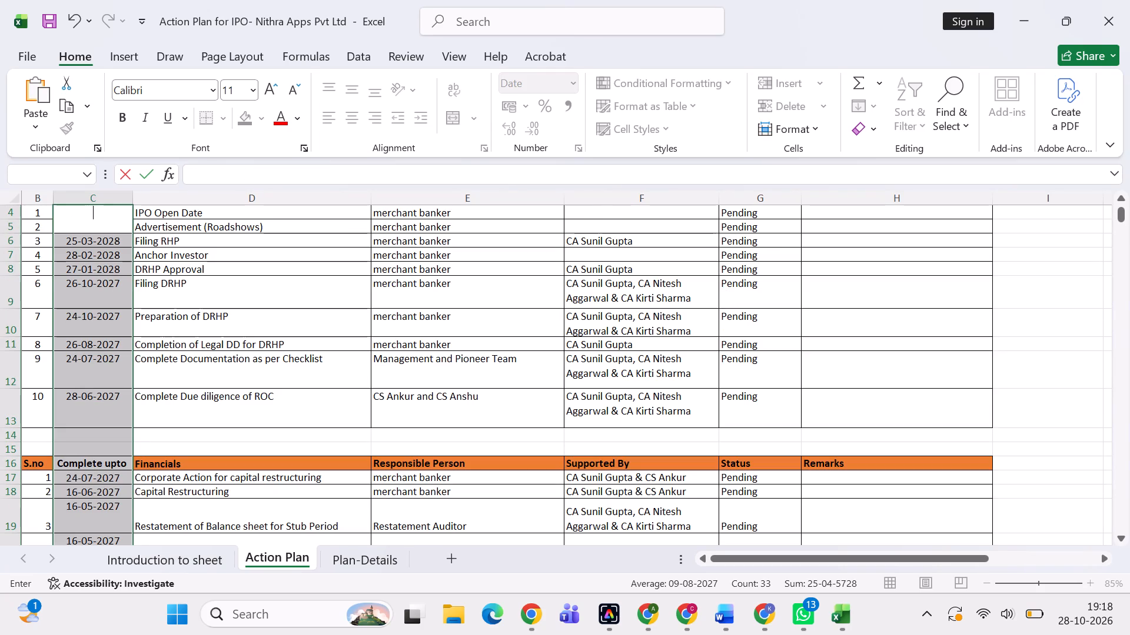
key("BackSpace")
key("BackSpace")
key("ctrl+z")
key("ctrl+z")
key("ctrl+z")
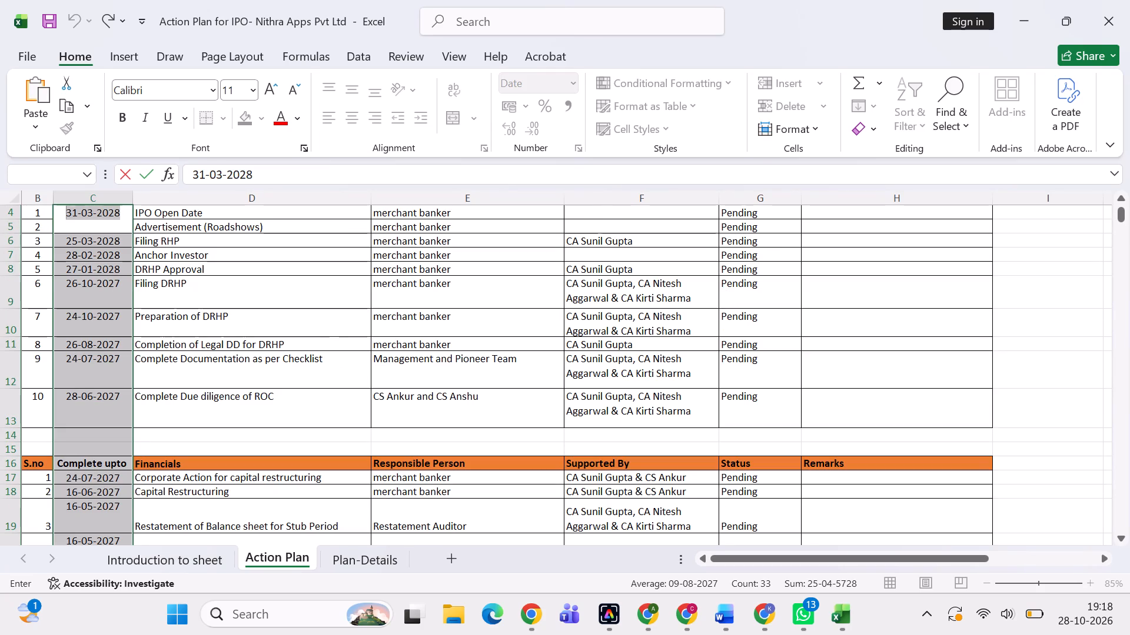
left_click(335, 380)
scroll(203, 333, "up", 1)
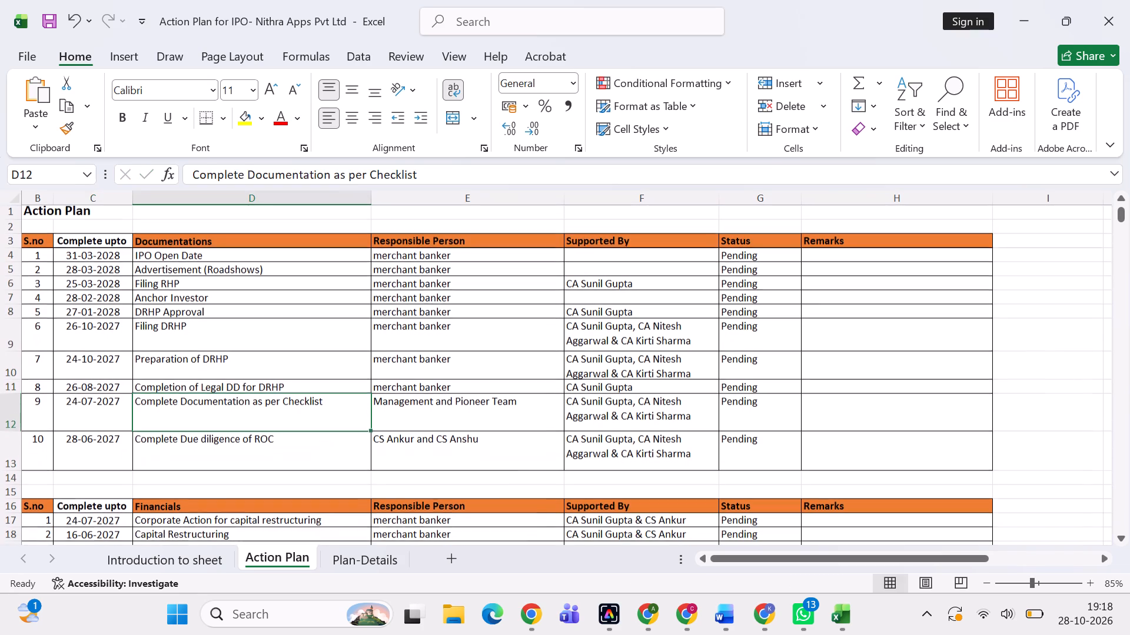
Clear the "Complete upto" dates of all ten Documentations rows, cell by cell from IPO Open Date to Complete Due diligence of ROC.
left_click(94, 261)
key("BackSpace")
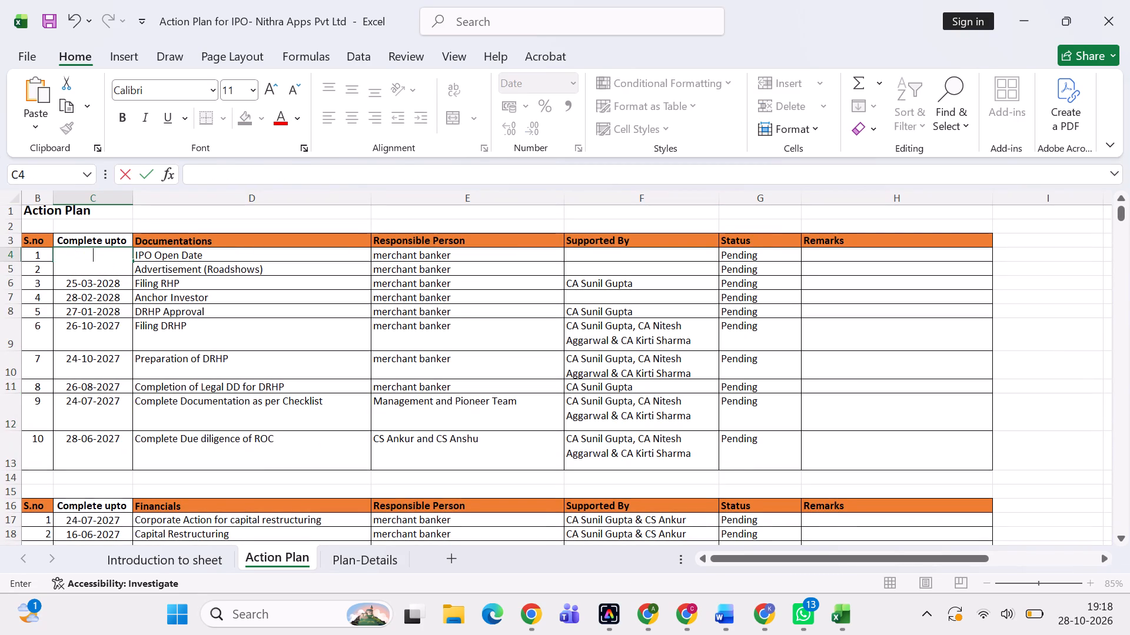
key("Down")
key("BackSpace")
key("Down")
key("BackSpace")
key("Down")
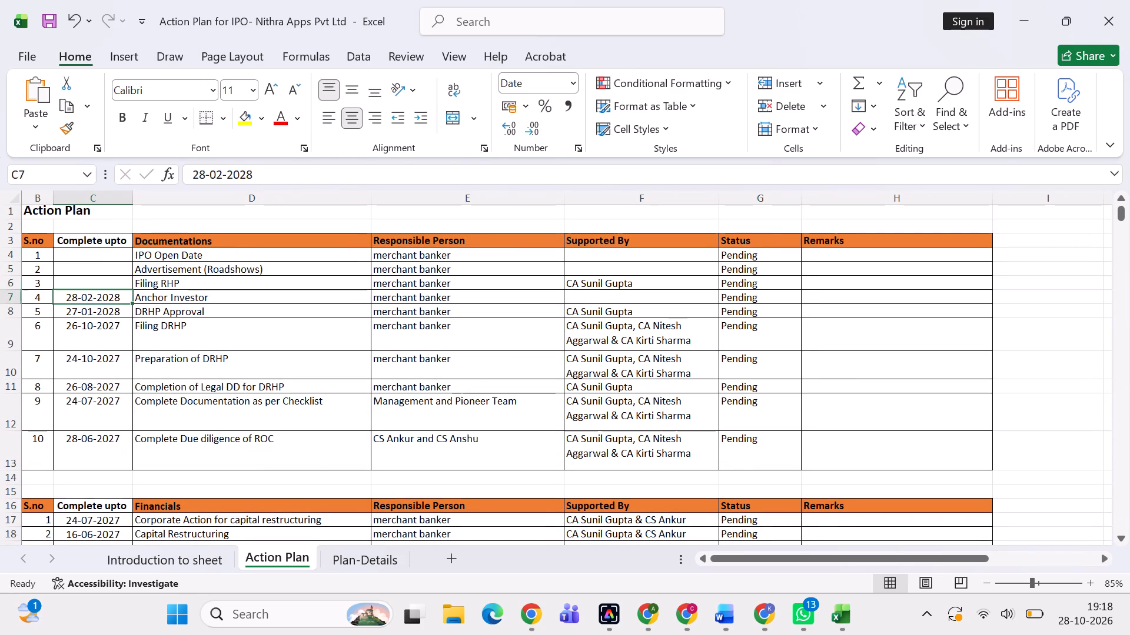
key("BackSpace")
key("Down")
key("BackSpace")
key("Down")
key("BackSpace")
key("Down")
key("BackSpace")
key("Down")
key("BackSpace")
key("Down")
key("BackSpace")
key("Down")
key("BackSpace")
key("Down")
key("BackSpace")
key("Down")
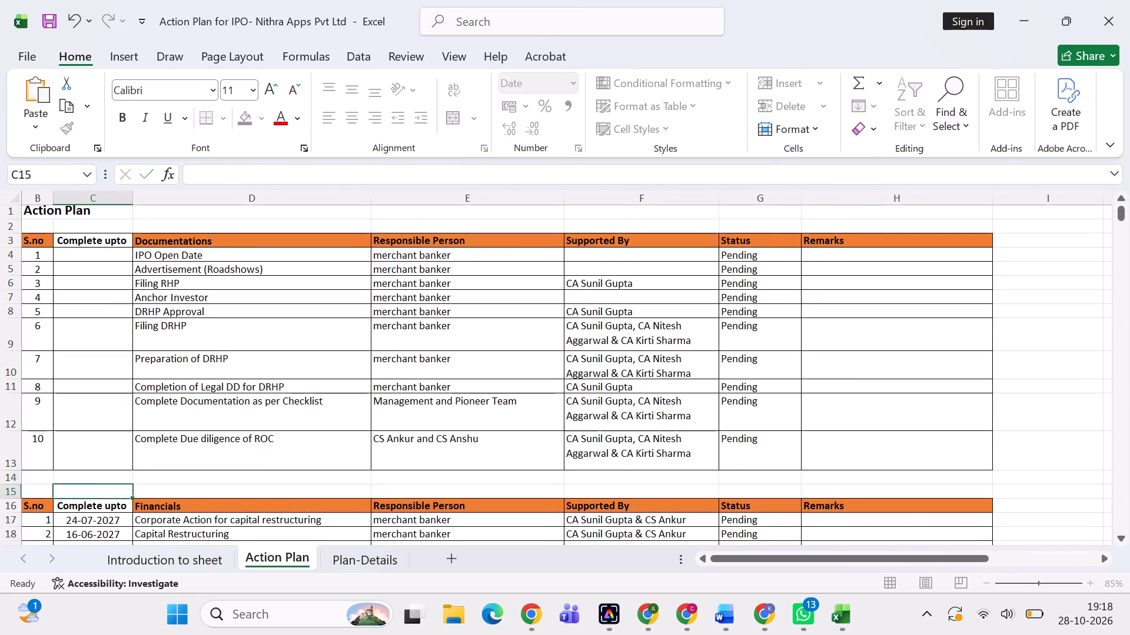
Clear the "Complete upto" header and all completion dates in the Financials table, down to Audit of FY 2026-27.
key("BackSpace")
key("Down")
key("BackSpace")
key("Down")
key("BackSpace")
key("Down")
key("BackSpace")
key("Down")
key("BackSpace")
key("Down")
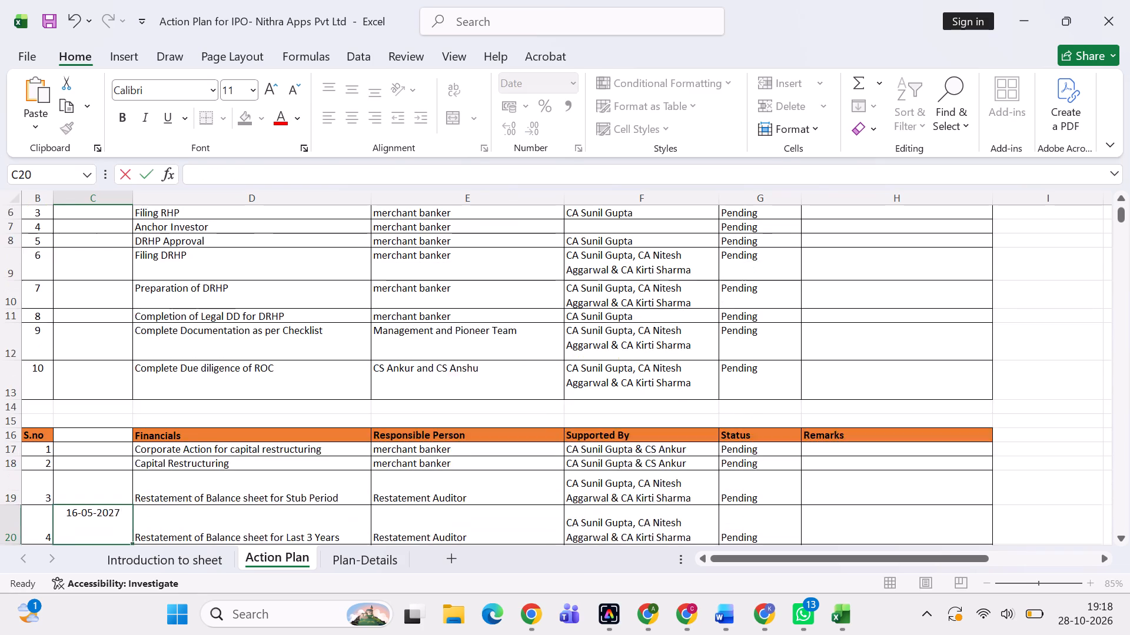
key("BackSpace")
key("Down")
key("BackSpace")
key("Down")
key("BackSpace")
Clear the completion-date header and every date in the Appointments table, from Independent Directors to RTA Appointment.
key("Down")
key("Down")
key("BackSpace")
key("Down")
key("BackSpace")
key("Down")
key("BackSpace")
key("Down")
key("BackSpace")
key("Down")
key("BackSpace")
key("Down")
key("BackSpace")
key("Down")
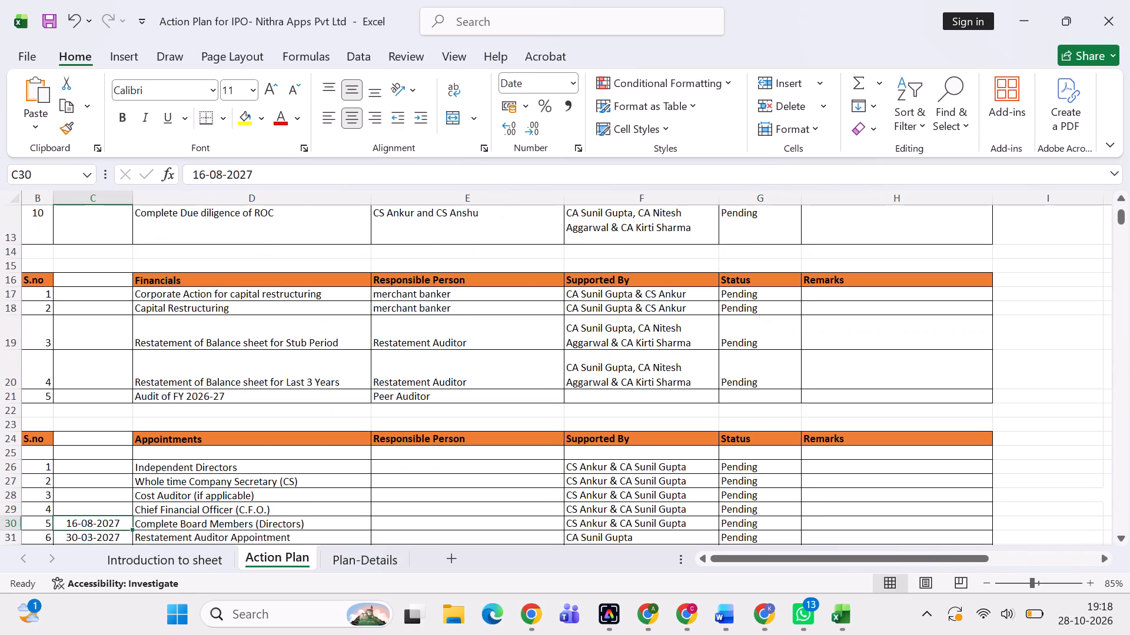
key("Down")
key("BackSpace")
key("Down")
key("BackSpace")
key("Down")
key("BackSpace")
key("Down")
key("BackSpace")
key("Up")
key("Up")
key("Up")
key("Up")
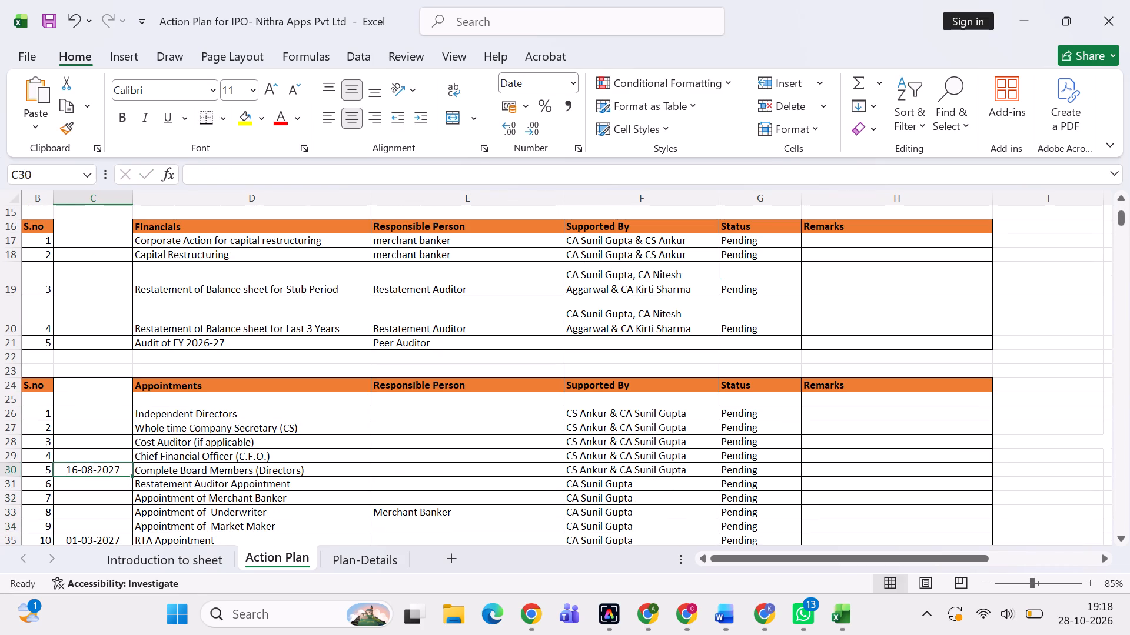
key("Up")
key("Down")
key("BackSpace")
key("Down")
key("Down")
key("Down")
key("Down")
key("Down")
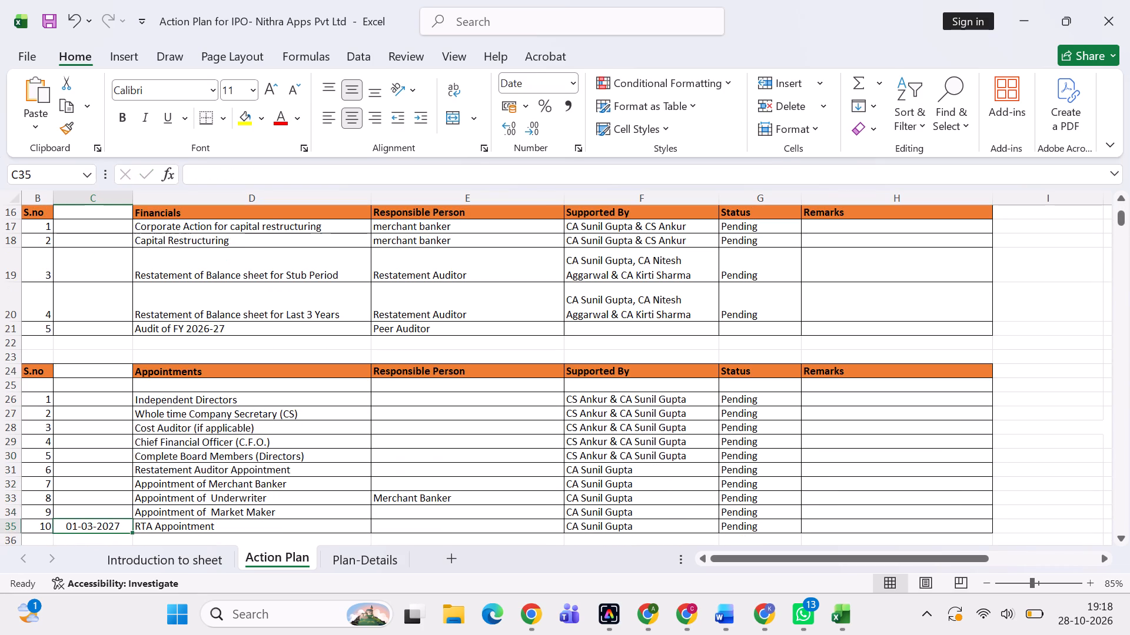
key("BackSpace")
Clear the "Complete Date" header and all dates in the Other Requirements table, from ISIN Generation to Annual Filling of FY 2026-27.
key("Down")
key("Down")
key("Down")
key("Down")
key("Down")
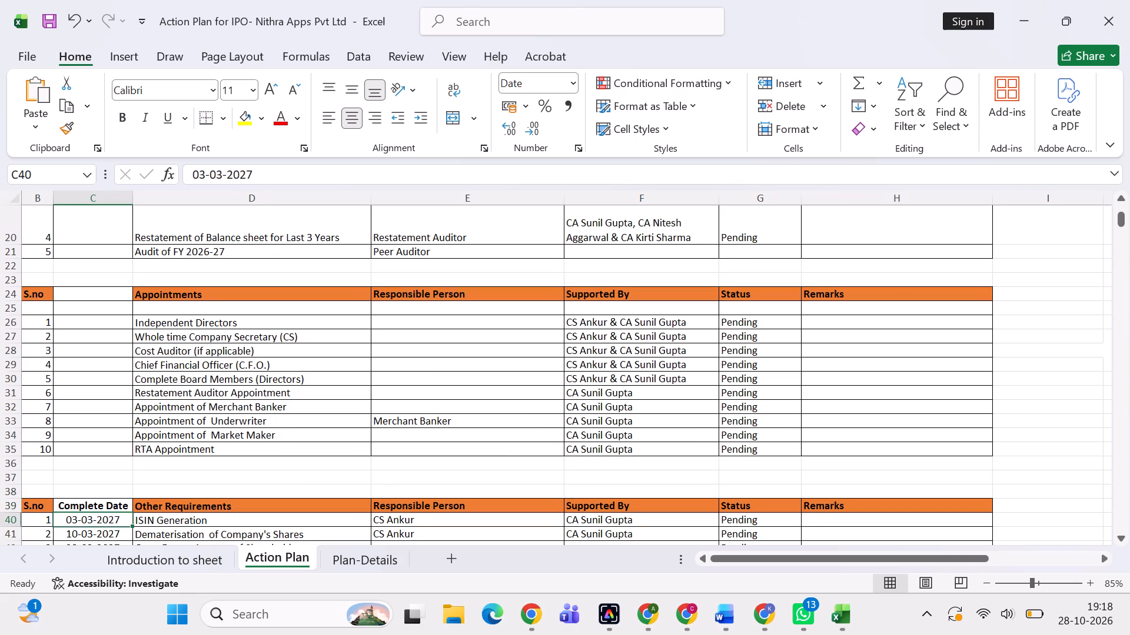
key("Up")
key("BackSpace")
key("Down")
key("BackSpace")
key("Down")
key("BackSpace")
key("Down")
key("BackSpace")
key("Down")
key("BackSpace")
key("BackSpace")
key("Down")
key("BackSpace")
key("BackSpace")
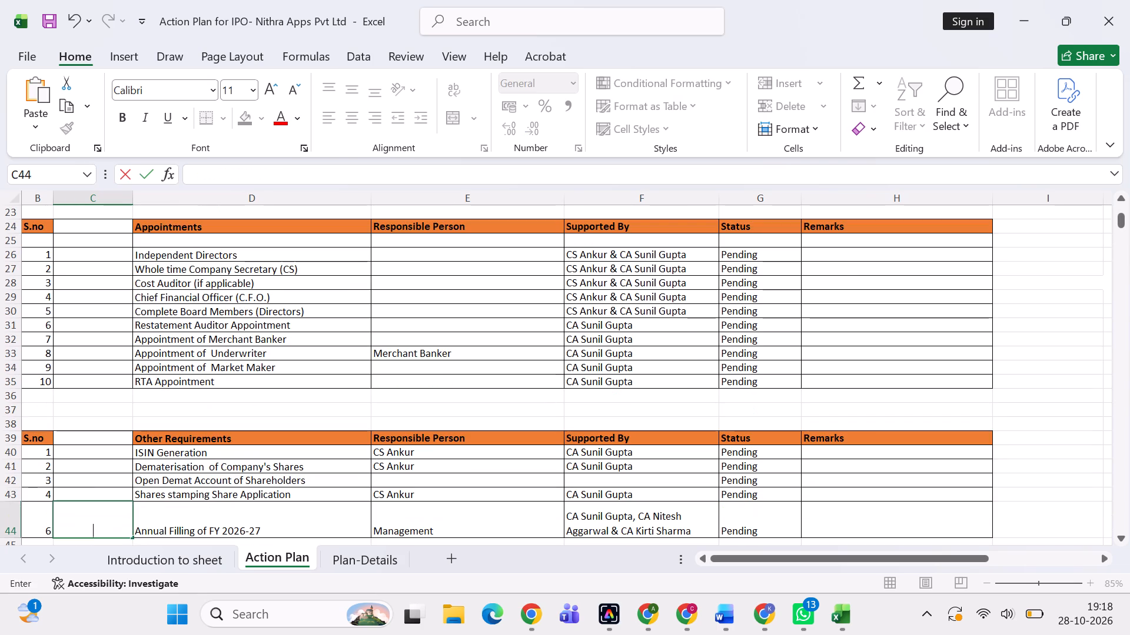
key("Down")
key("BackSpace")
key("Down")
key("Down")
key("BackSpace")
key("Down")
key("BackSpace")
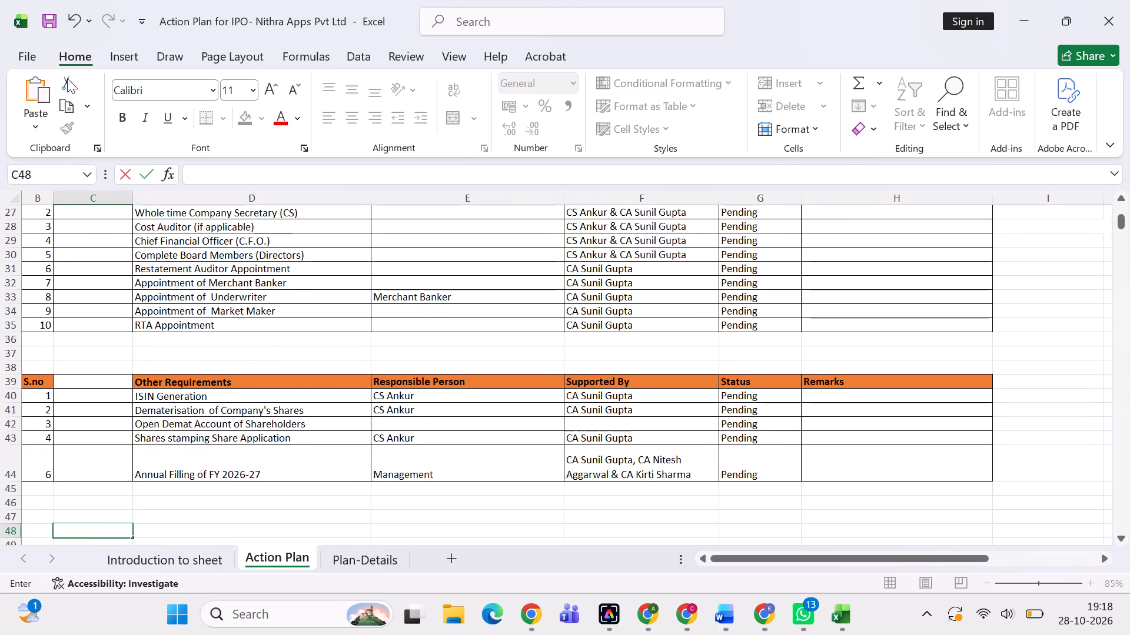
Copy the "Complete upto" header from the Documentations table into the blank header cells of the Financials and Other Requirements tables.
left_click(97, 387)
scroll(139, 337, "up", 5)
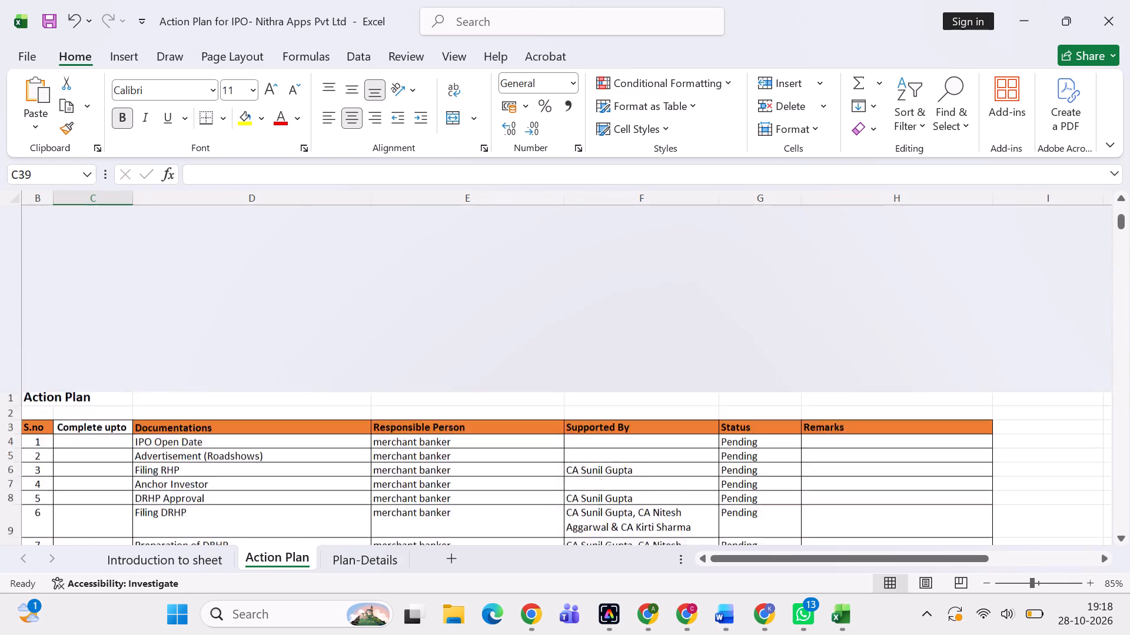
left_click(113, 238)
key("ctrl+c")
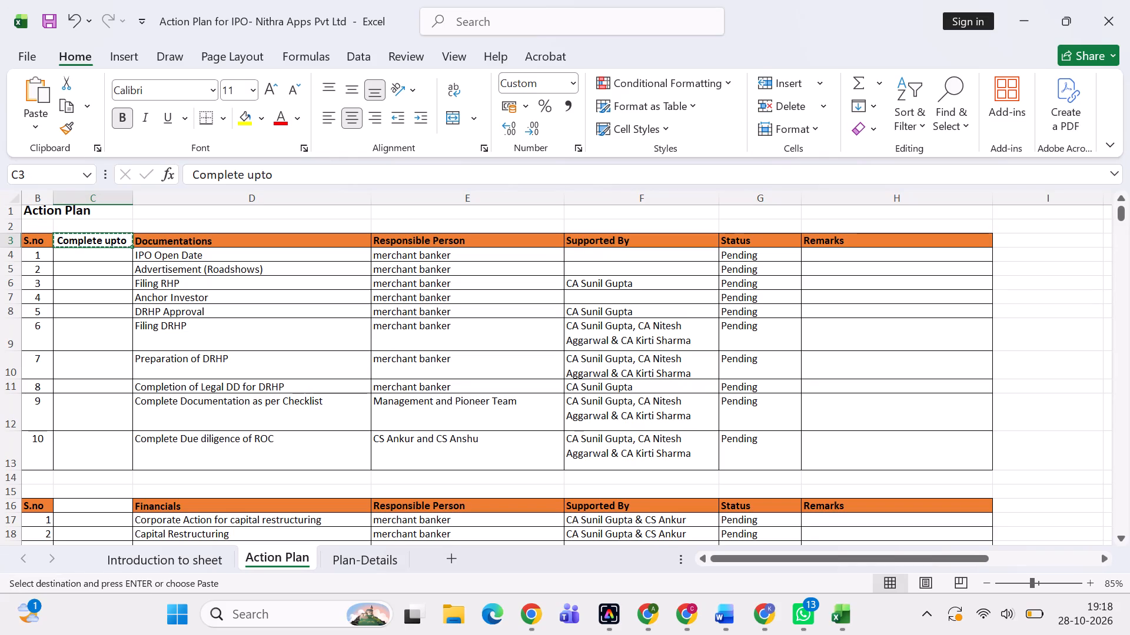
left_click(102, 503)
key("ctrl+v")
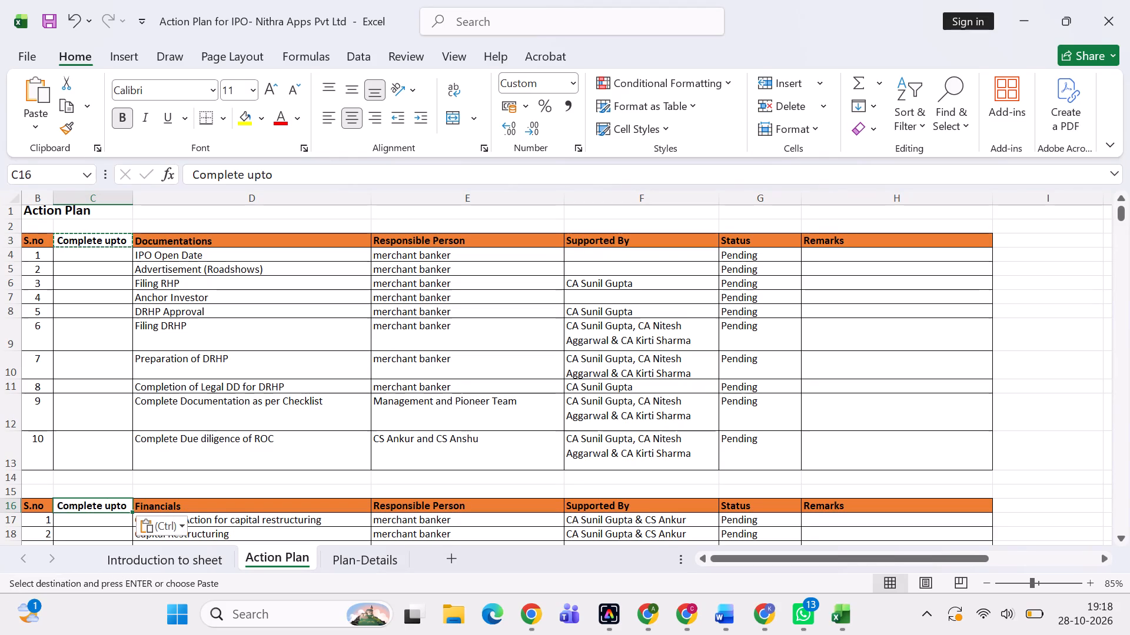
scroll(245, 469, "down", 2)
left_click(105, 295)
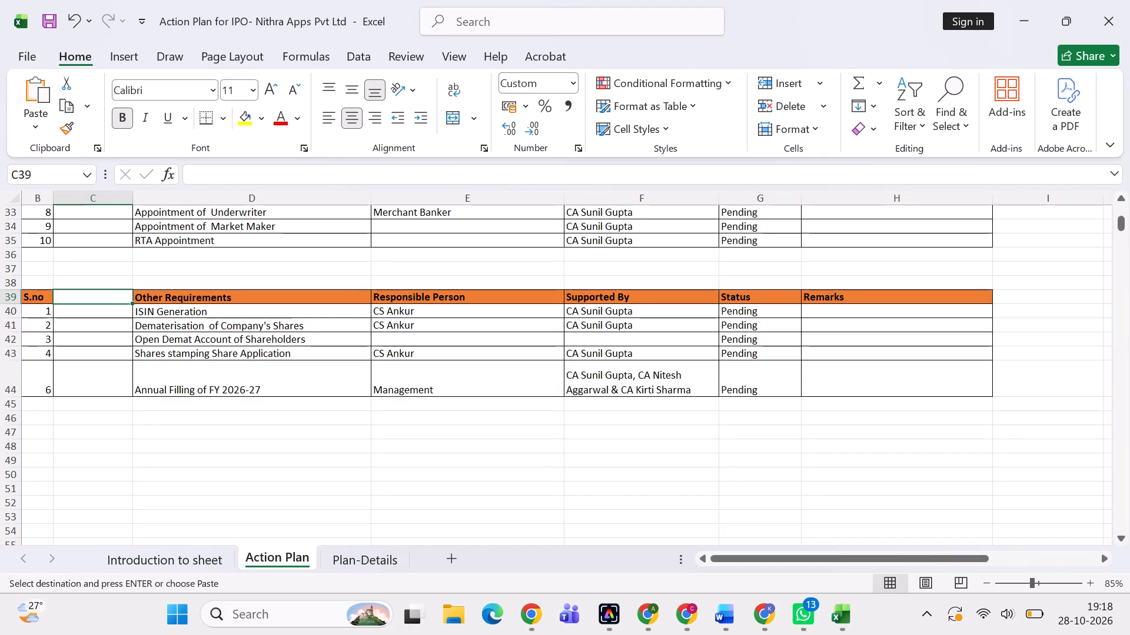
key("ctrl+v")
Start saving a copy of the Action Plan workbook with Save As, choosing This PC as the location.
scroll(284, 415, "up", 9)
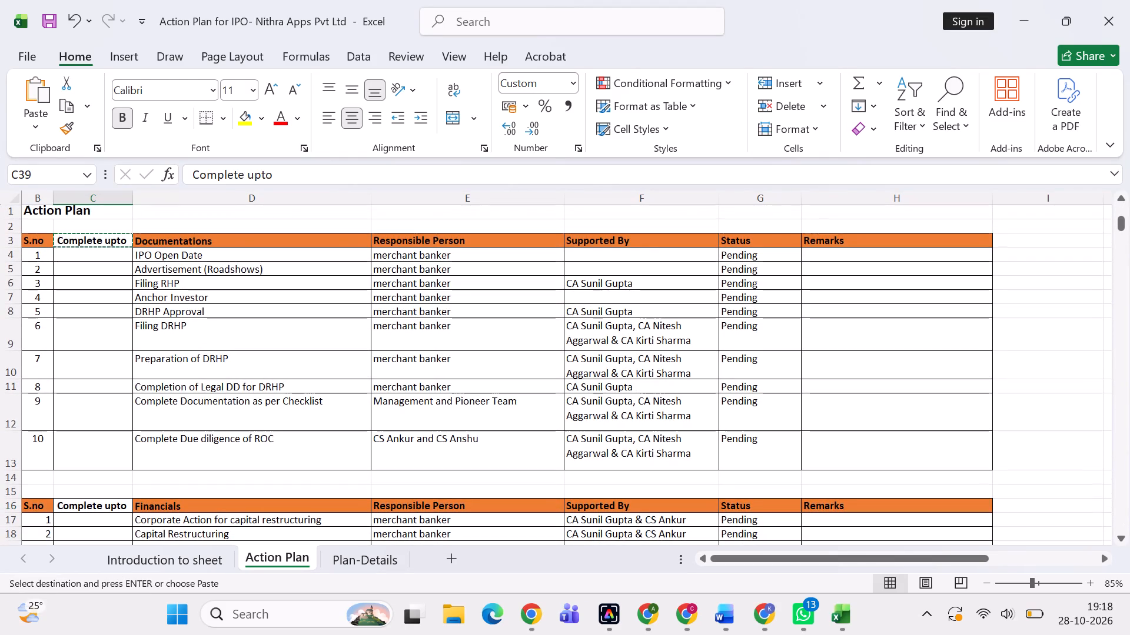
left_click(28, 54)
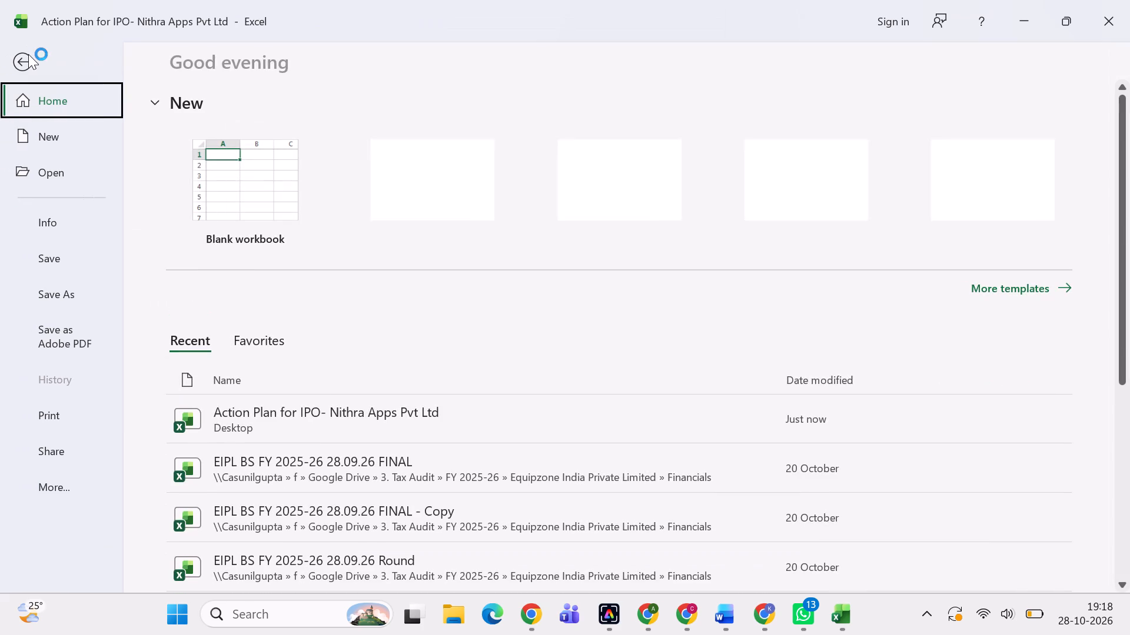
left_click(74, 290)
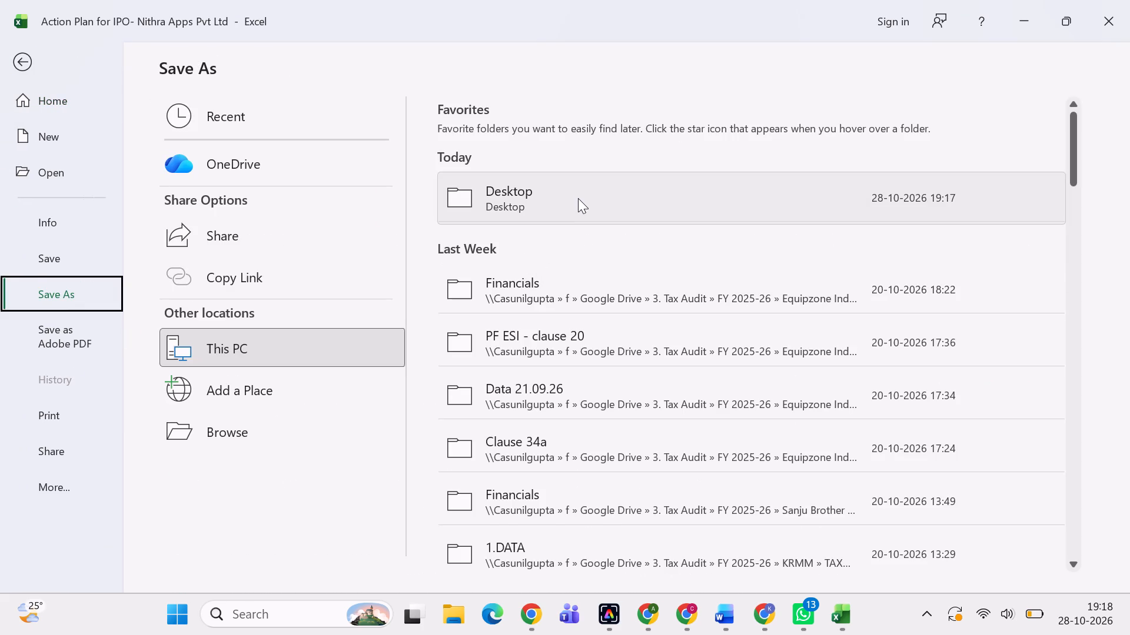
left_click(339, 346)
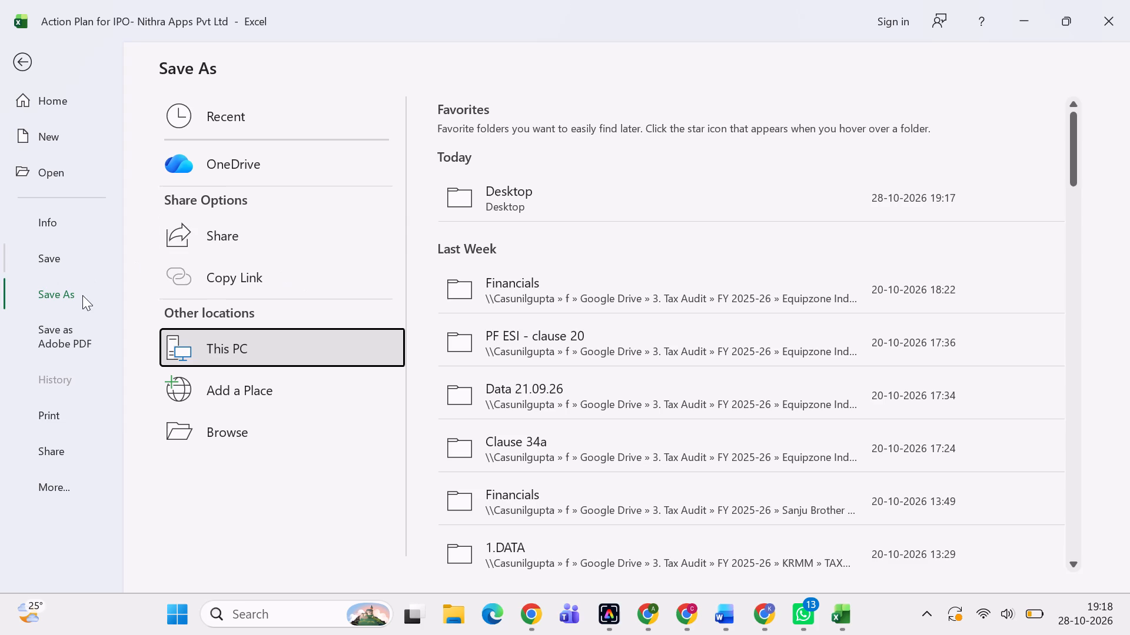
Save a copy of the workbook to the Desktop folder as "Action Plan for IPO- Nithra Apps Pvt Ltd ( 1)".
left_click(82, 285)
left_click(567, 182)
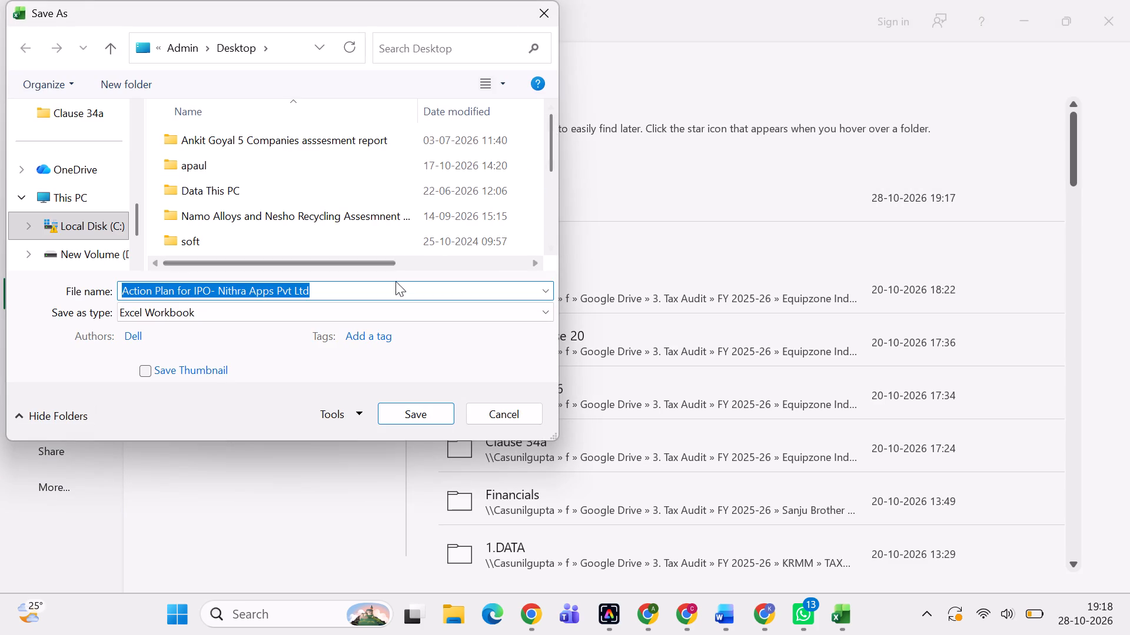
left_click(385, 287)
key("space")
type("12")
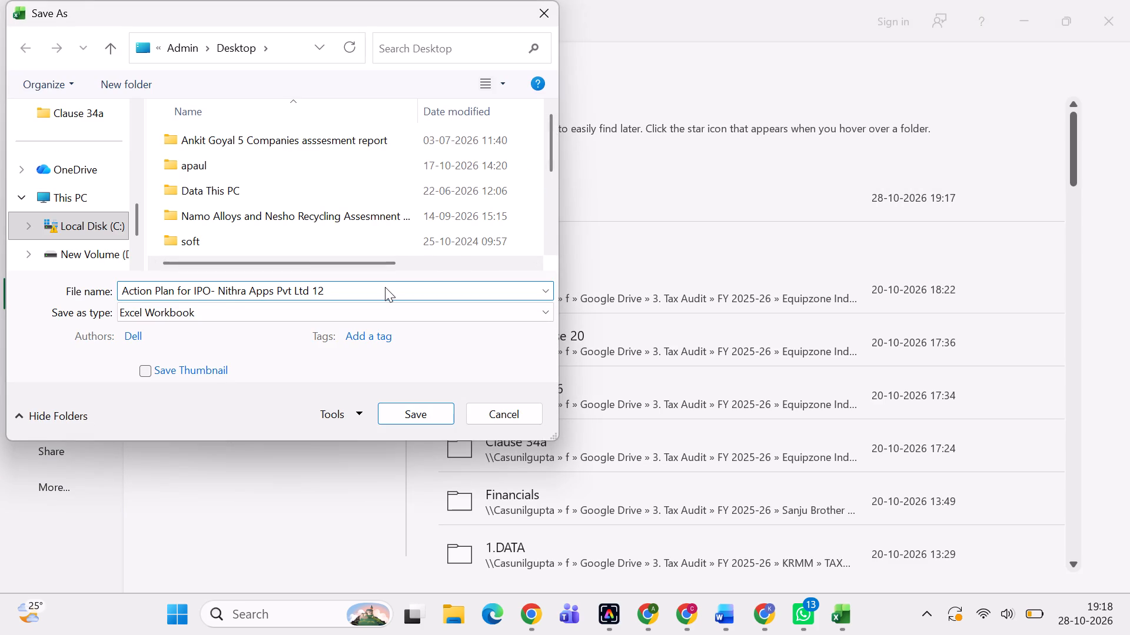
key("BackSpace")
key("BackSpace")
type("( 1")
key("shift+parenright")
left_click(421, 425)
left_click(427, 409)
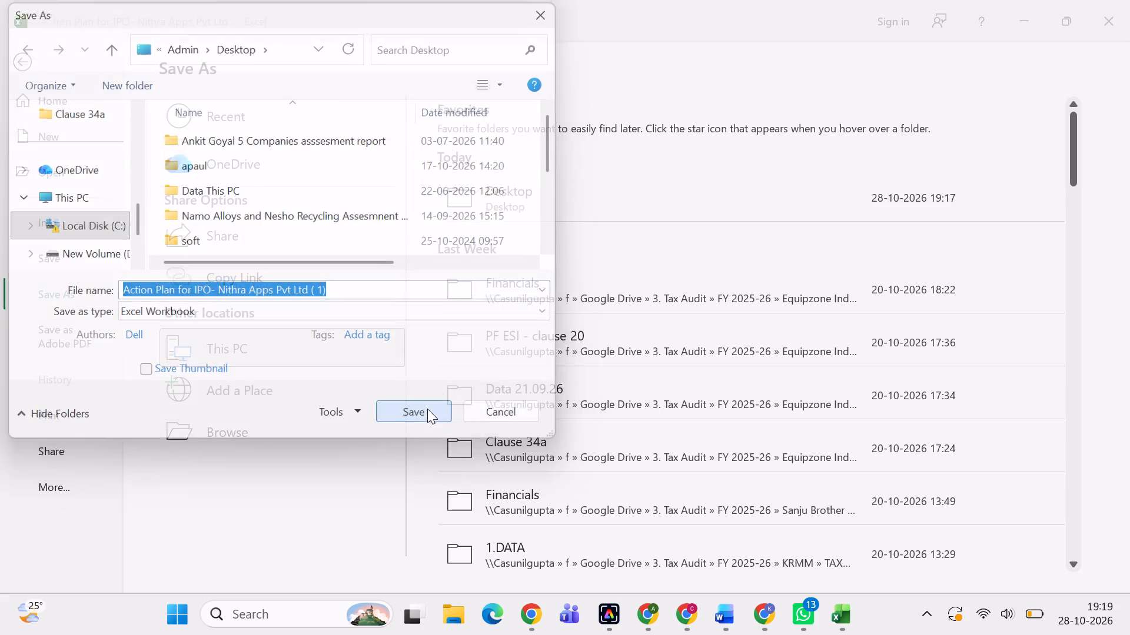